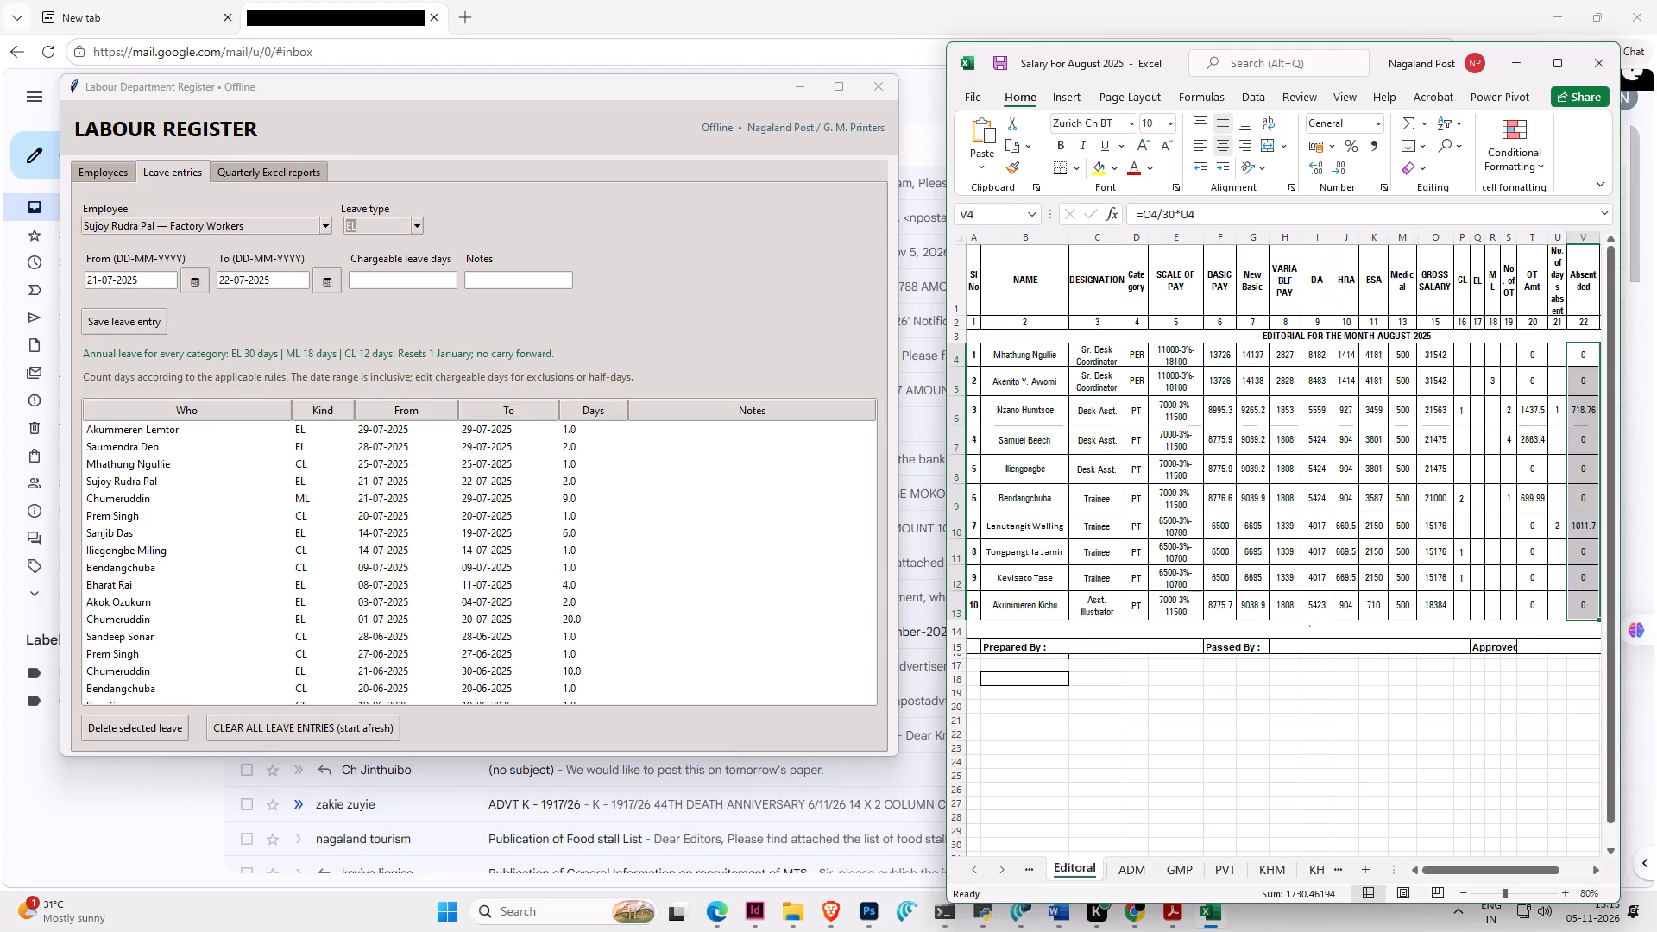
Switch to the Labour Register and open the employee choices for a new leave entry.
{"action": "left_click", "coordinate": [196, 220]}
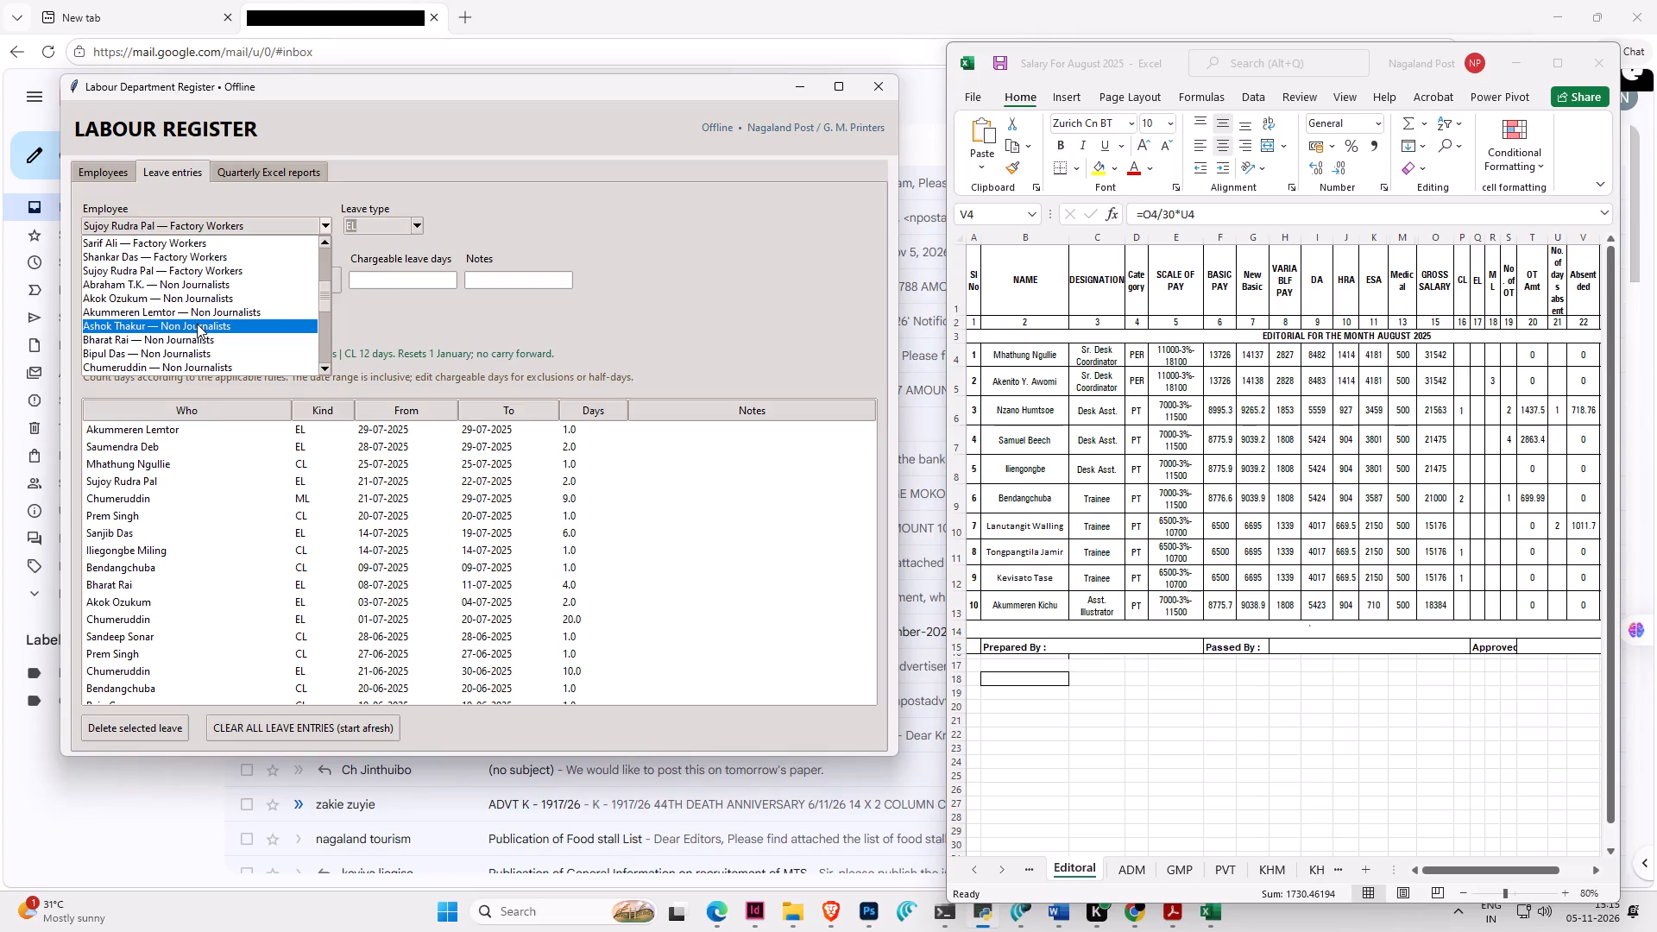
Save a CL leave entry from 3-07-2025 to 3-07-2025 for the working journalist listed as serial 3 in the Editorial sheet.
{"action": "scroll", "coordinate": [197, 324], "scroll_direction": "down", "scroll_amount": 5}
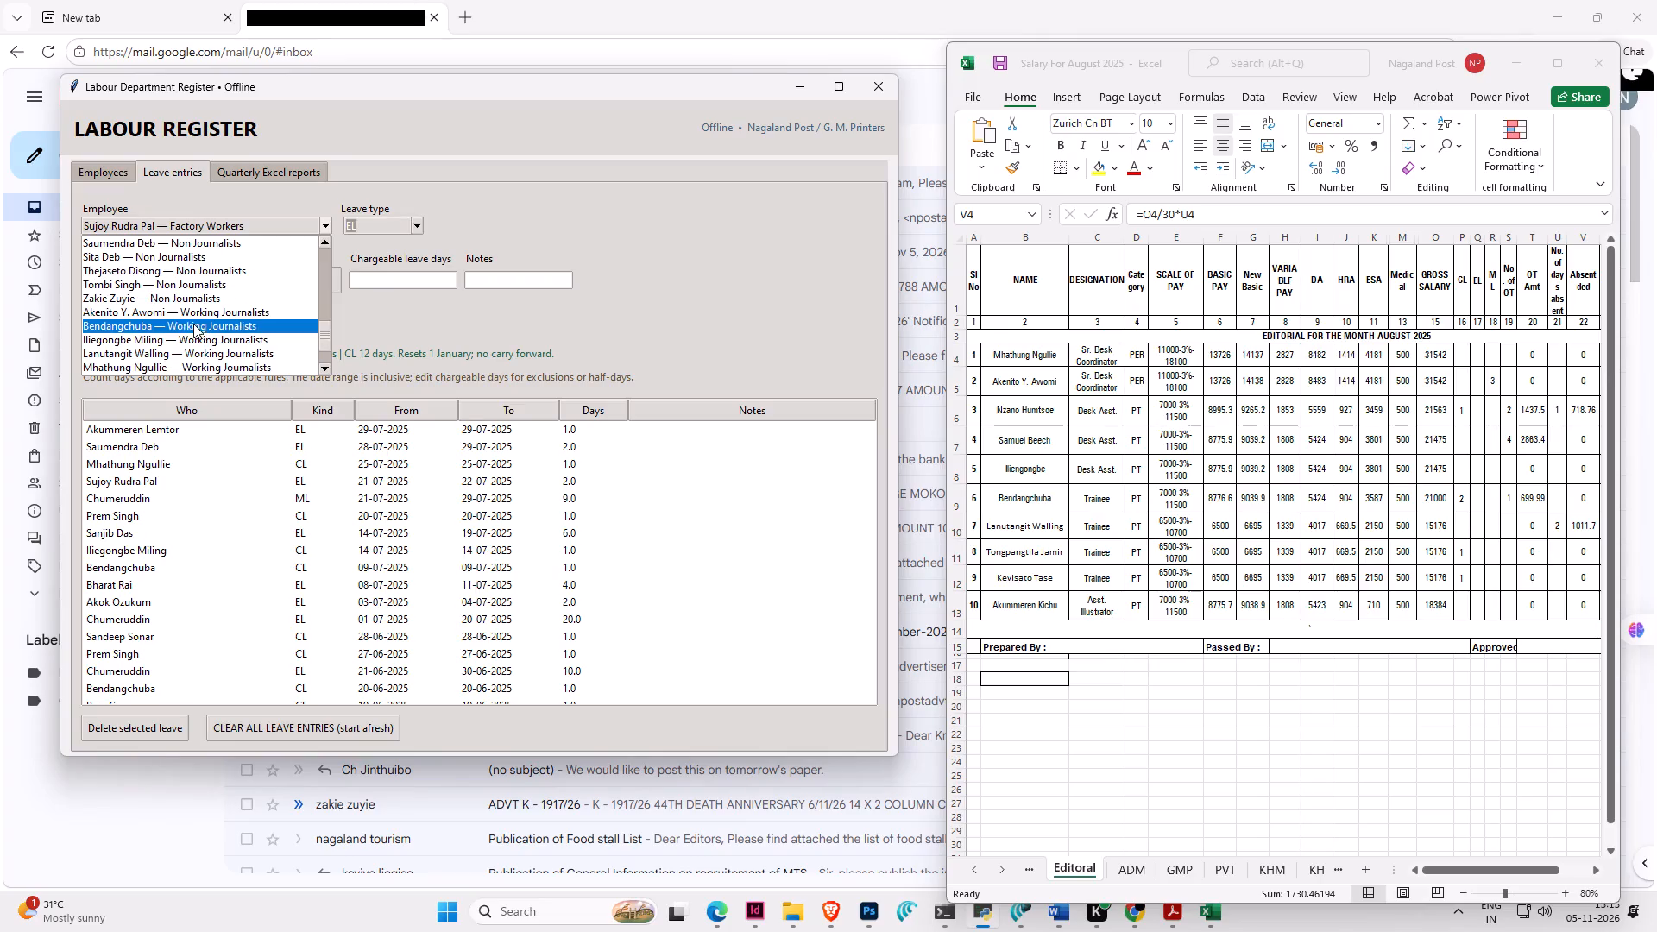
{"action": "scroll", "coordinate": [184, 337], "scroll_direction": "down", "scroll_amount": 1}
{"action": "left_click", "coordinate": [180, 329]}
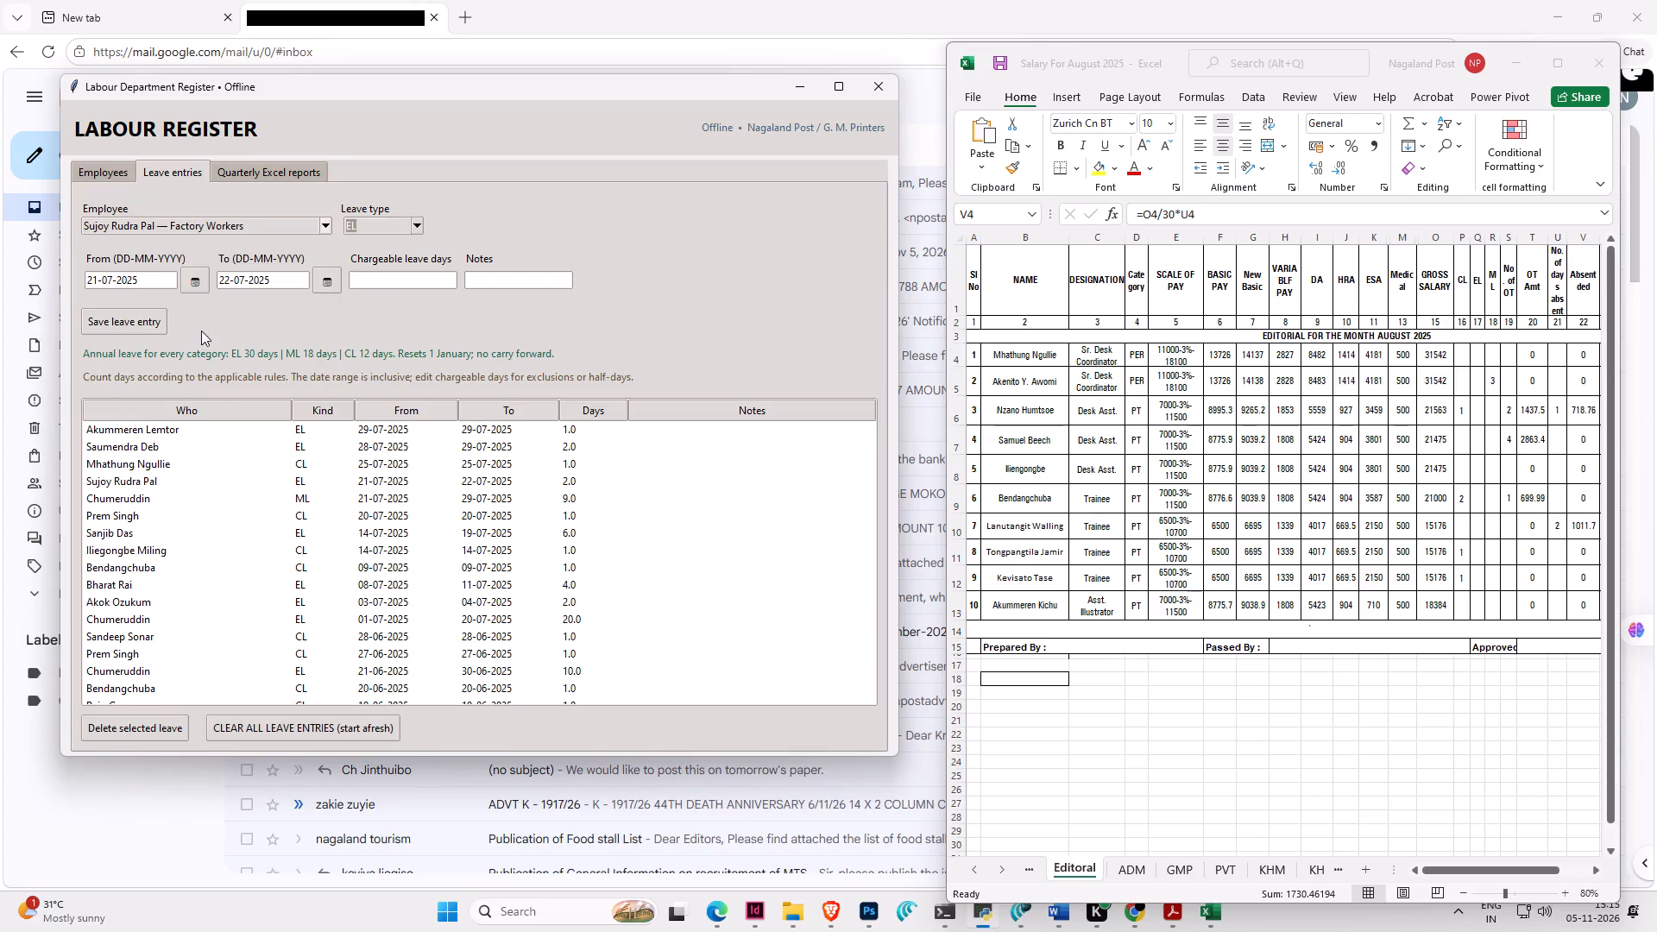
{"action": "left_click_drag", "start_coordinate": [98, 280], "coordinate": [67, 280]}
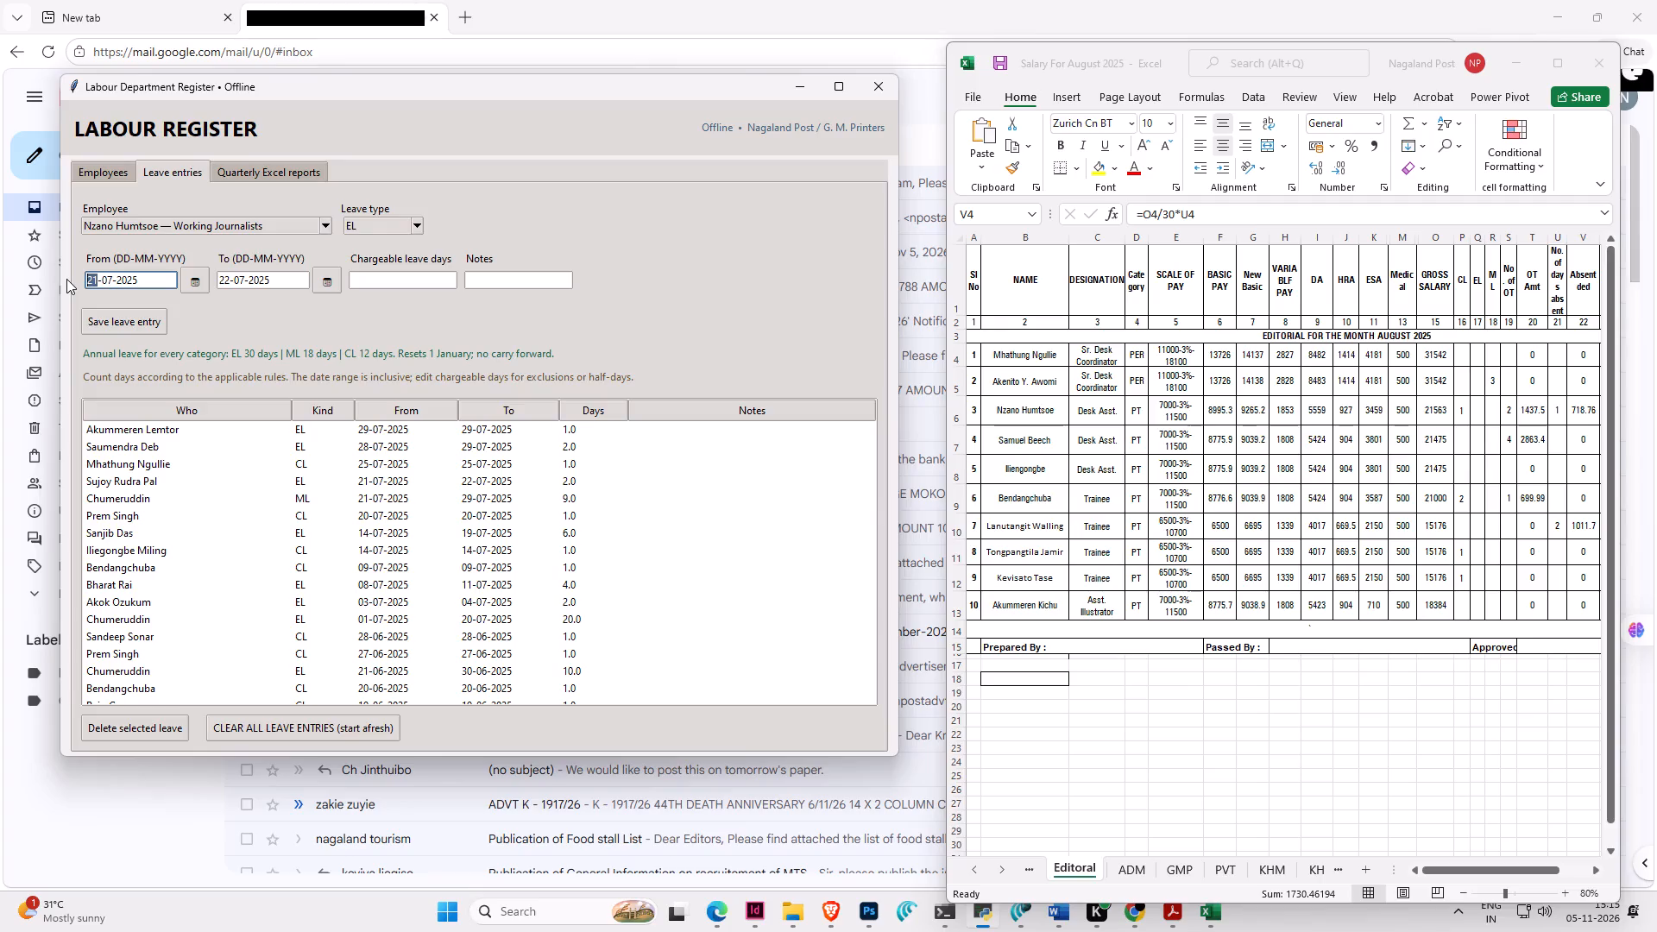
{"action": "key", "text": "3"}
{"action": "left_click", "coordinate": [227, 276]}
{"action": "left_click", "coordinate": [227, 275]}
{"action": "key", "text": "Delete"}
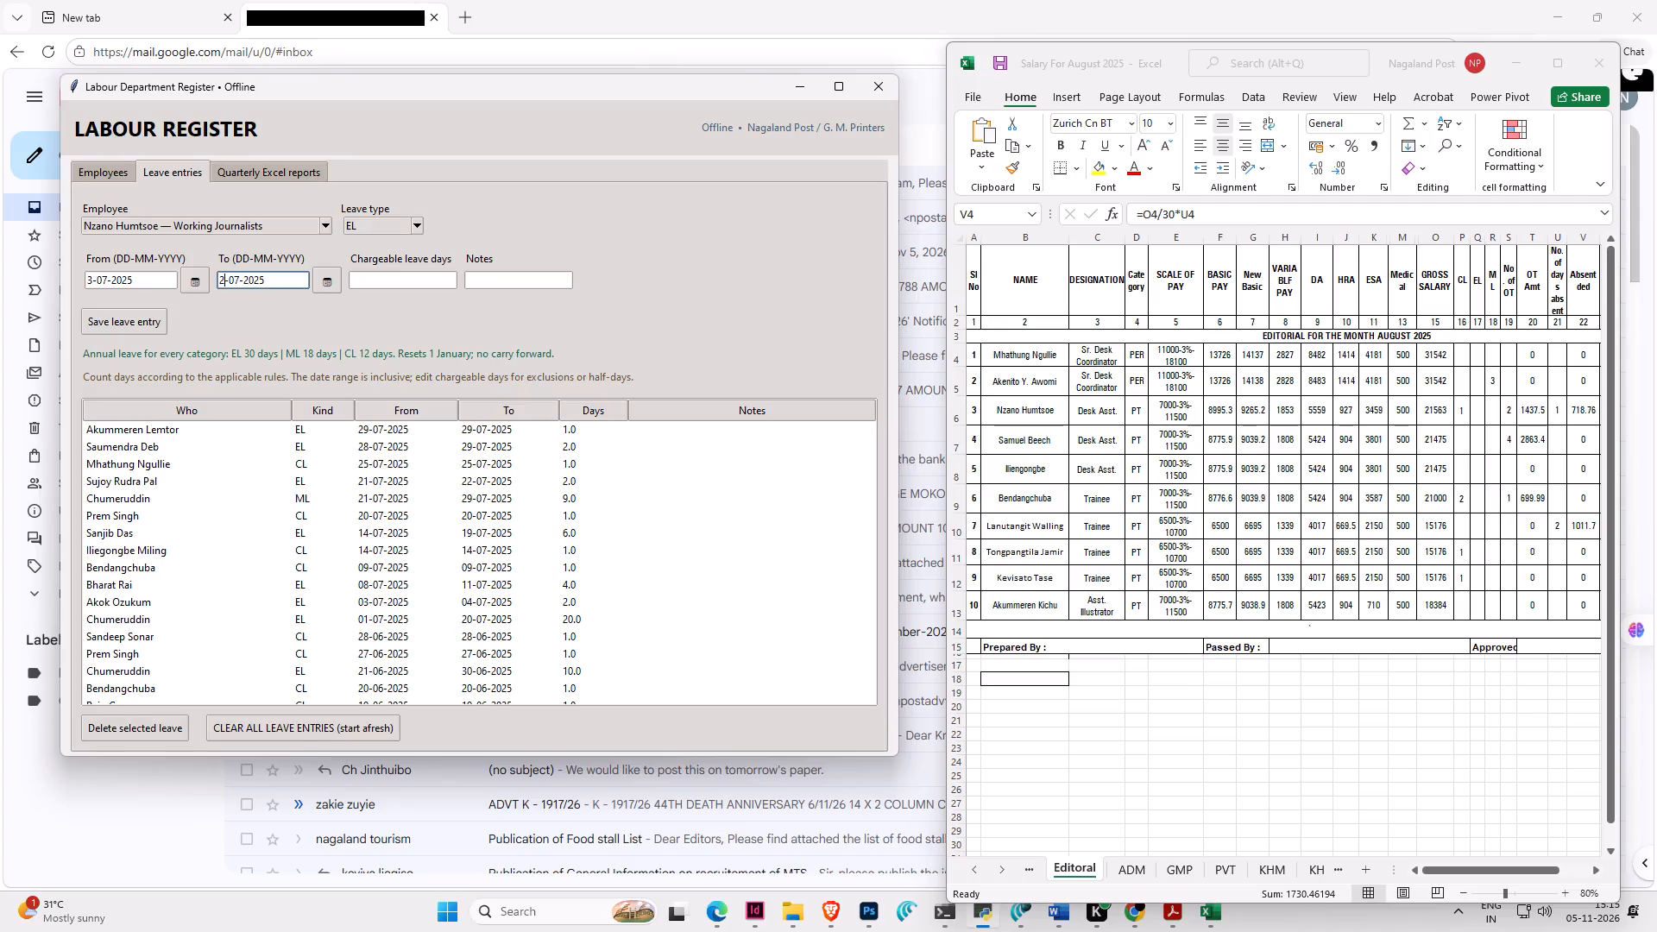
{"action": "key", "text": "BackSpace"}
{"action": "key", "text": "3"}
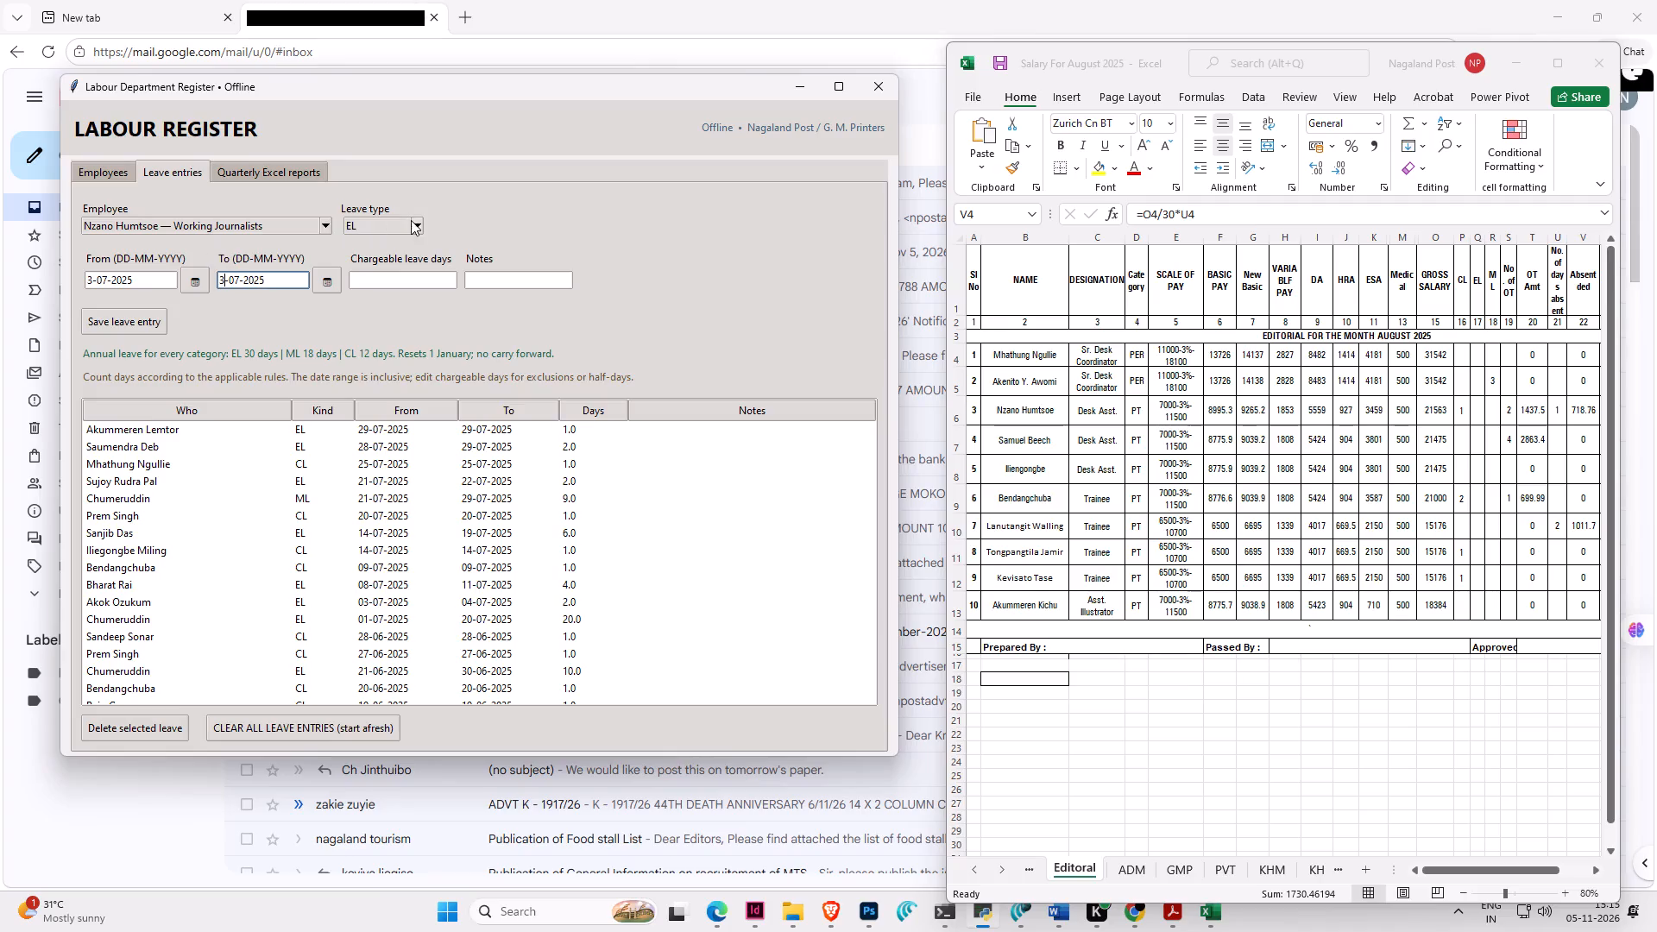
{"action": "left_click", "coordinate": [413, 220]}
{"action": "left_click", "coordinate": [392, 247]}
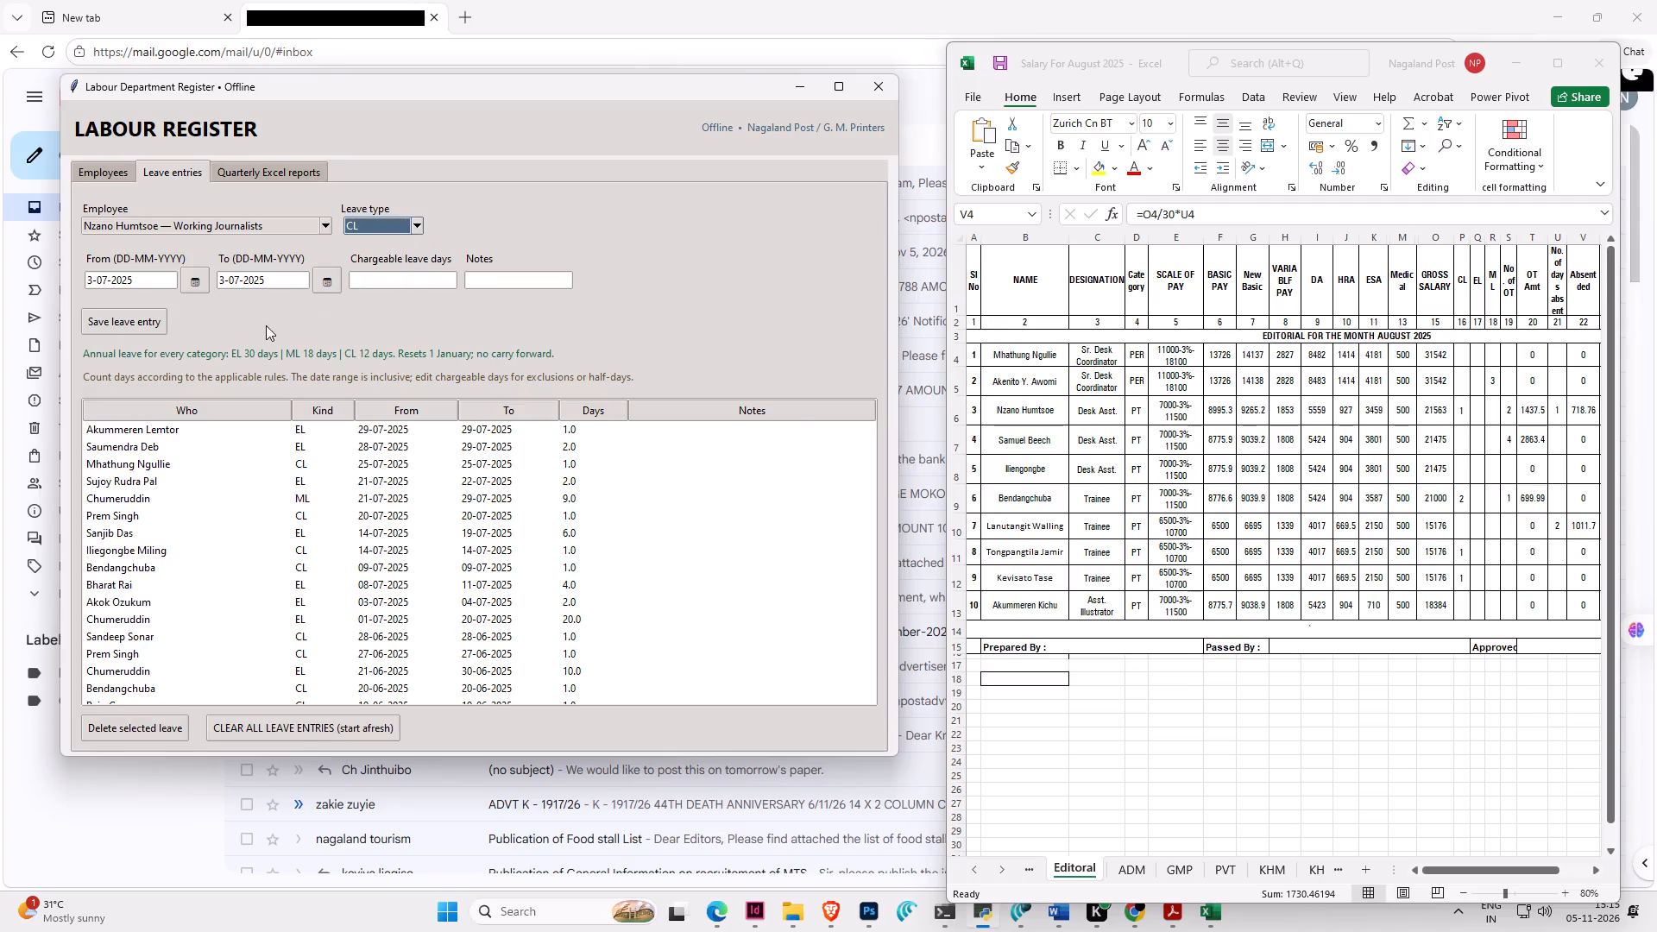
{"action": "left_click", "coordinate": [128, 321]}
{"action": "left_click", "coordinate": [871, 510]}
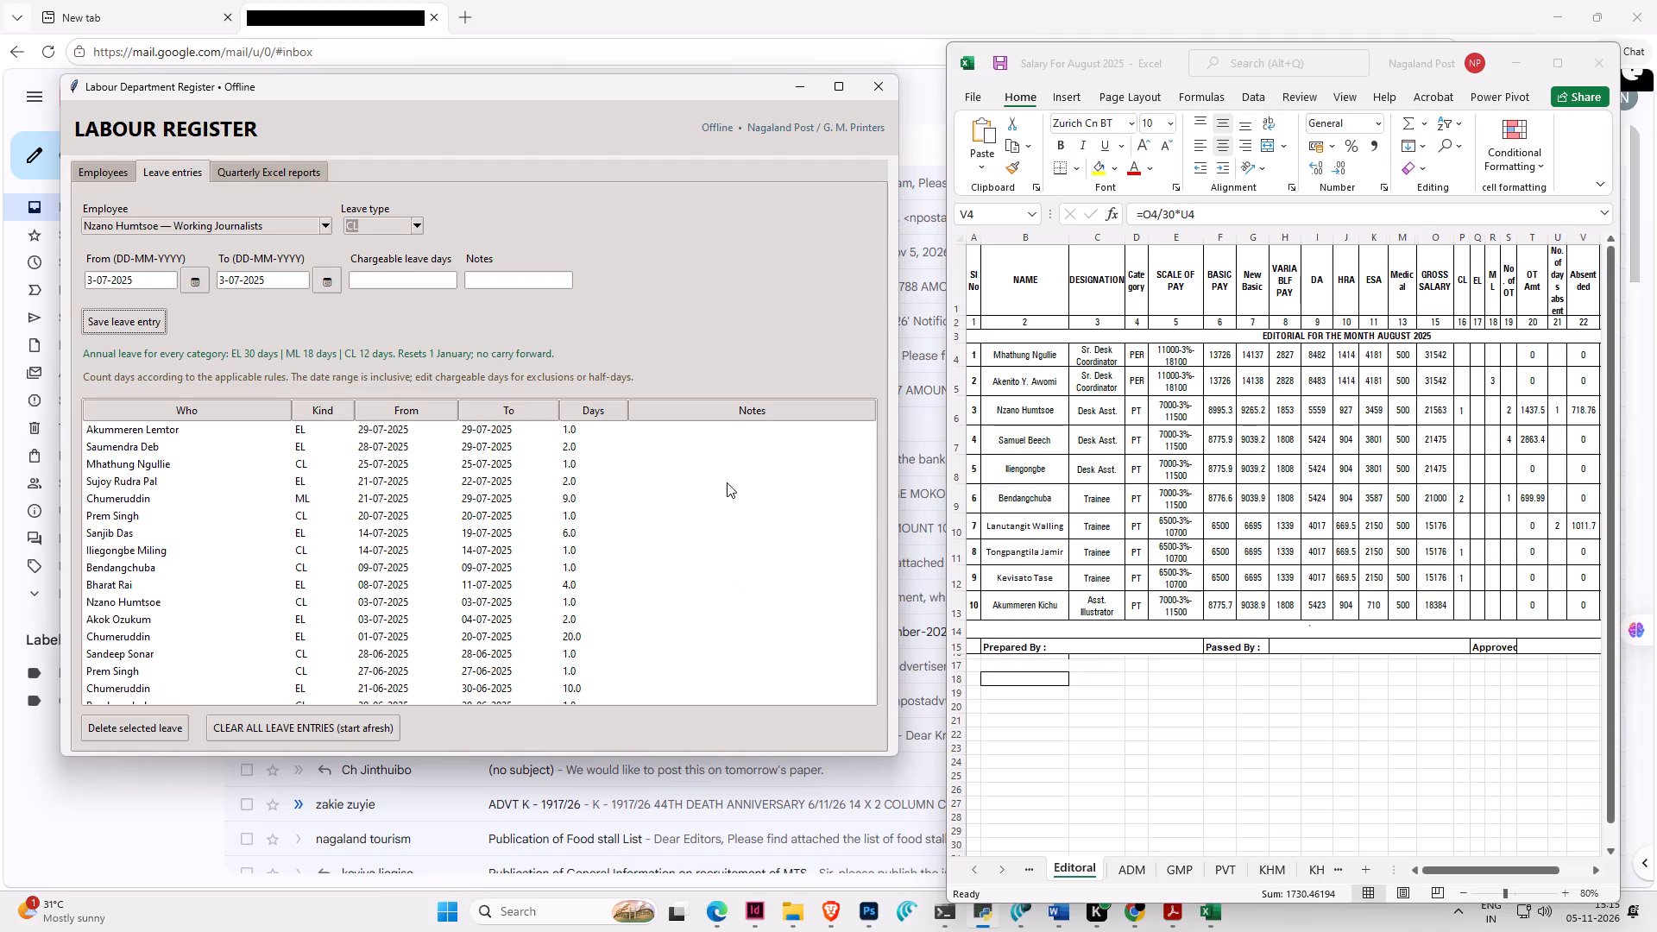
Save a CL leave entry from 30-07-2025 to 31-07-2025 for the trainee listed as serial 6 in the Editorial sheet.
{"action": "left_click", "coordinate": [207, 229]}
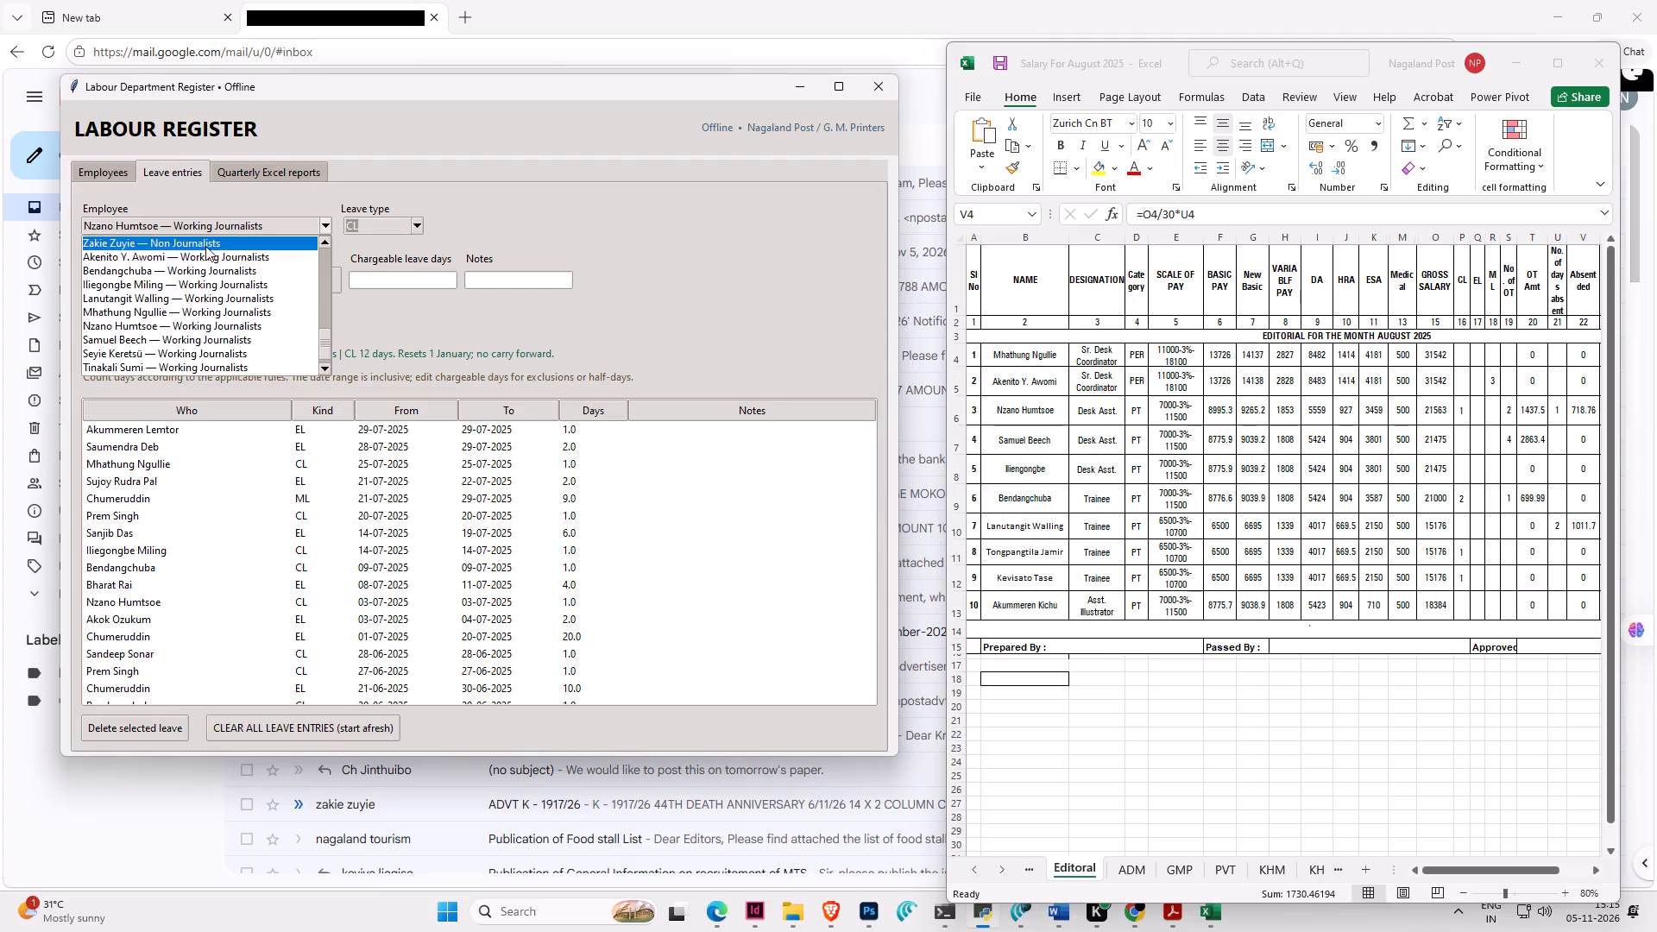
{"action": "left_click", "coordinate": [196, 273]}
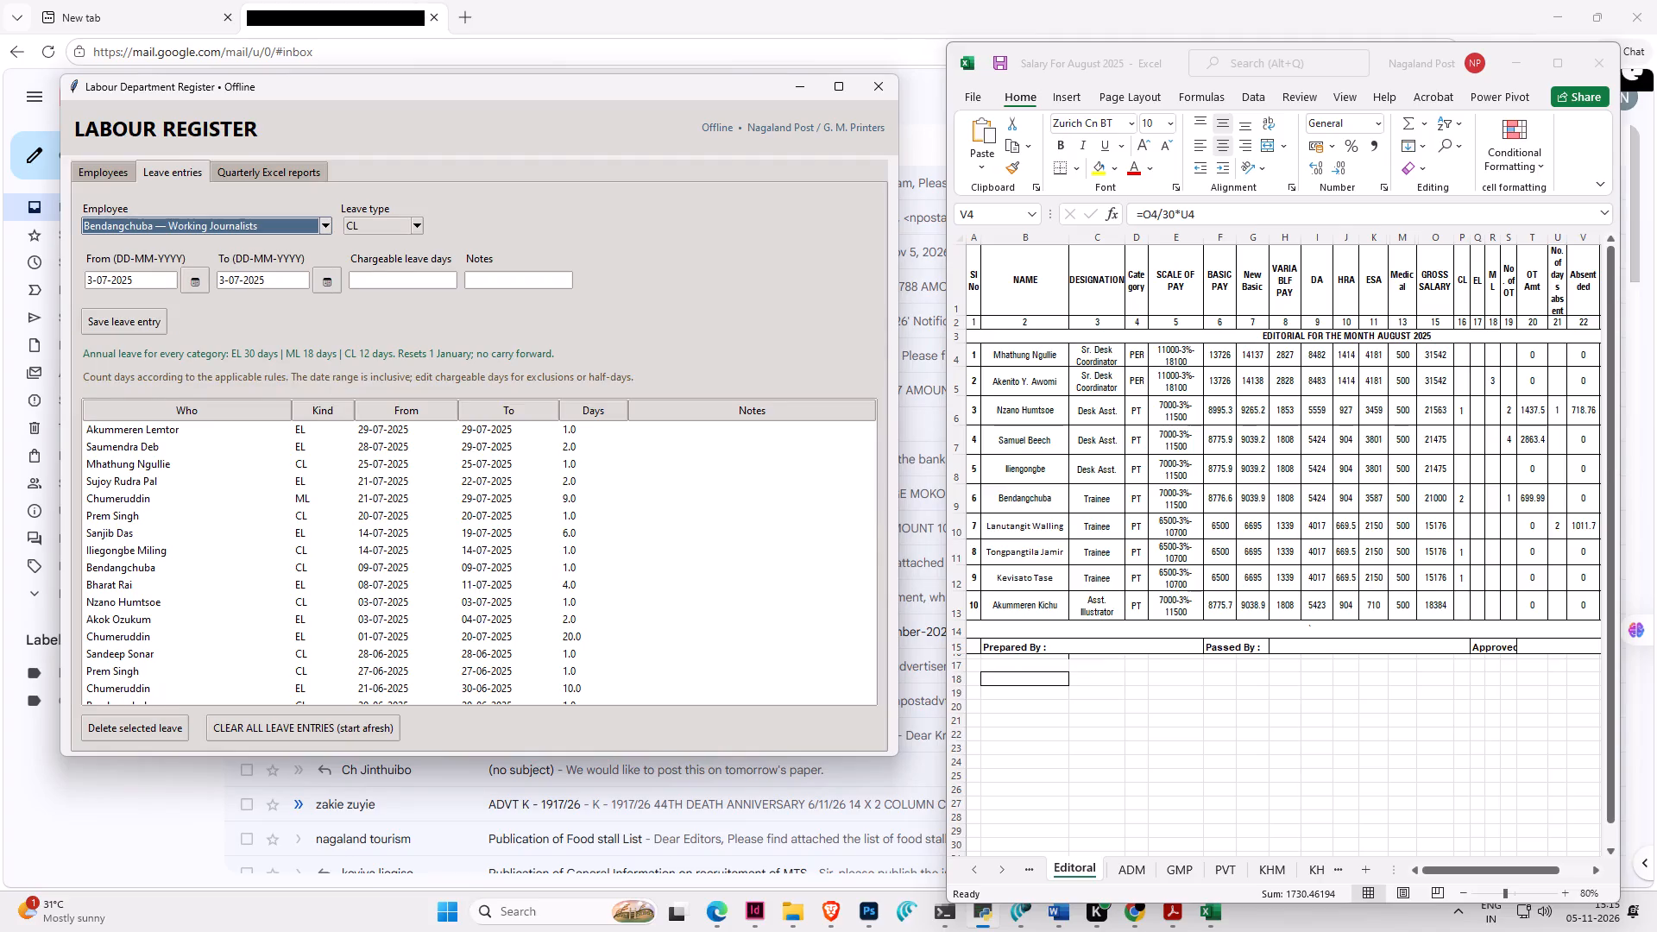
{"action": "left_click_drag", "start_coordinate": [93, 280], "coordinate": [79, 280]}
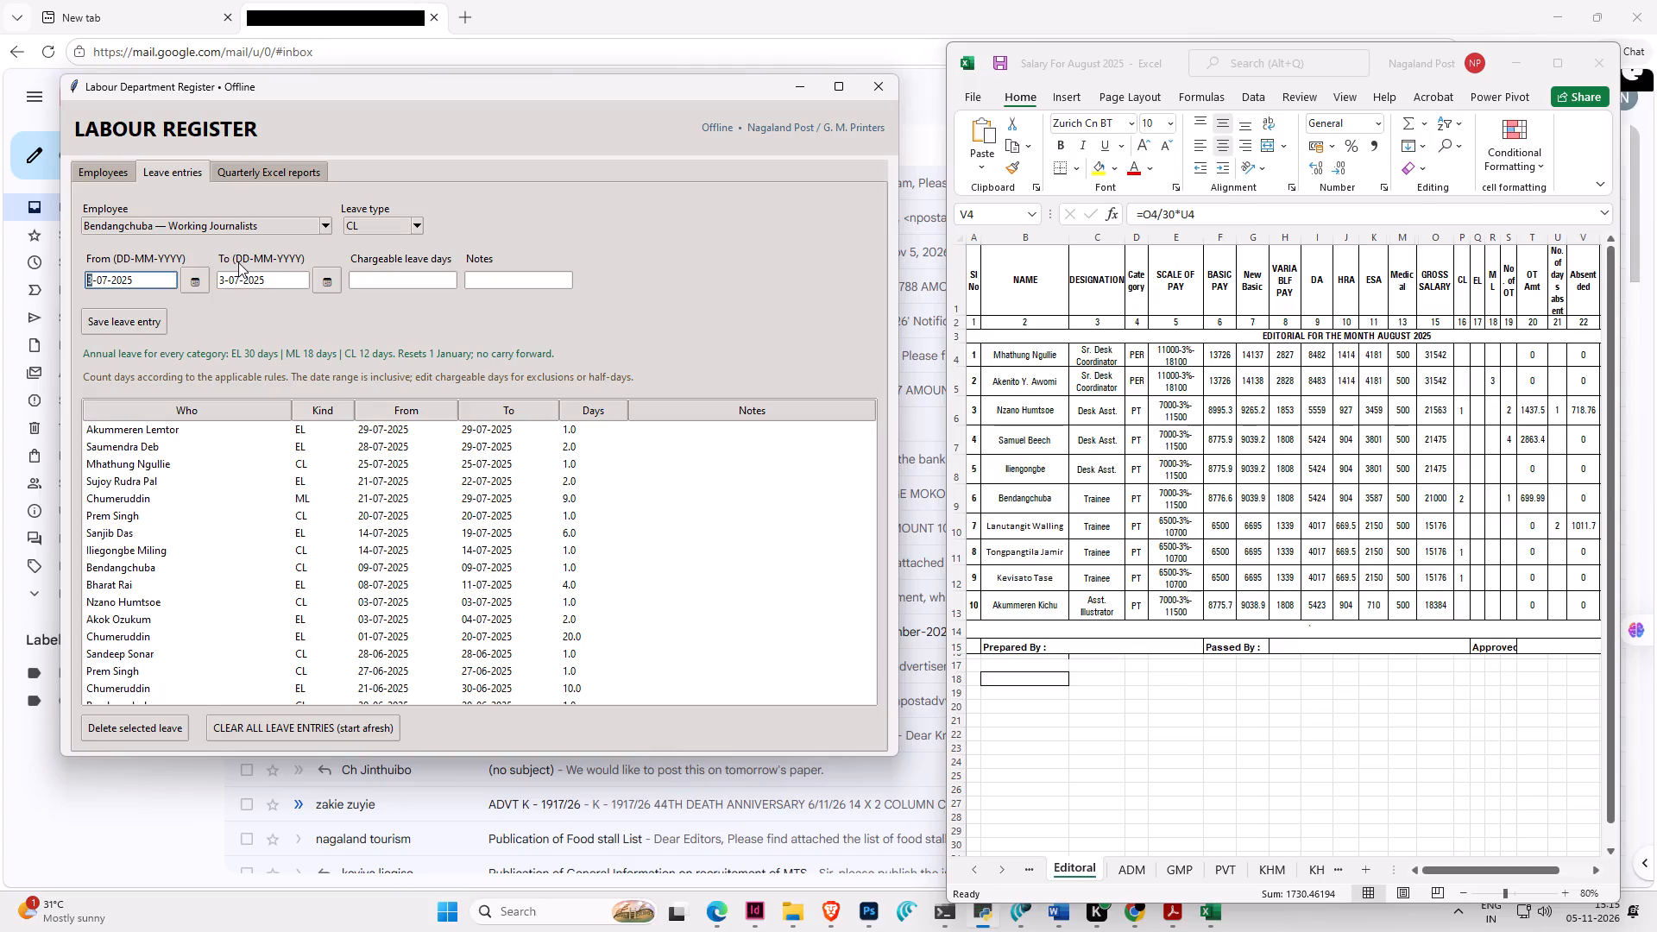
{"action": "type", "text": "30"}
{"action": "left_click", "coordinate": [223, 280]}
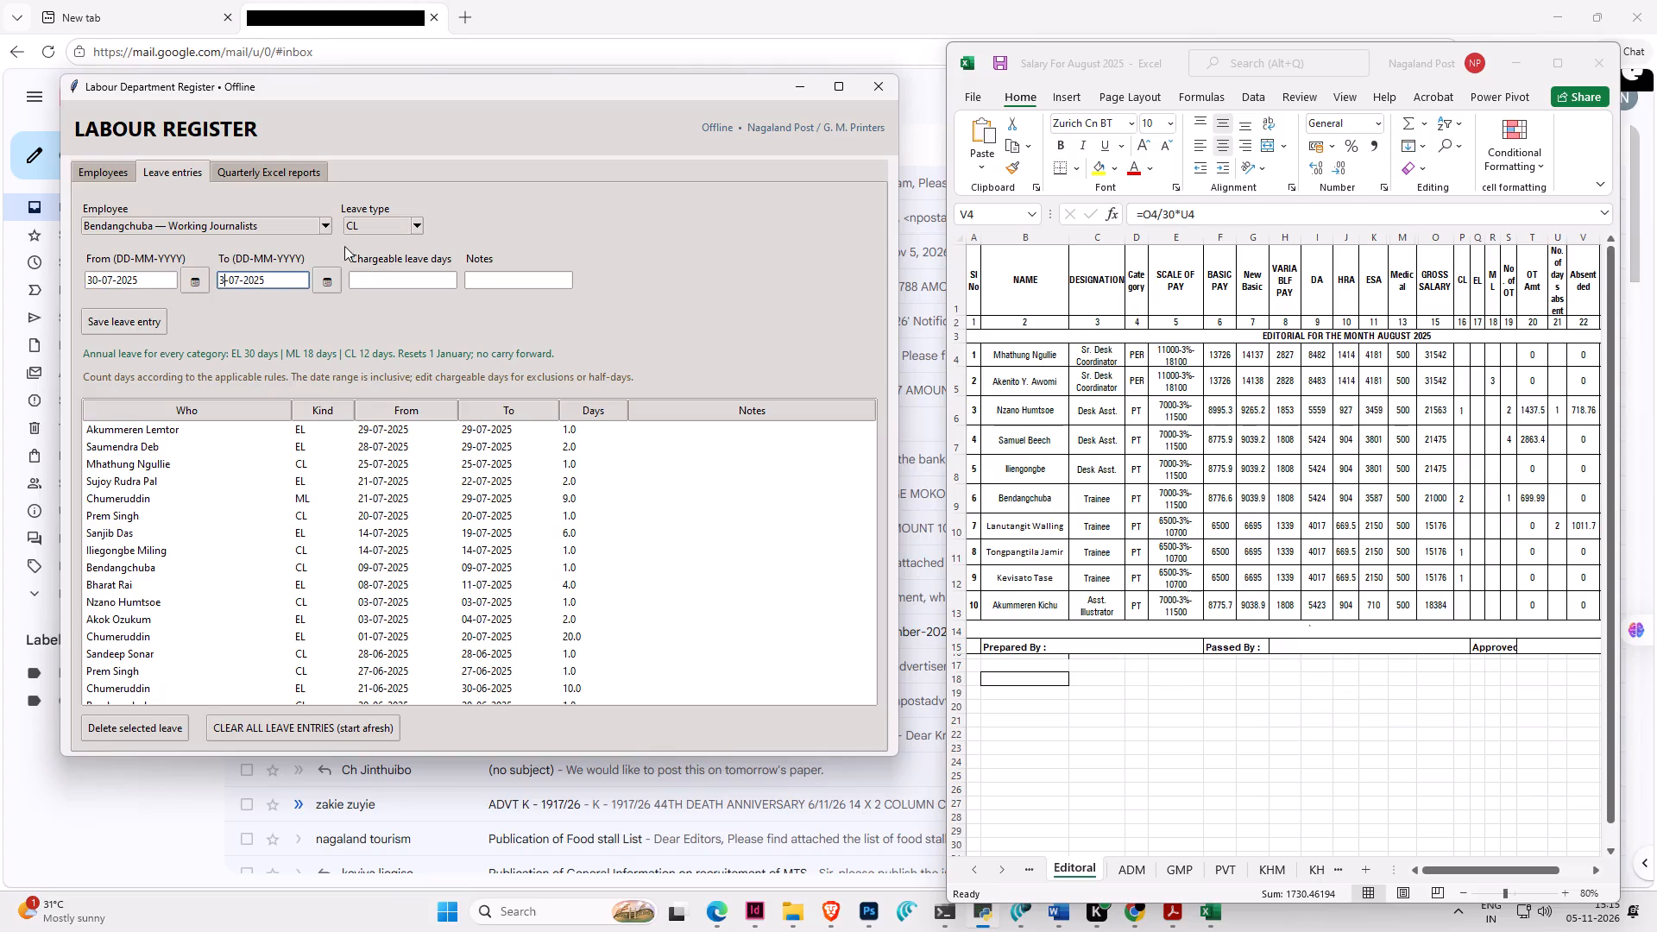
{"action": "key", "text": "1"}
{"action": "left_click", "coordinate": [127, 316]}
{"action": "left_click", "coordinate": [860, 508]}
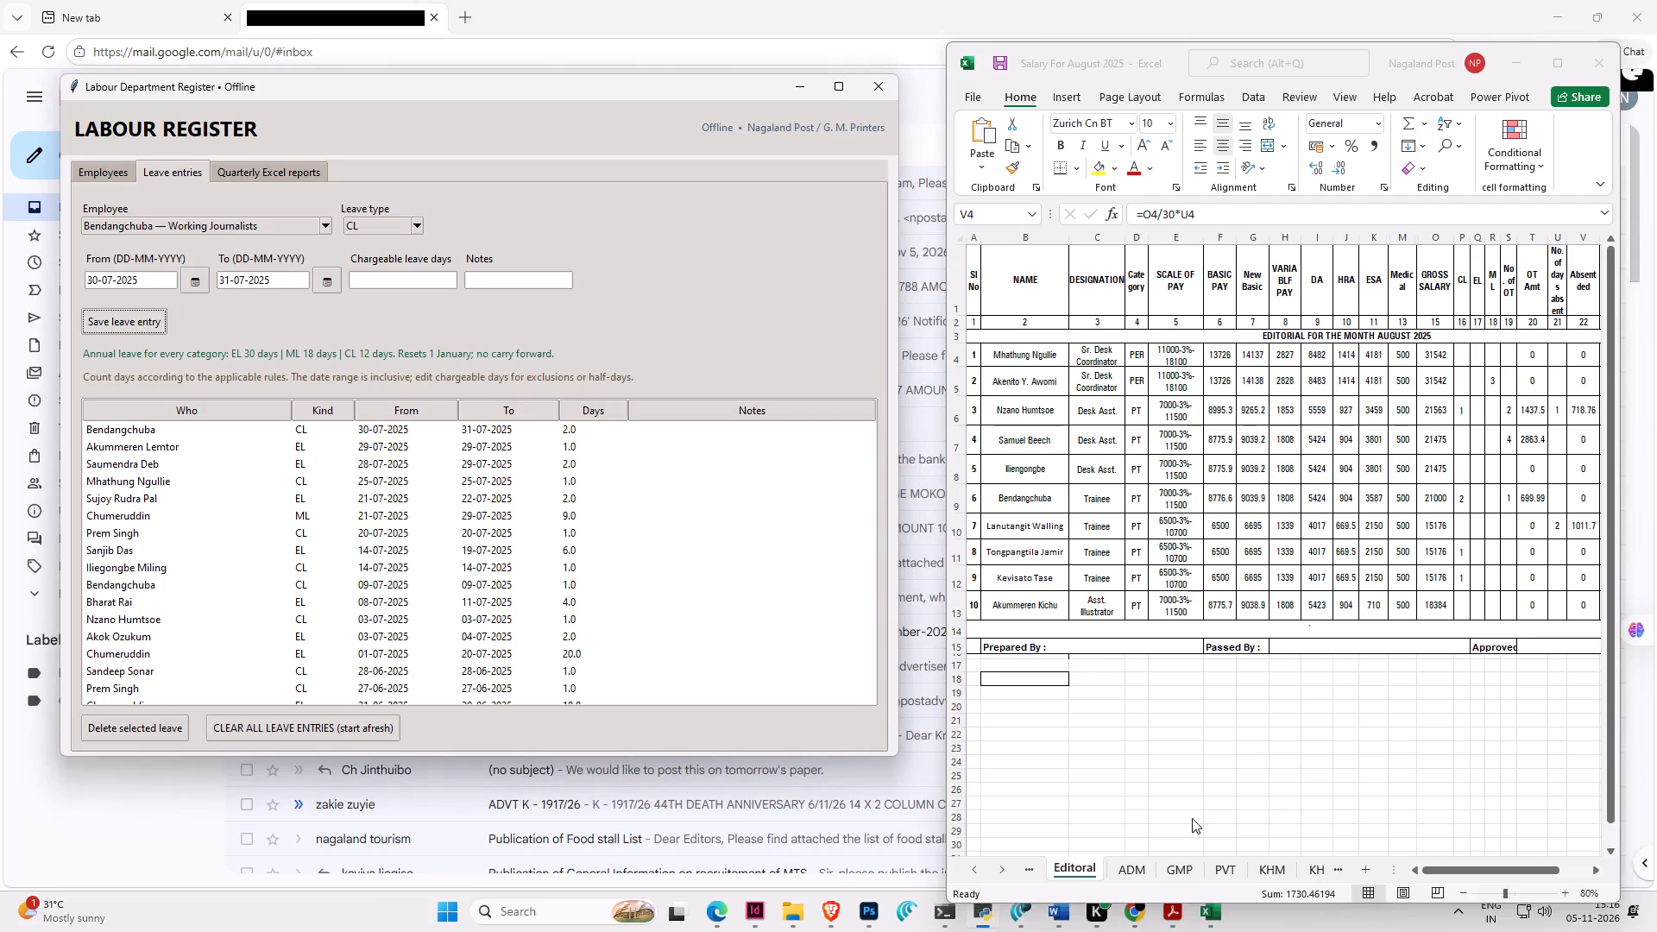
In the salary workbook's ADM sheet, hide the columns from DESIGNATION through DA.
{"action": "left_click", "coordinate": [1130, 869]}
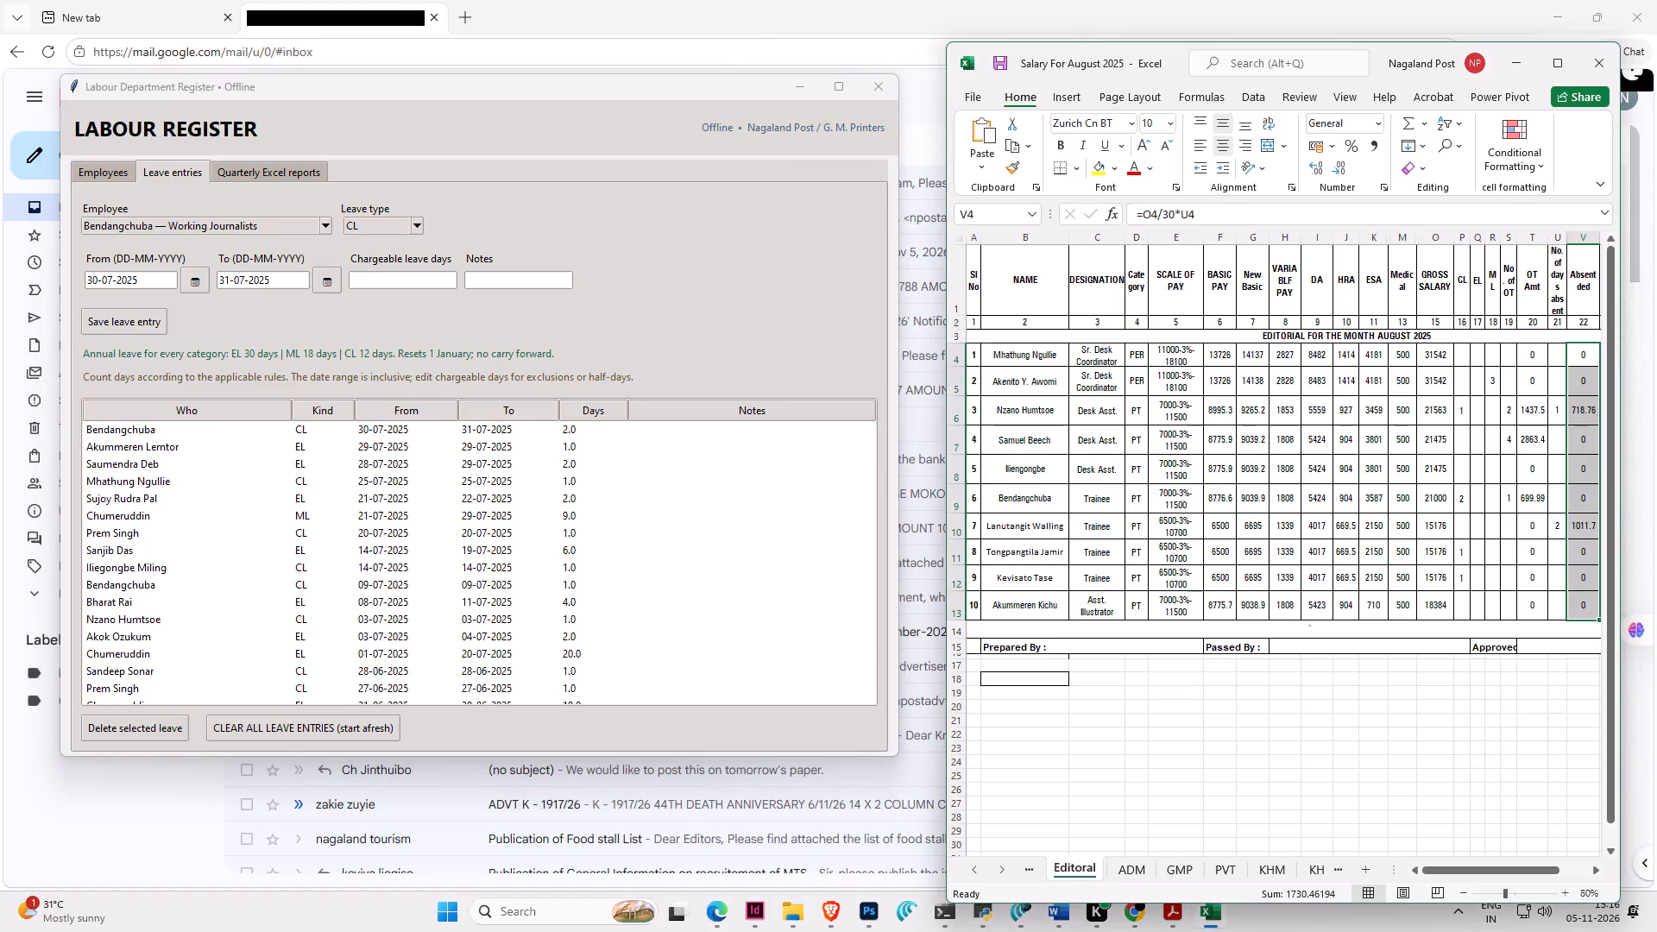
{"action": "left_click", "coordinate": [1131, 877]}
{"action": "scroll", "coordinate": [1183, 567], "scroll_direction": "up", "scroll_amount": 5}
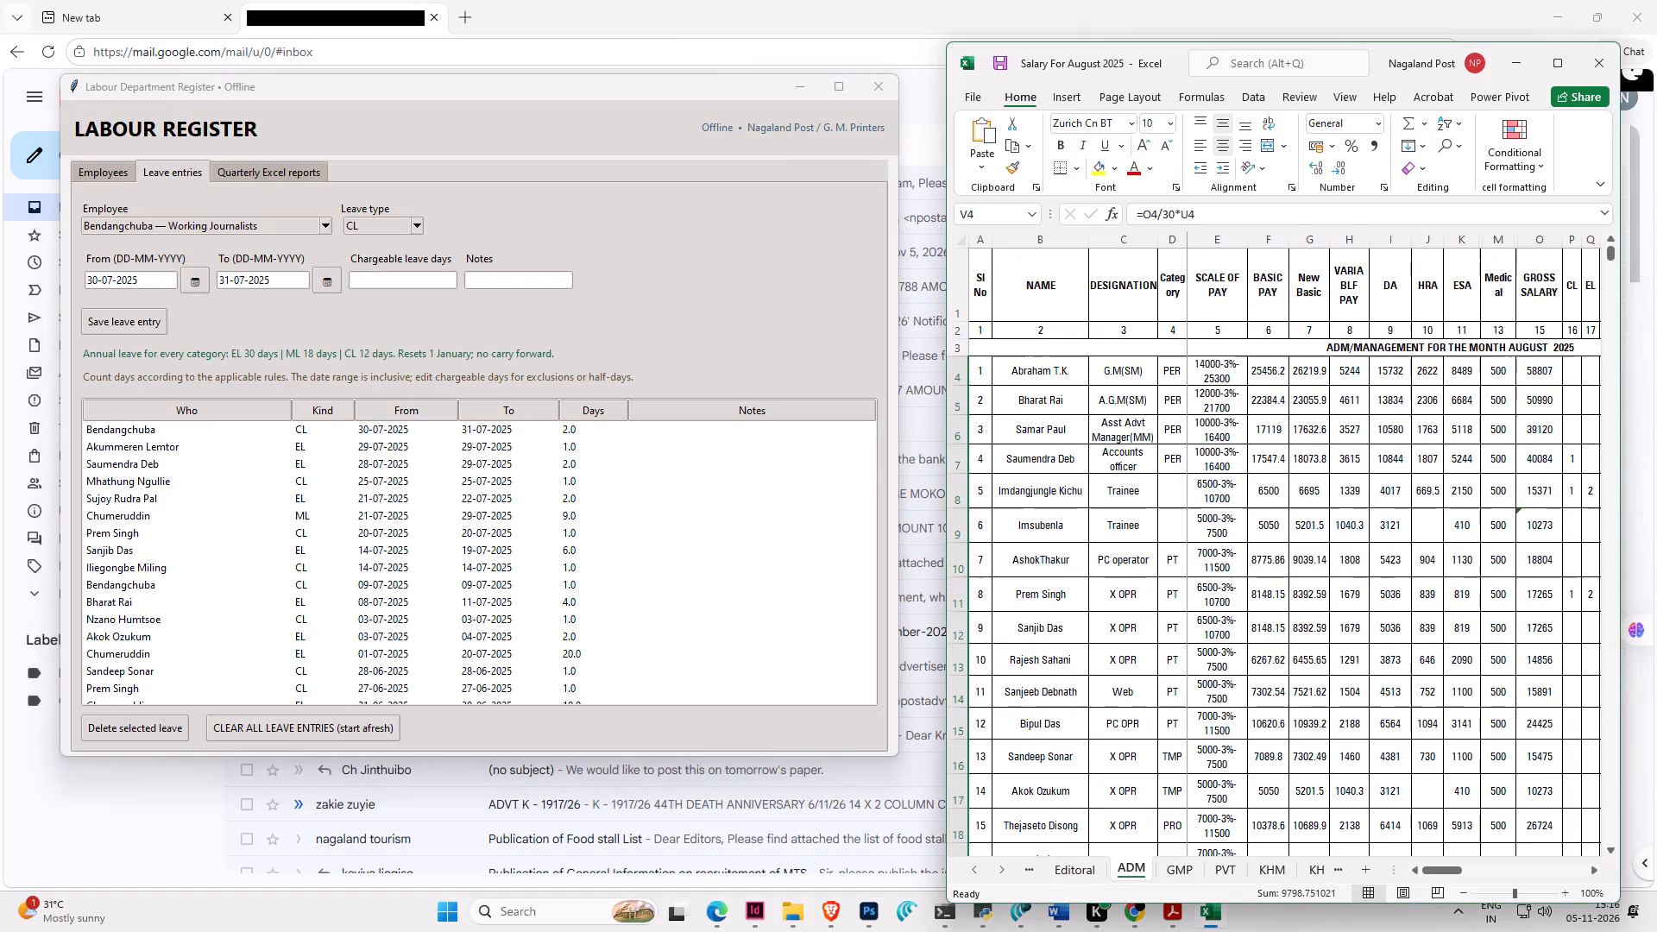
{"action": "scroll", "coordinate": [1183, 567], "scroll_direction": "up", "scroll_amount": 6}
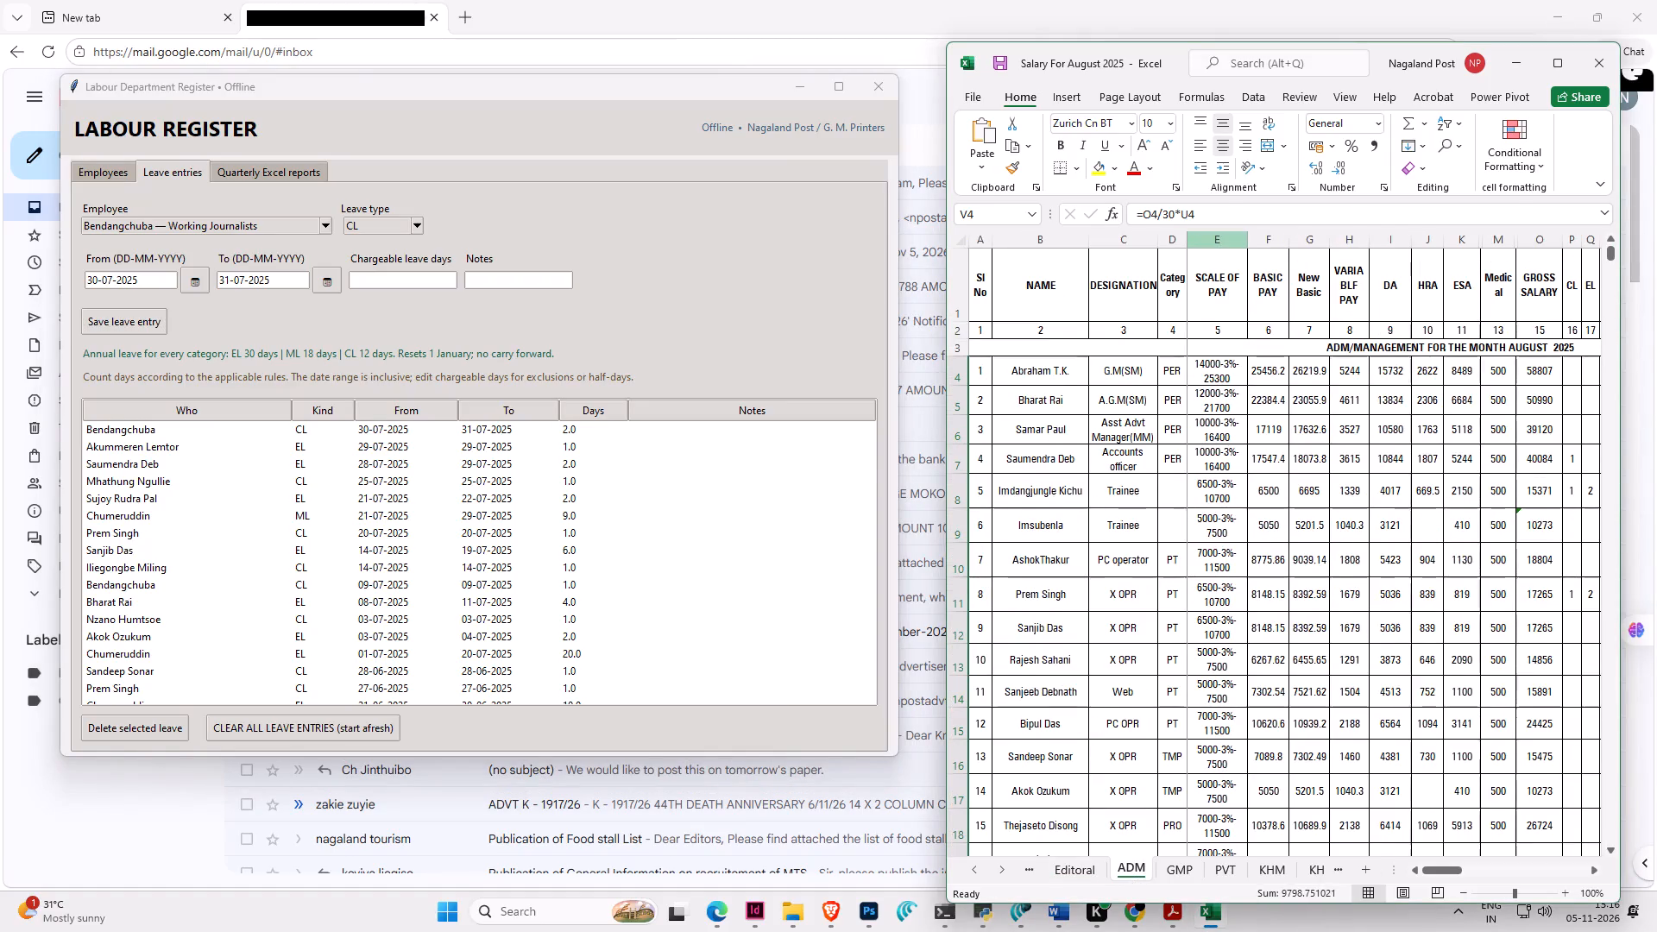
{"action": "left_click_drag", "start_coordinate": [1127, 238], "coordinate": [1388, 265]}
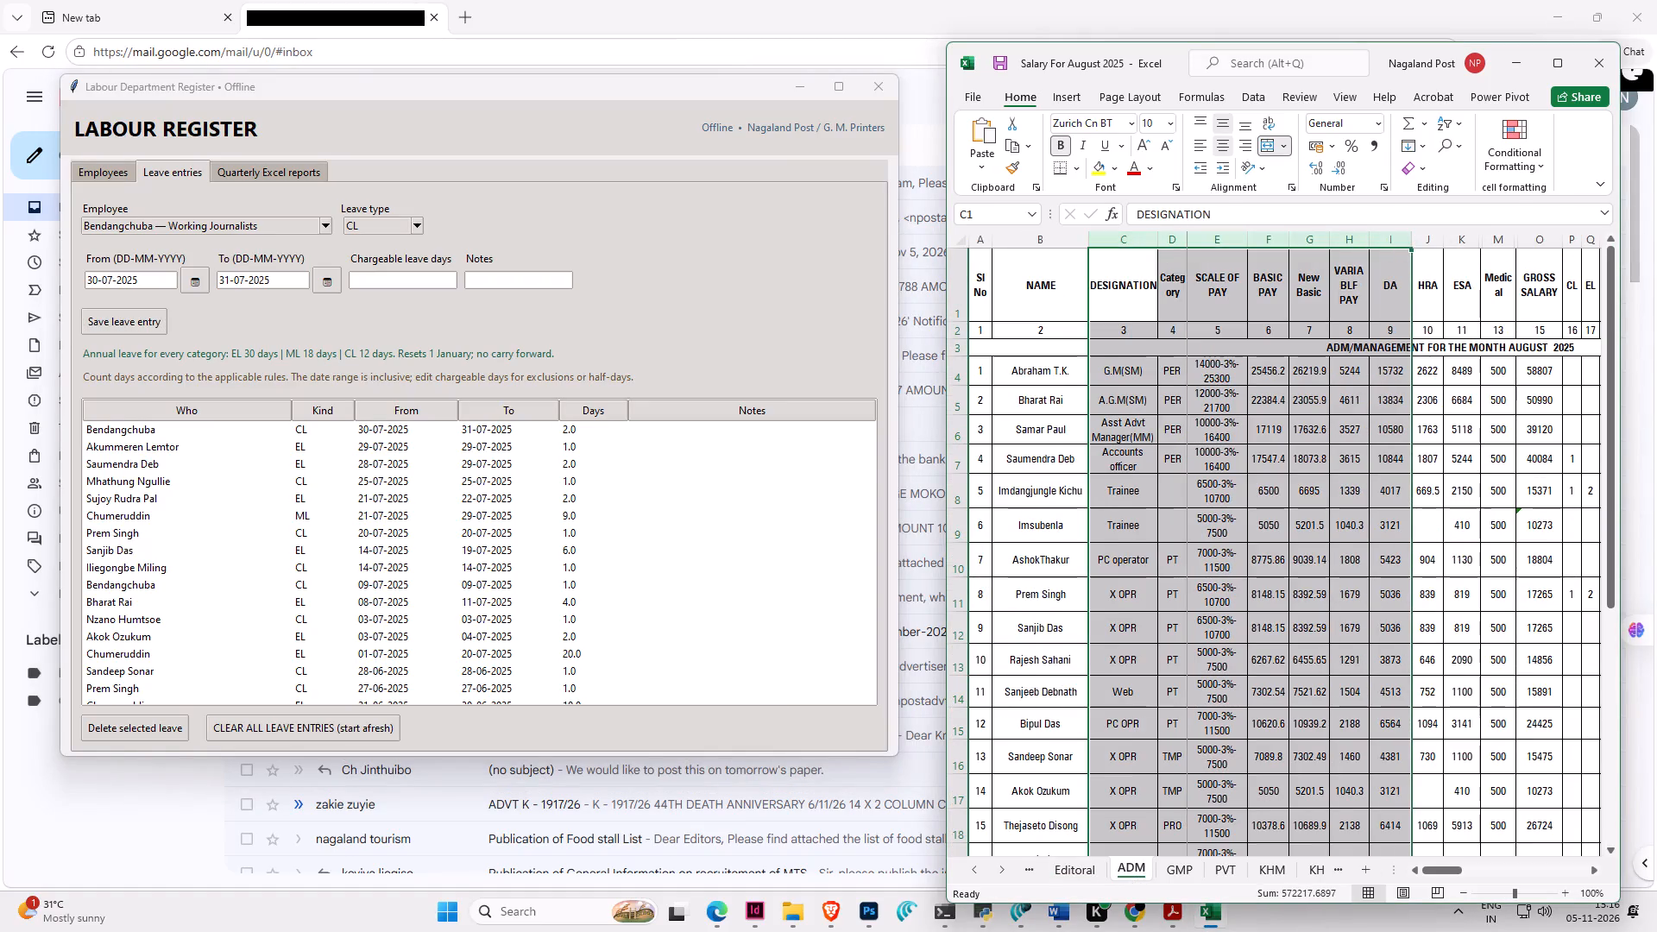
{"action": "right_click", "coordinate": [1349, 243]}
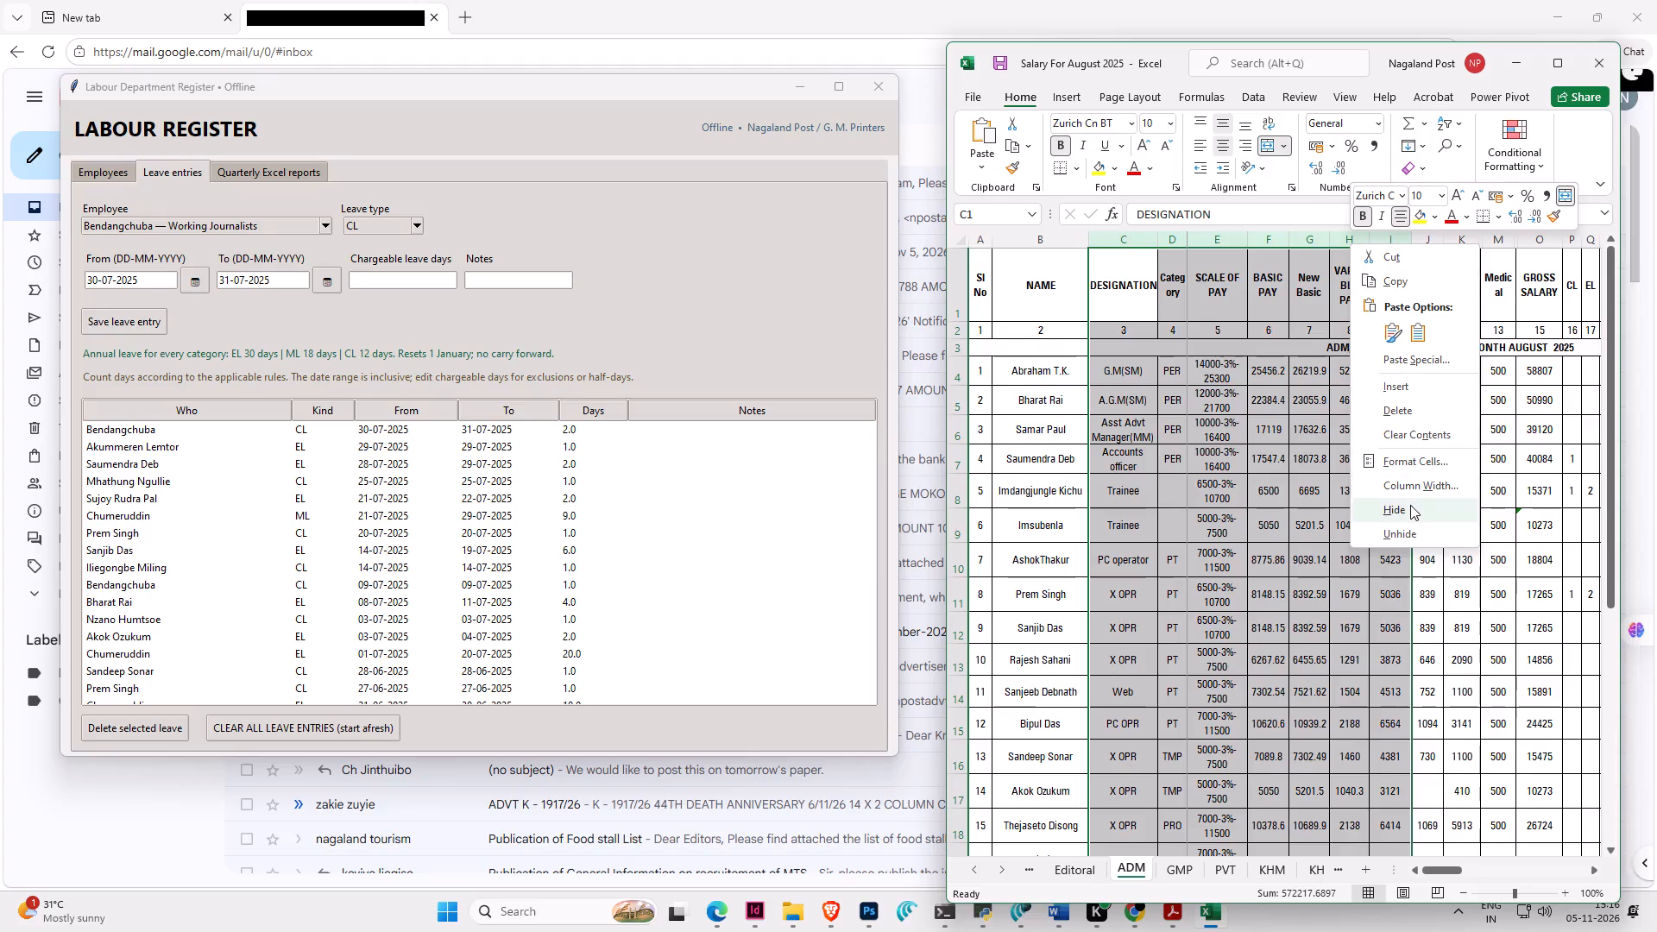
{"action": "left_click", "coordinate": [1410, 505]}
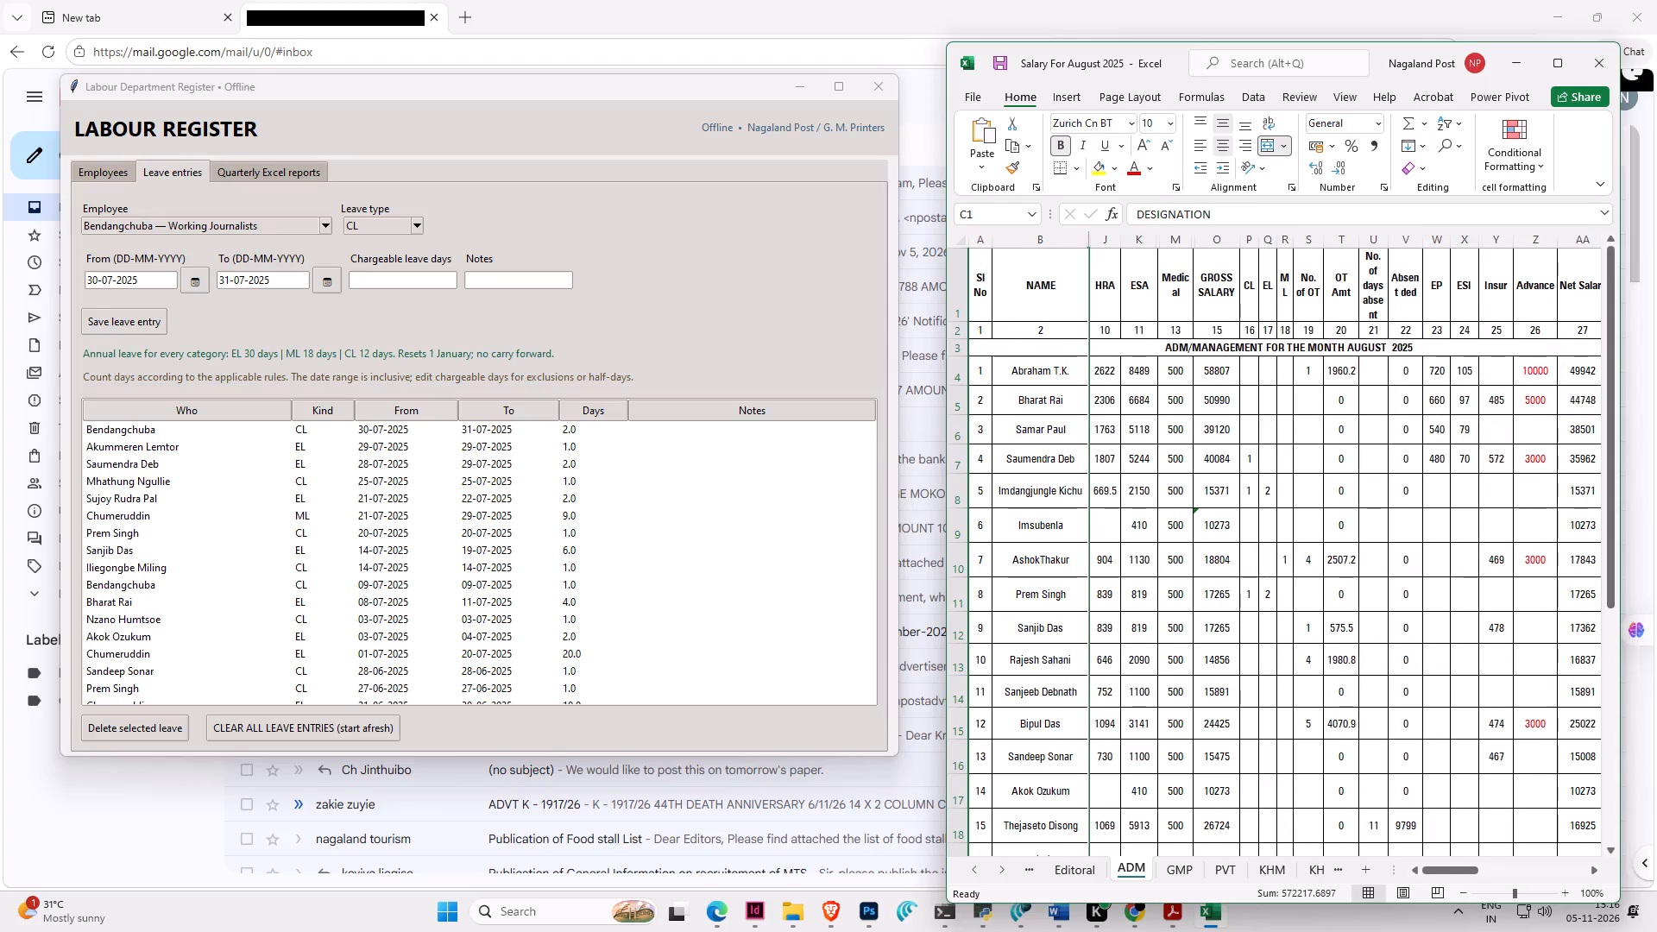
{"action": "scroll", "coordinate": [1113, 540], "scroll_direction": "up", "scroll_amount": 2}
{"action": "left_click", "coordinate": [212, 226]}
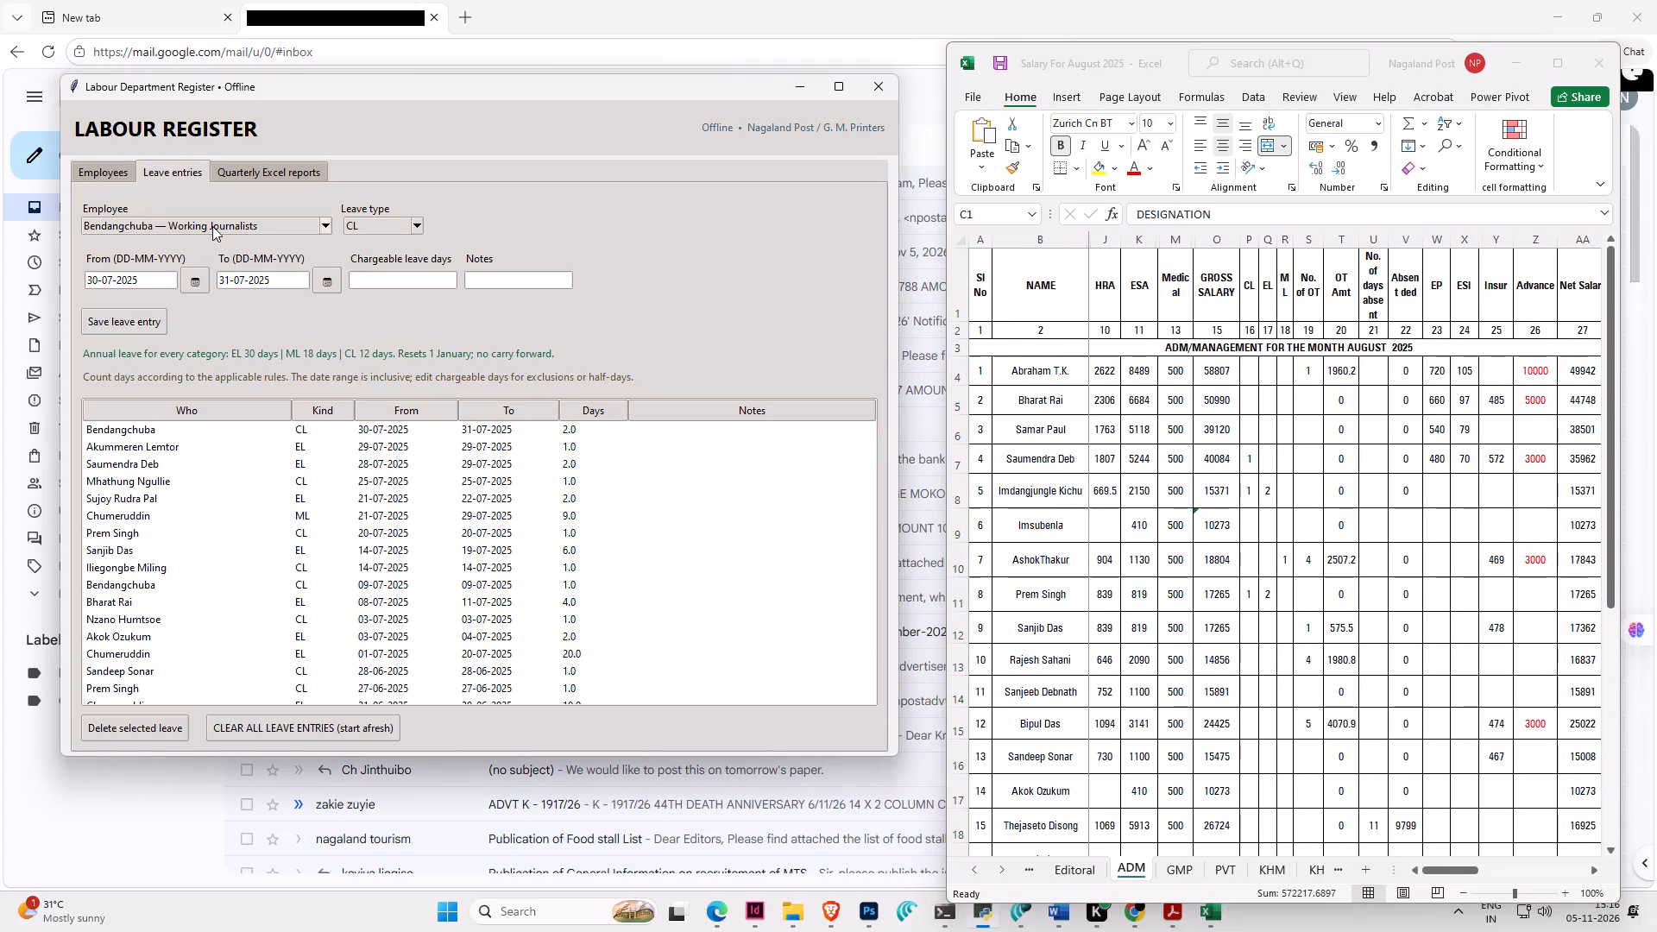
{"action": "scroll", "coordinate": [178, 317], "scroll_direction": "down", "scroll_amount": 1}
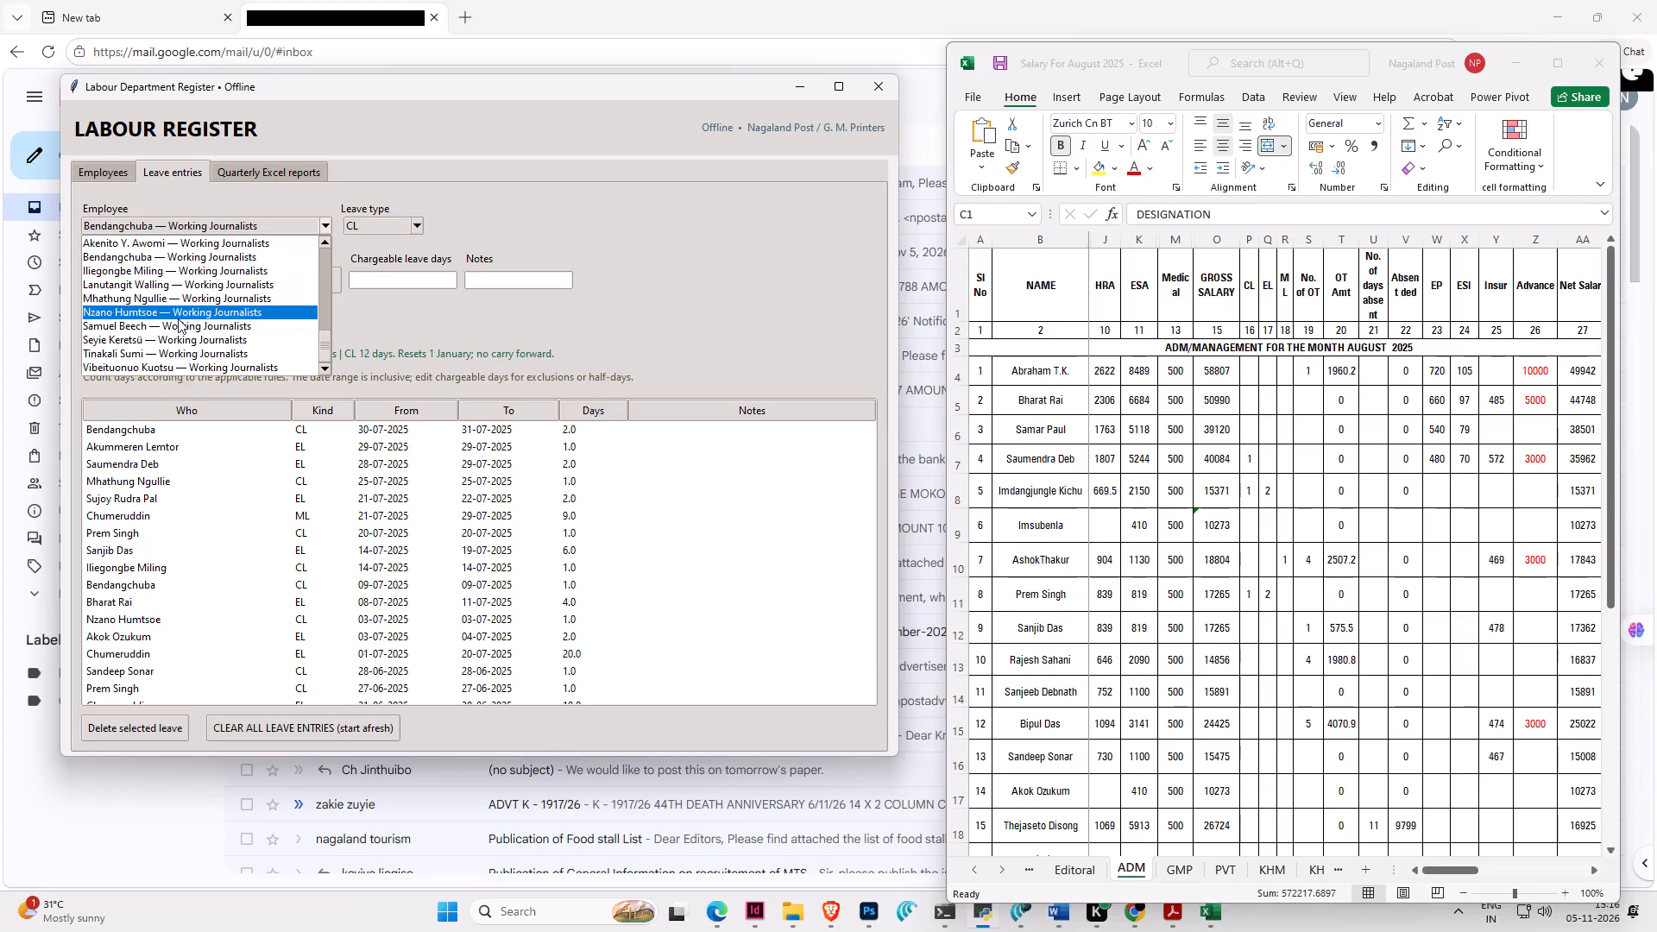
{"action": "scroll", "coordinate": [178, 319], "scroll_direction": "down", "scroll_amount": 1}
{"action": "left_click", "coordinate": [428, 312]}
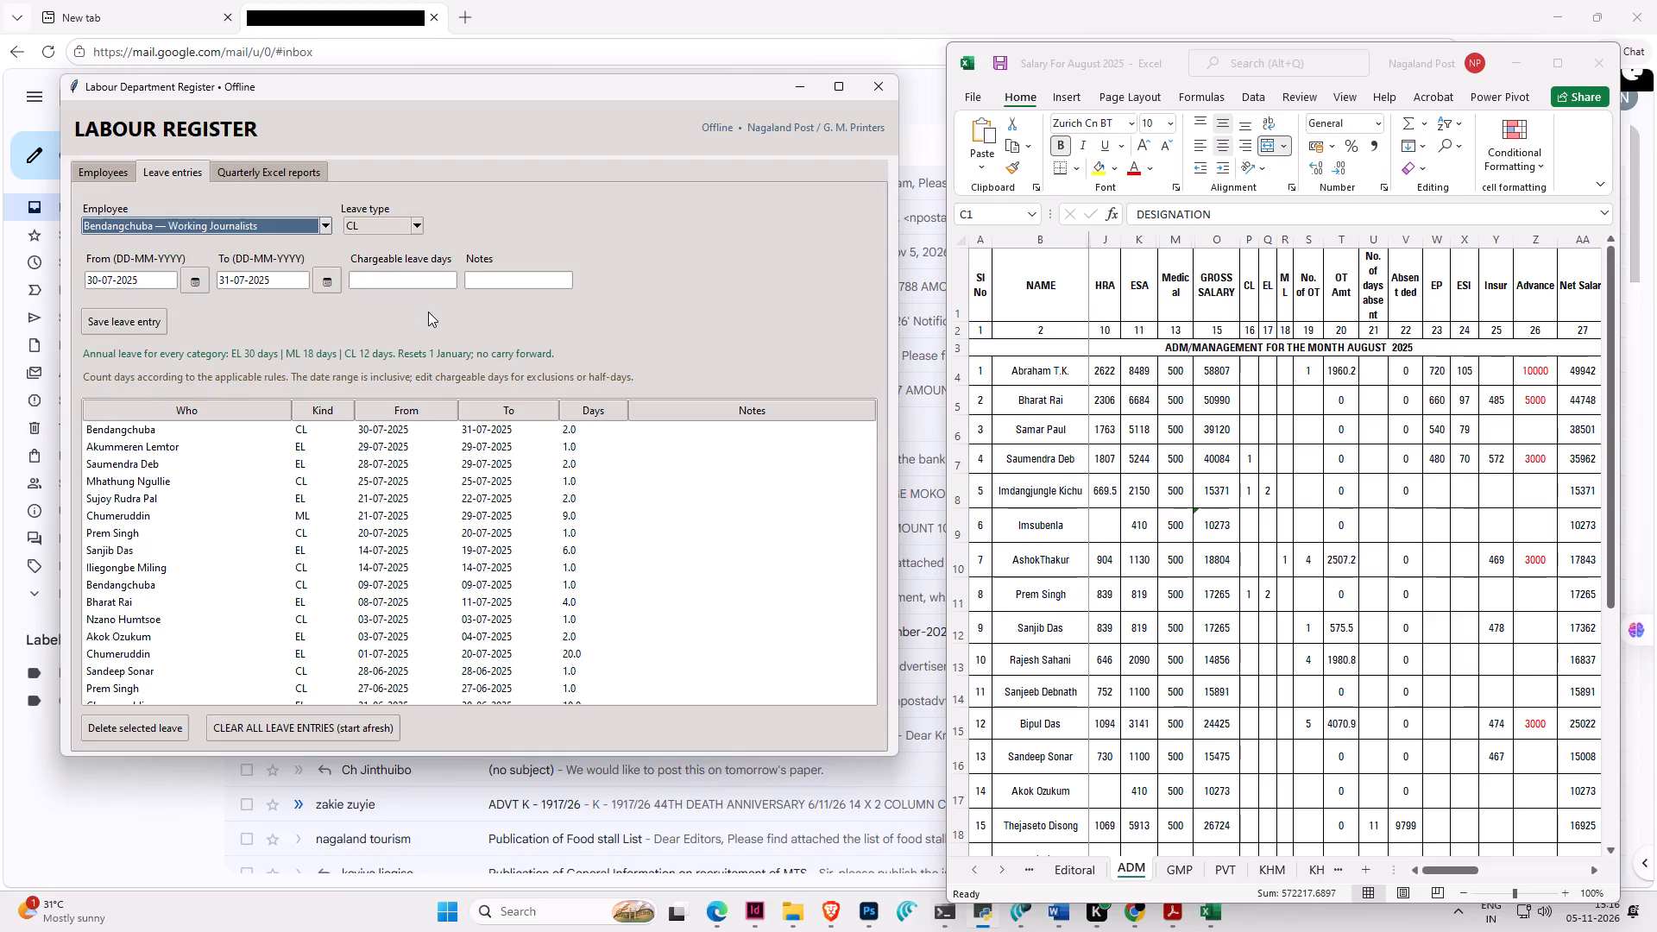
Delete the serial 6 trainee's CL leave record dated 30-07-2025 to 31-07-2025 from the labour register.
{"action": "left_click", "coordinate": [377, 427]}
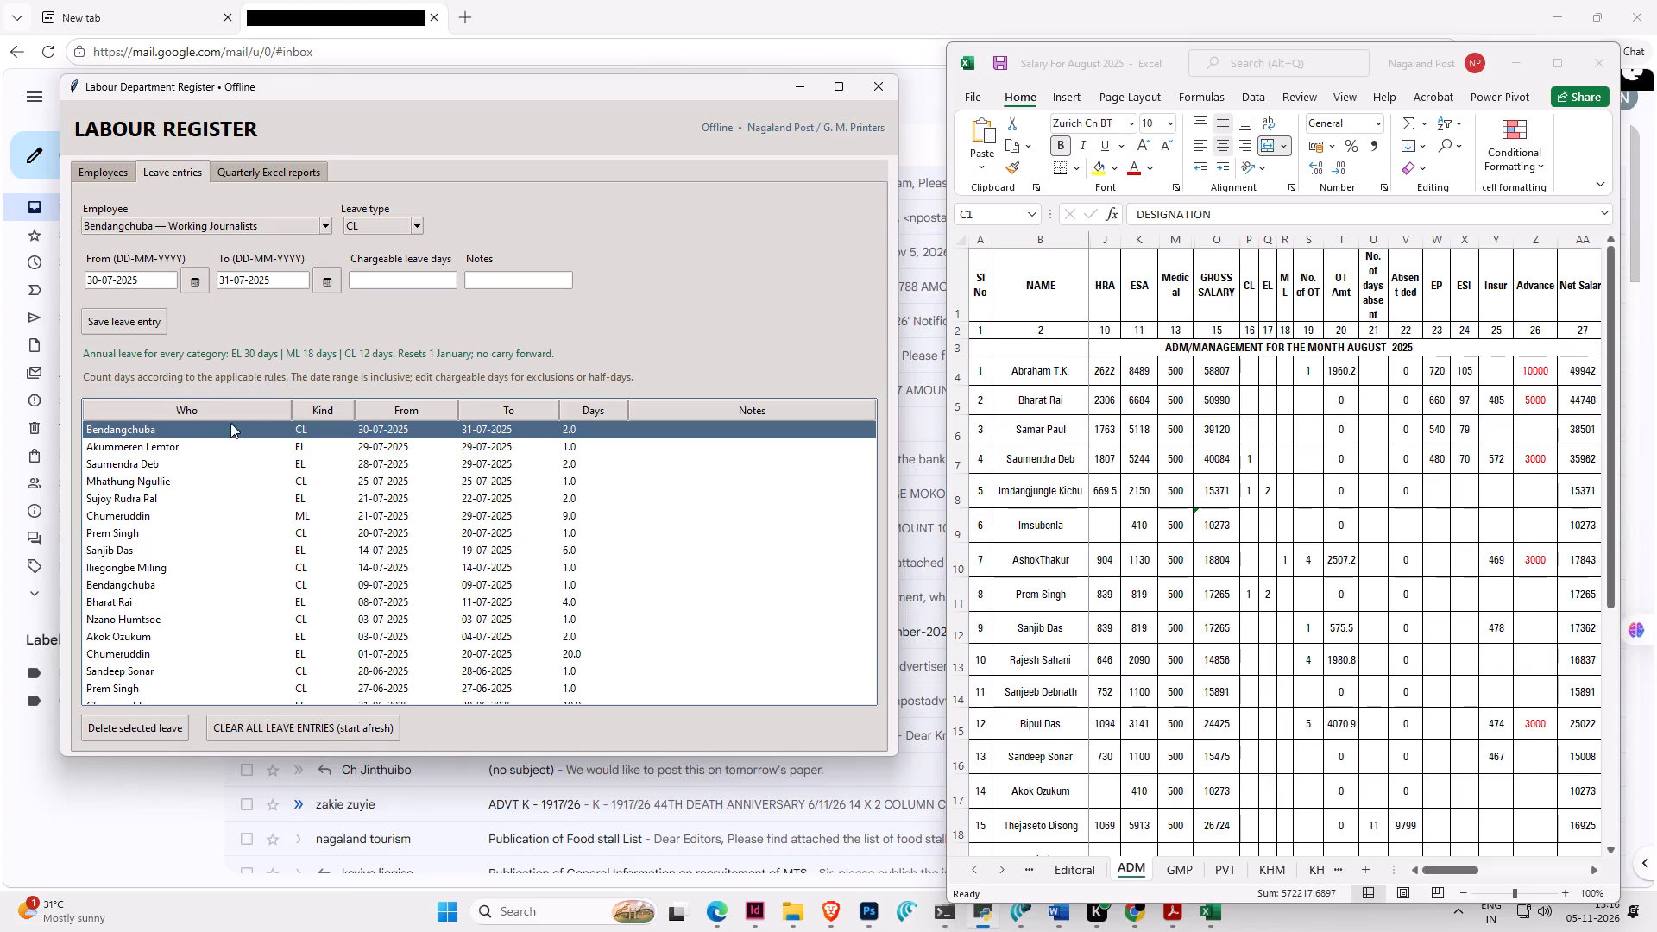
{"action": "left_click", "coordinate": [135, 730]}
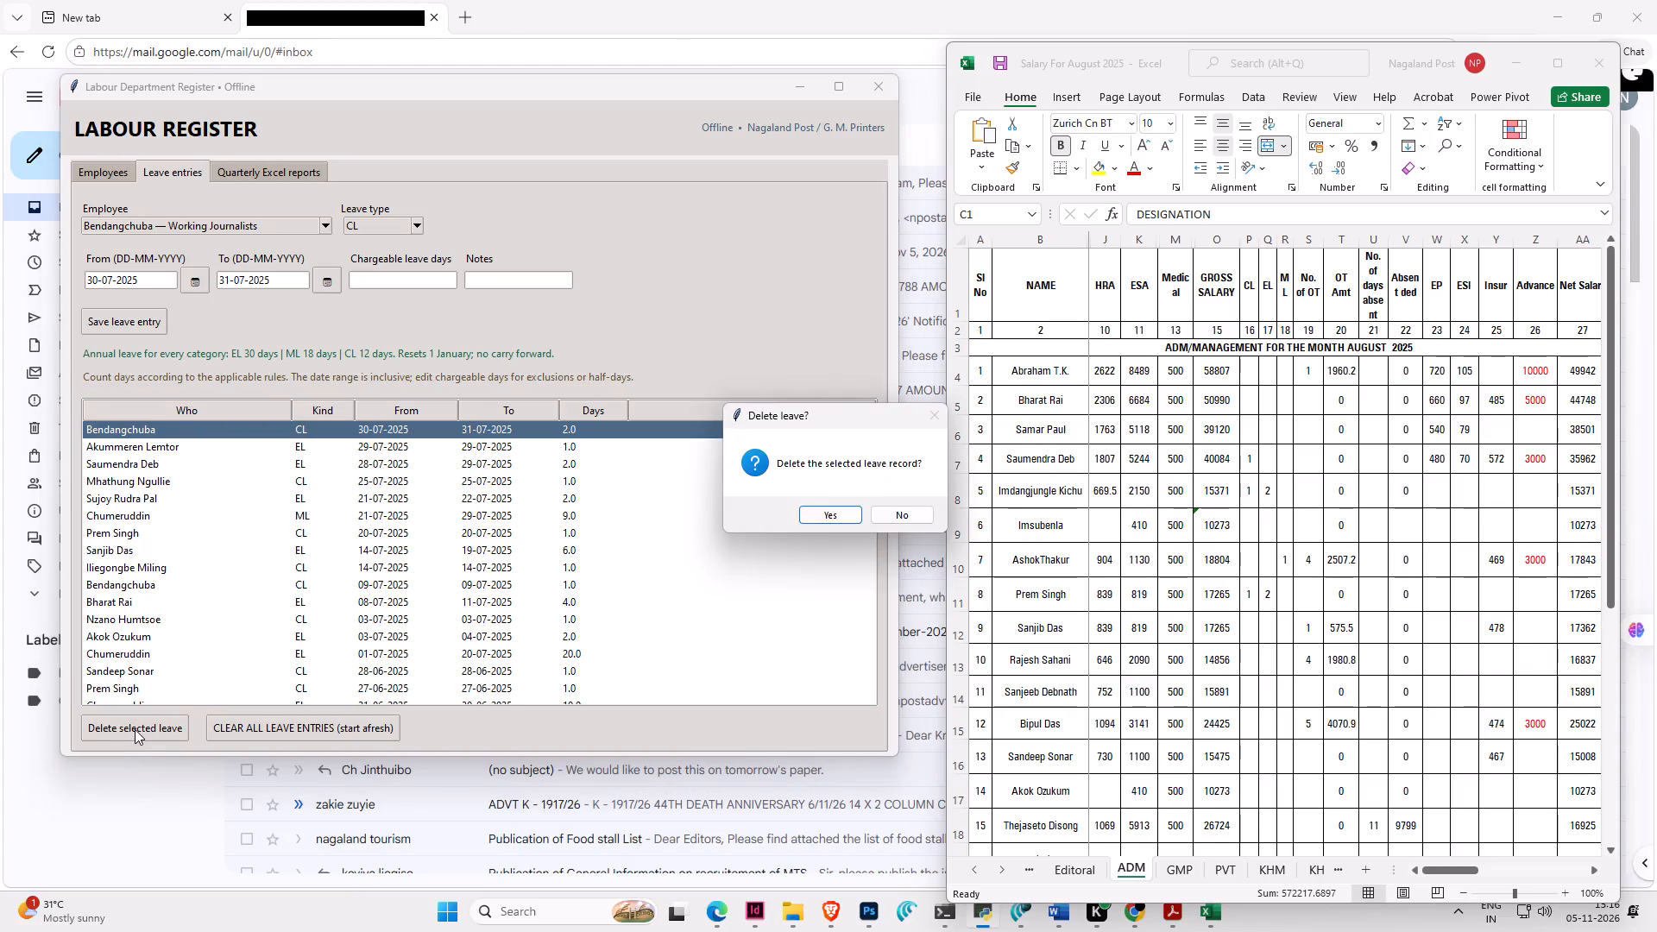
{"action": "left_click", "coordinate": [823, 510]}
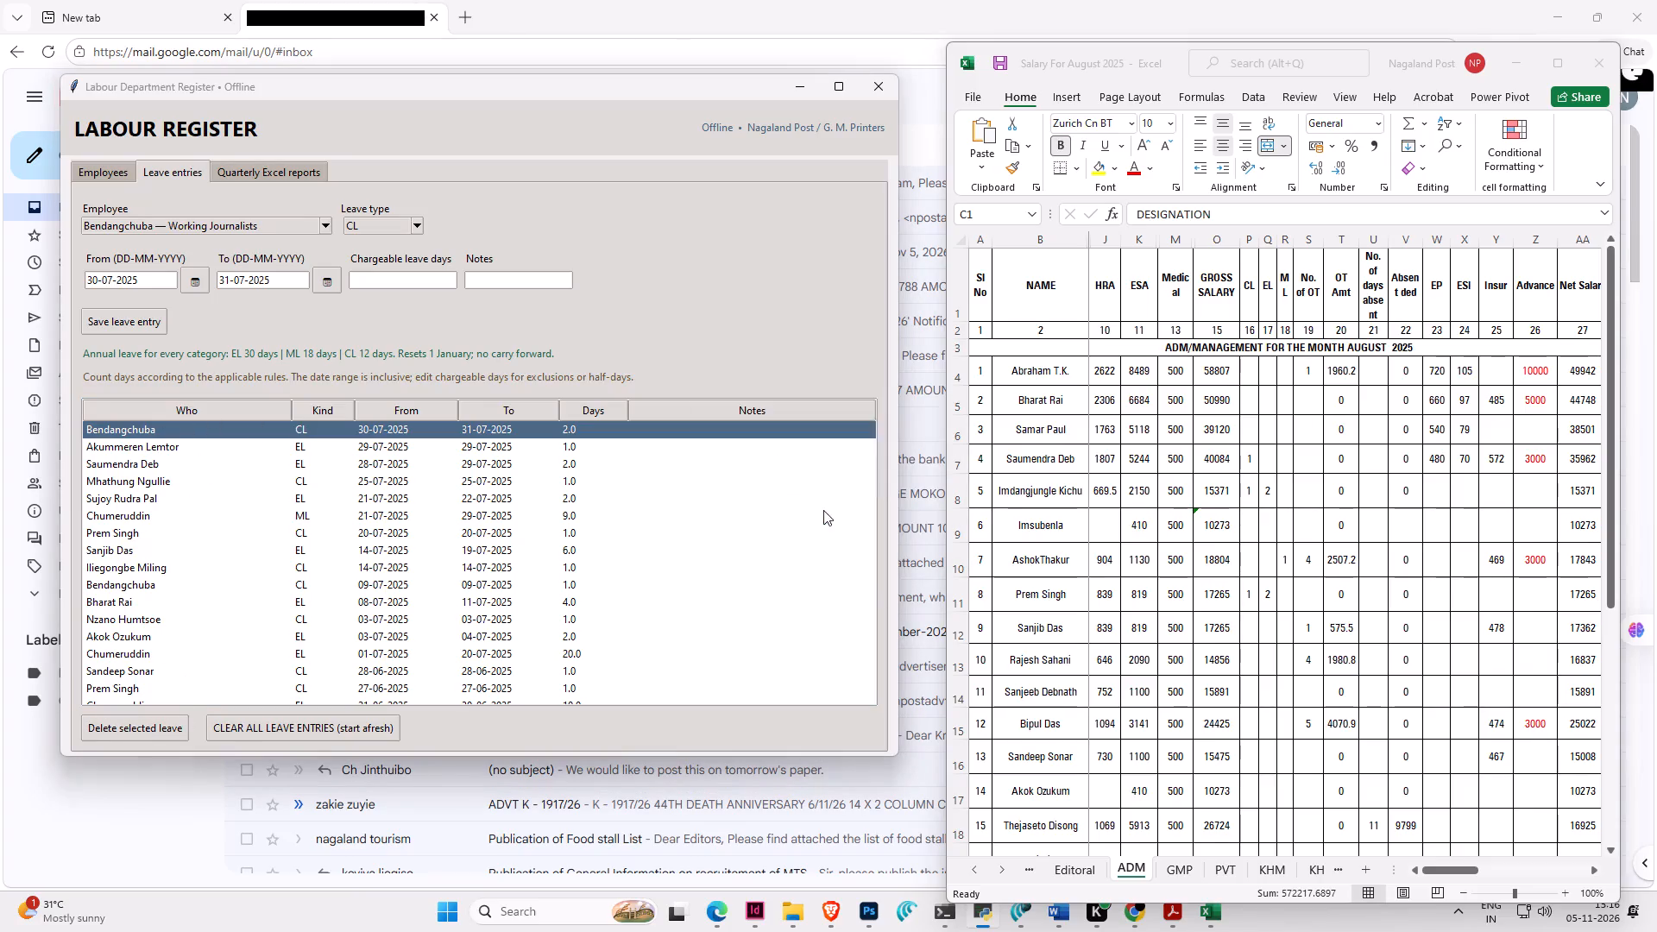
Save the same trainee's CL leave entry with the dates 30-08-2025 to 31-08-2025.
{"action": "left_click", "coordinate": [106, 275]}
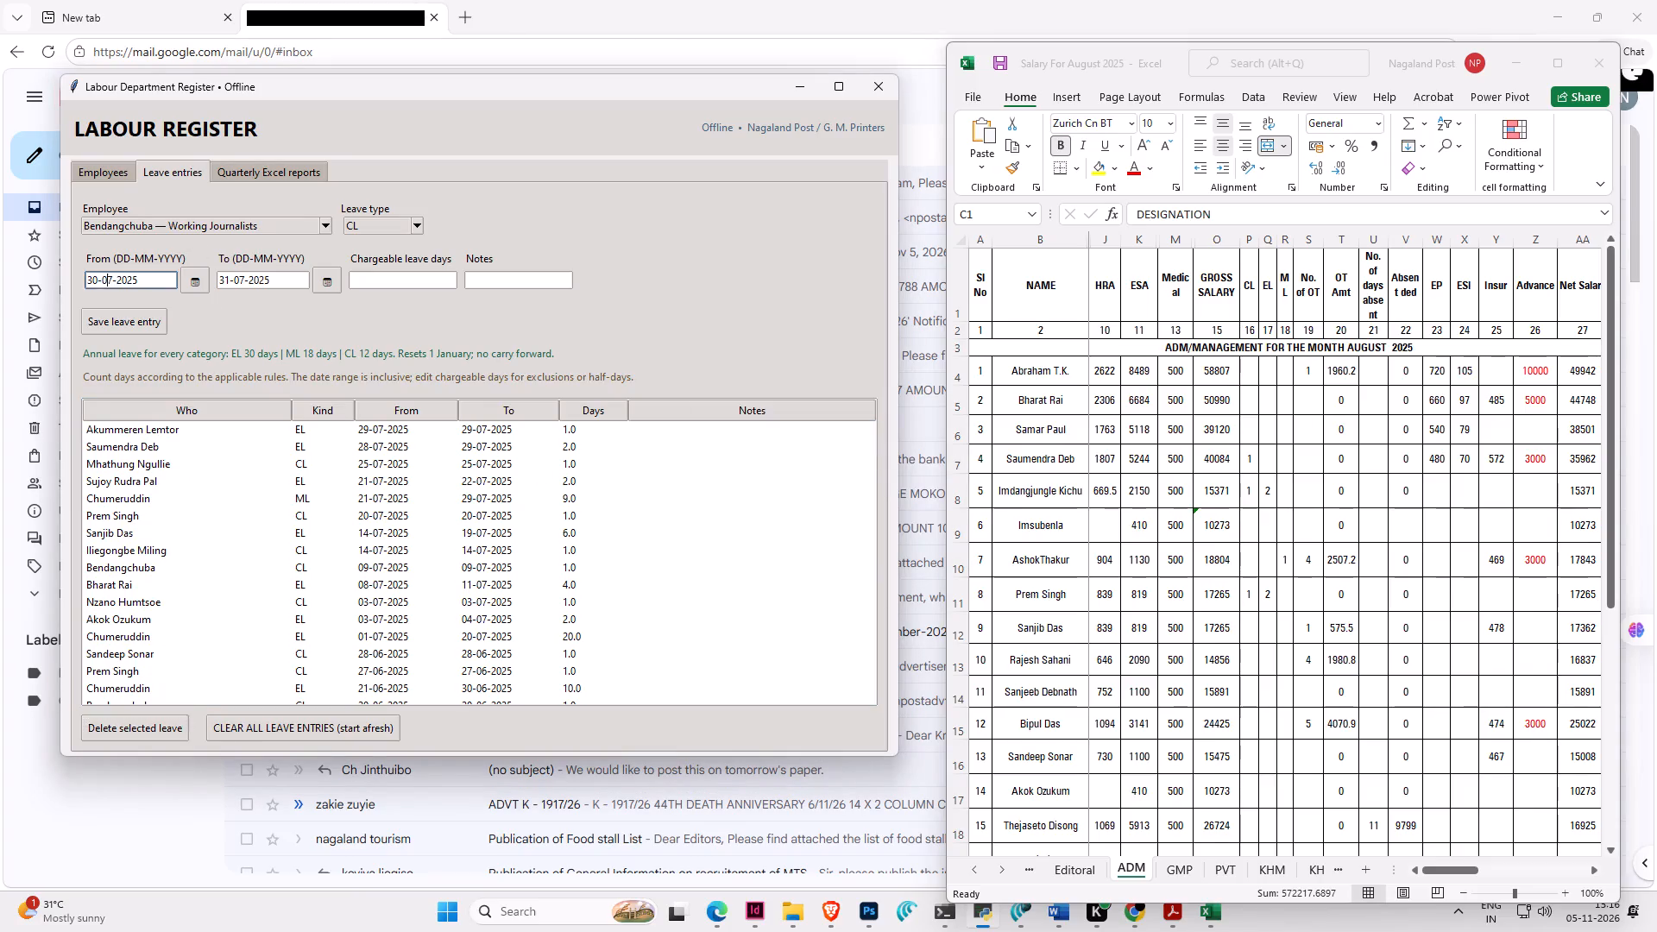
{"action": "key", "text": "Delete"}
{"action": "key", "text": "8"}
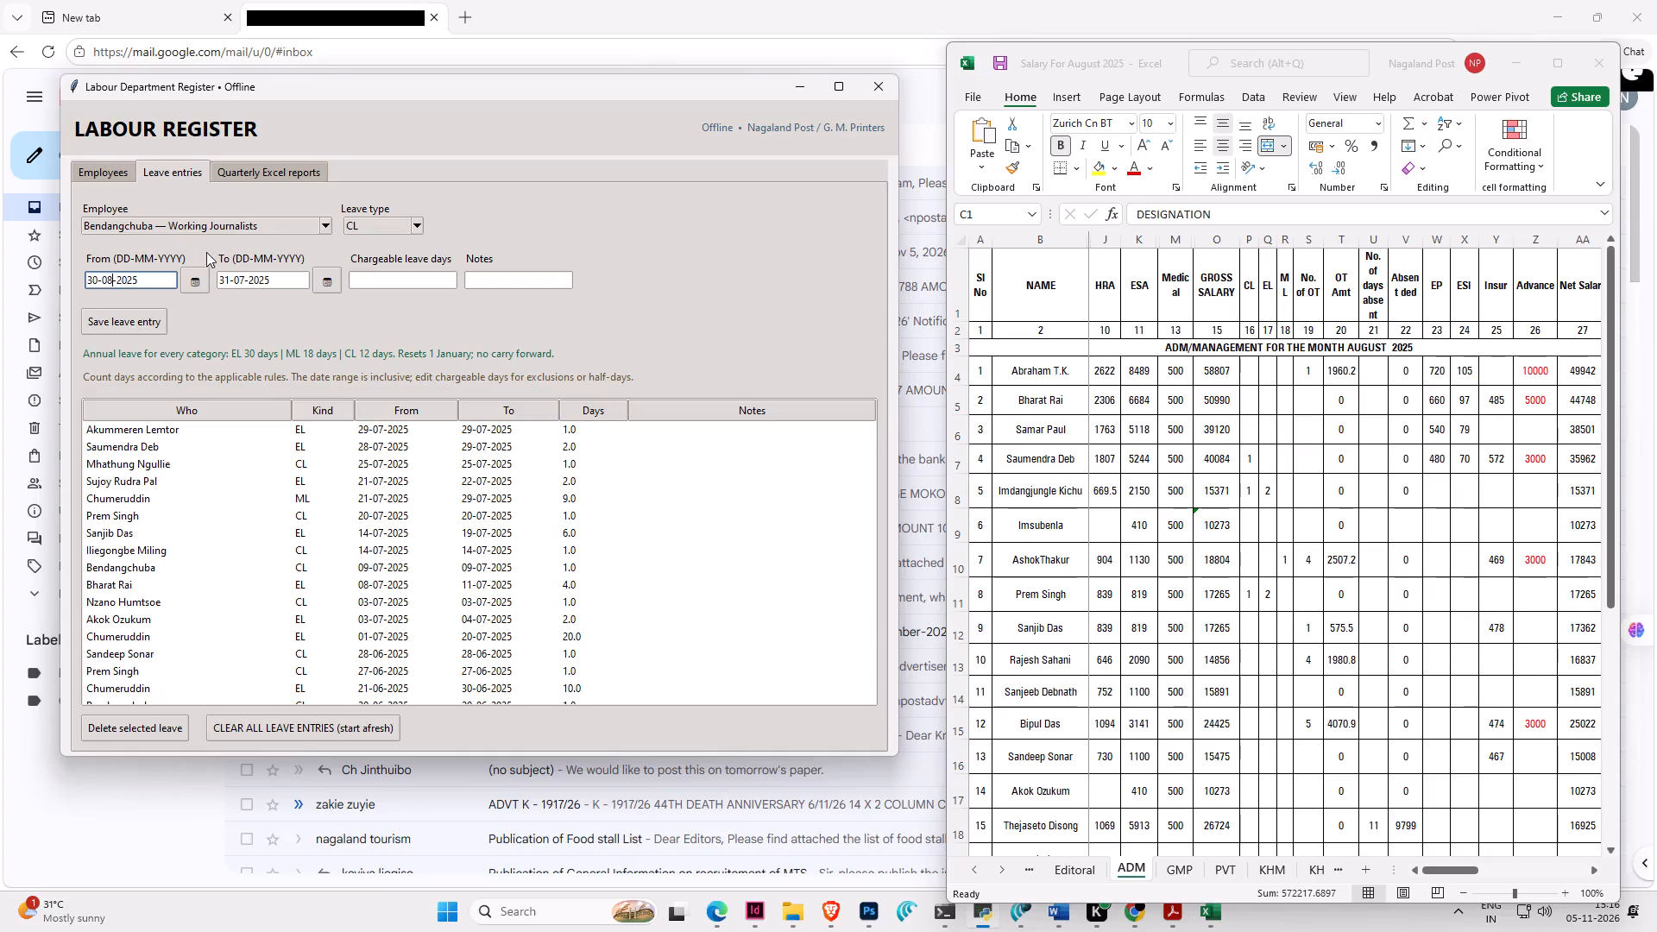
{"action": "left_click", "coordinate": [237, 273]}
{"action": "key", "text": "Delete"}
{"action": "key", "text": "8"}
{"action": "left_click", "coordinate": [123, 318]}
{"action": "left_click", "coordinate": [845, 516]}
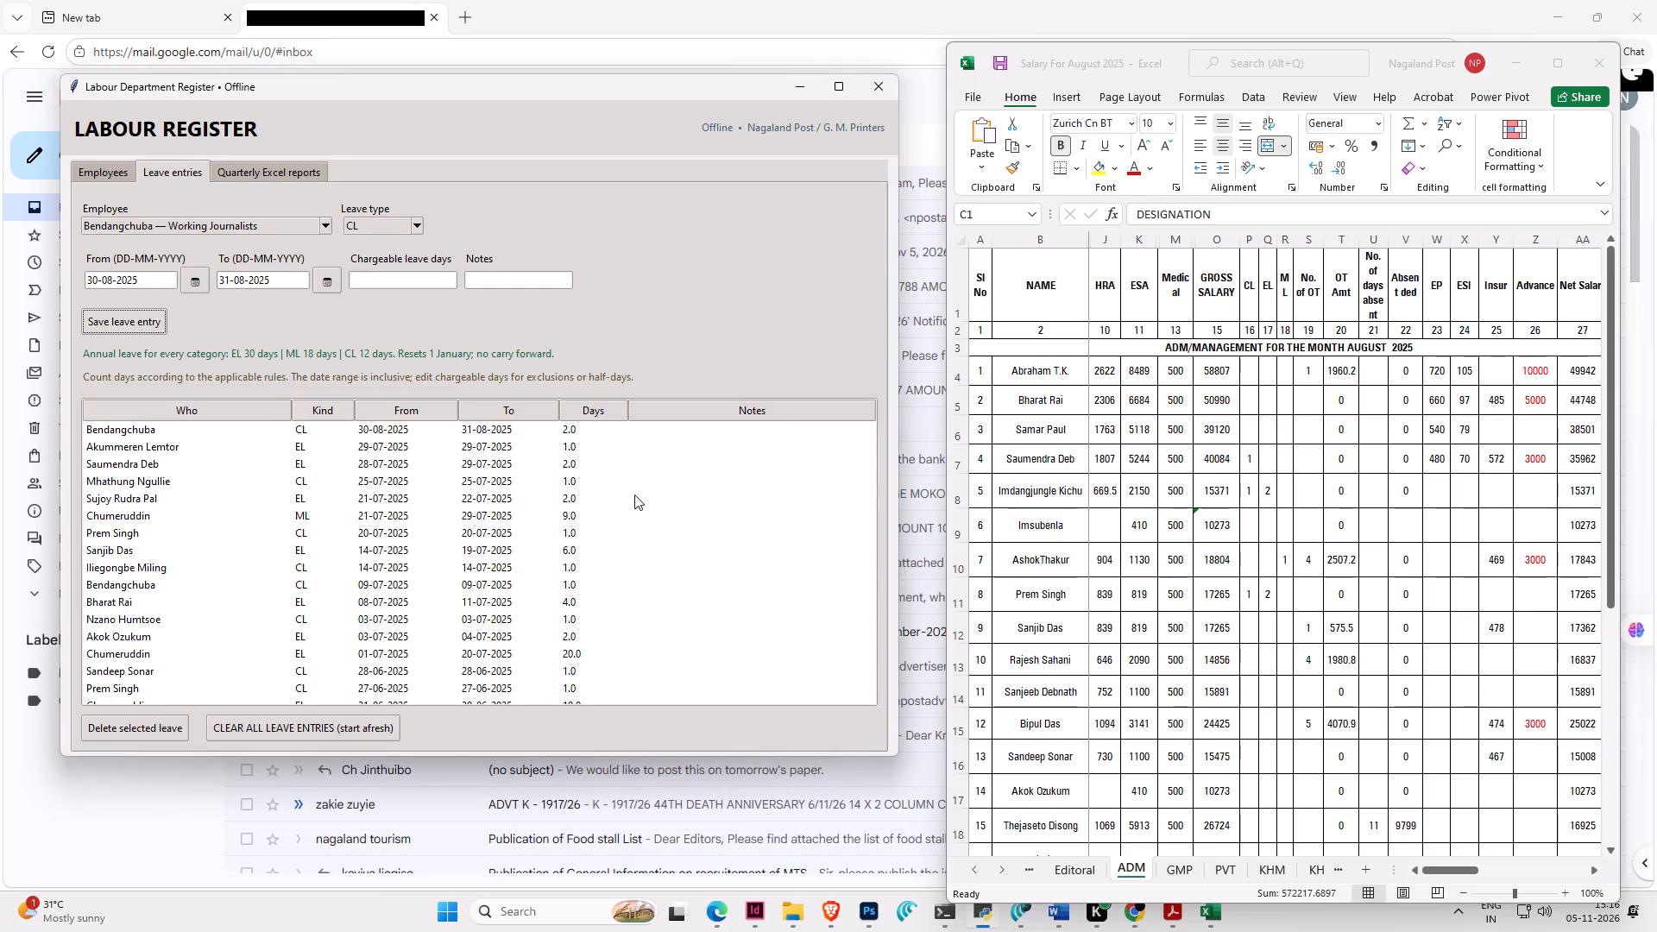
Check the salary workbook's Editorial sheet and delete the serial 3 desk assistant's CL leave record dated 03-07-2025 from the labour register.
{"action": "left_click", "coordinate": [393, 449]}
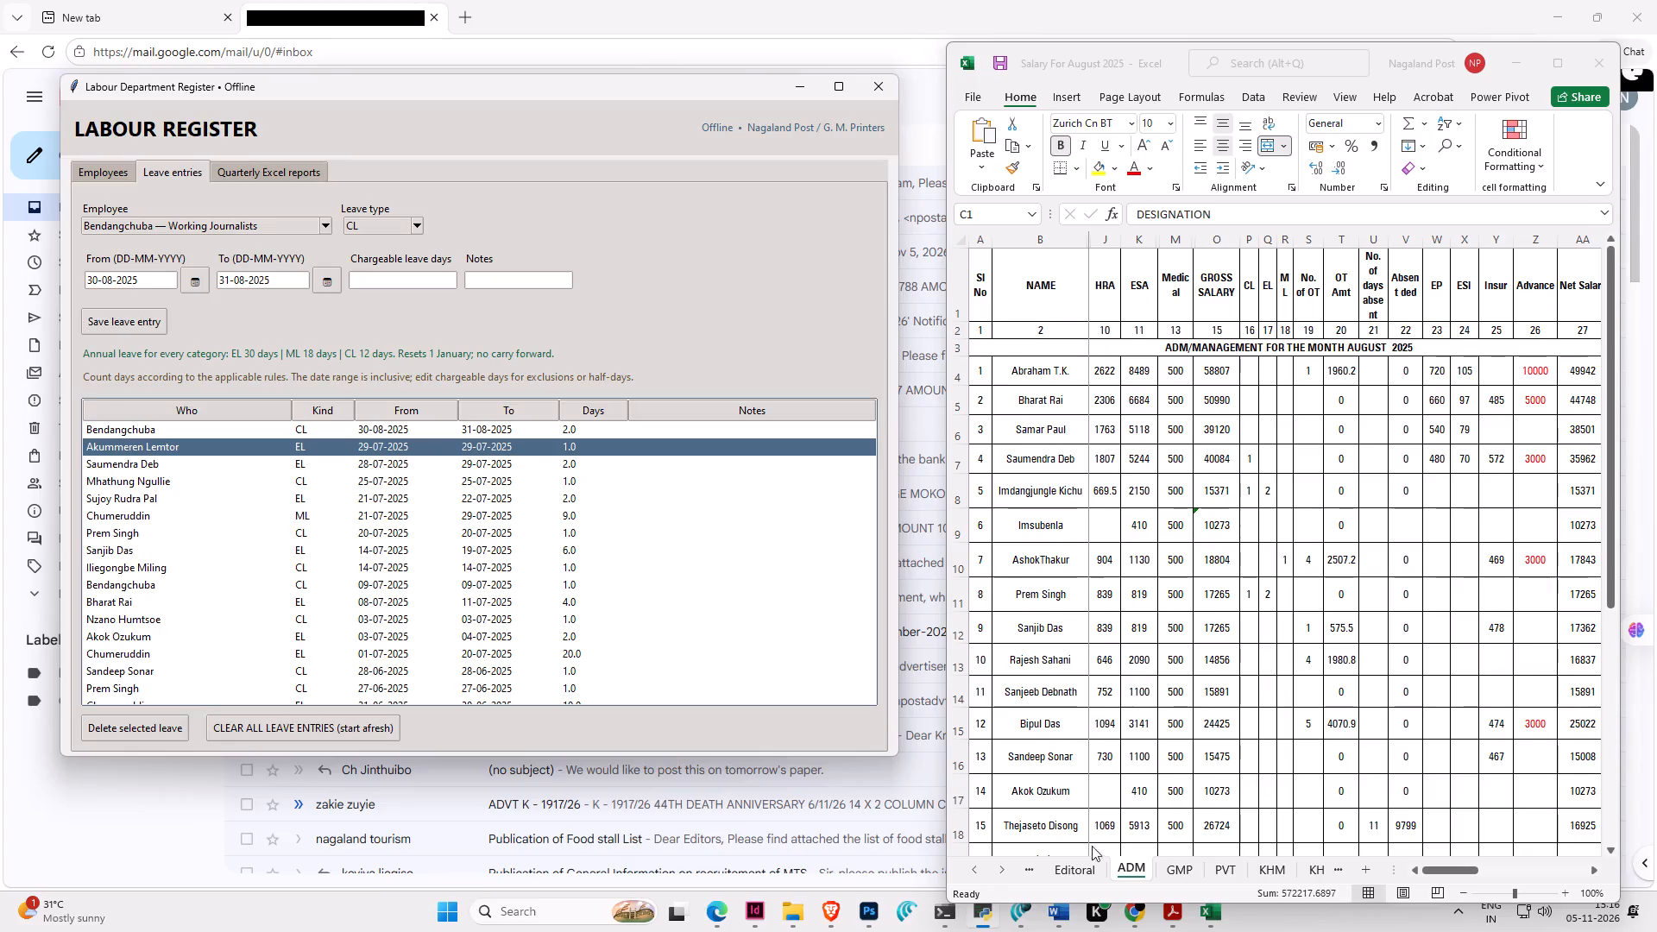
{"action": "left_click", "coordinate": [1074, 863]}
{"action": "left_click", "coordinate": [1073, 869]}
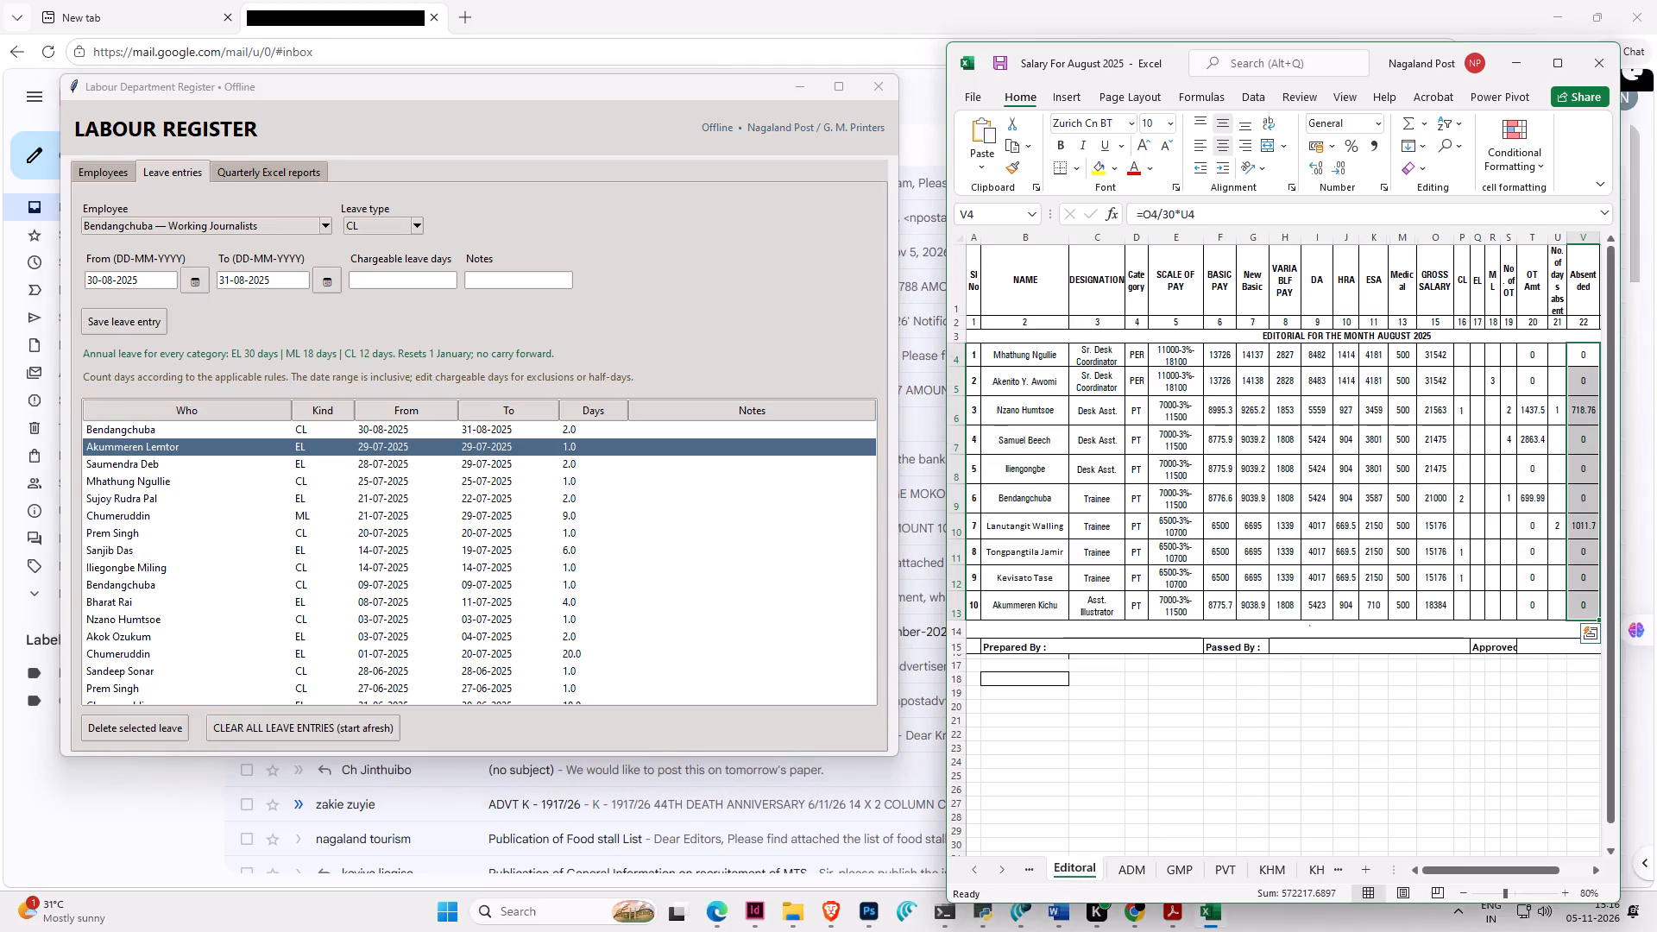
{"action": "scroll", "coordinate": [1203, 548], "scroll_direction": "up", "scroll_amount": 2}
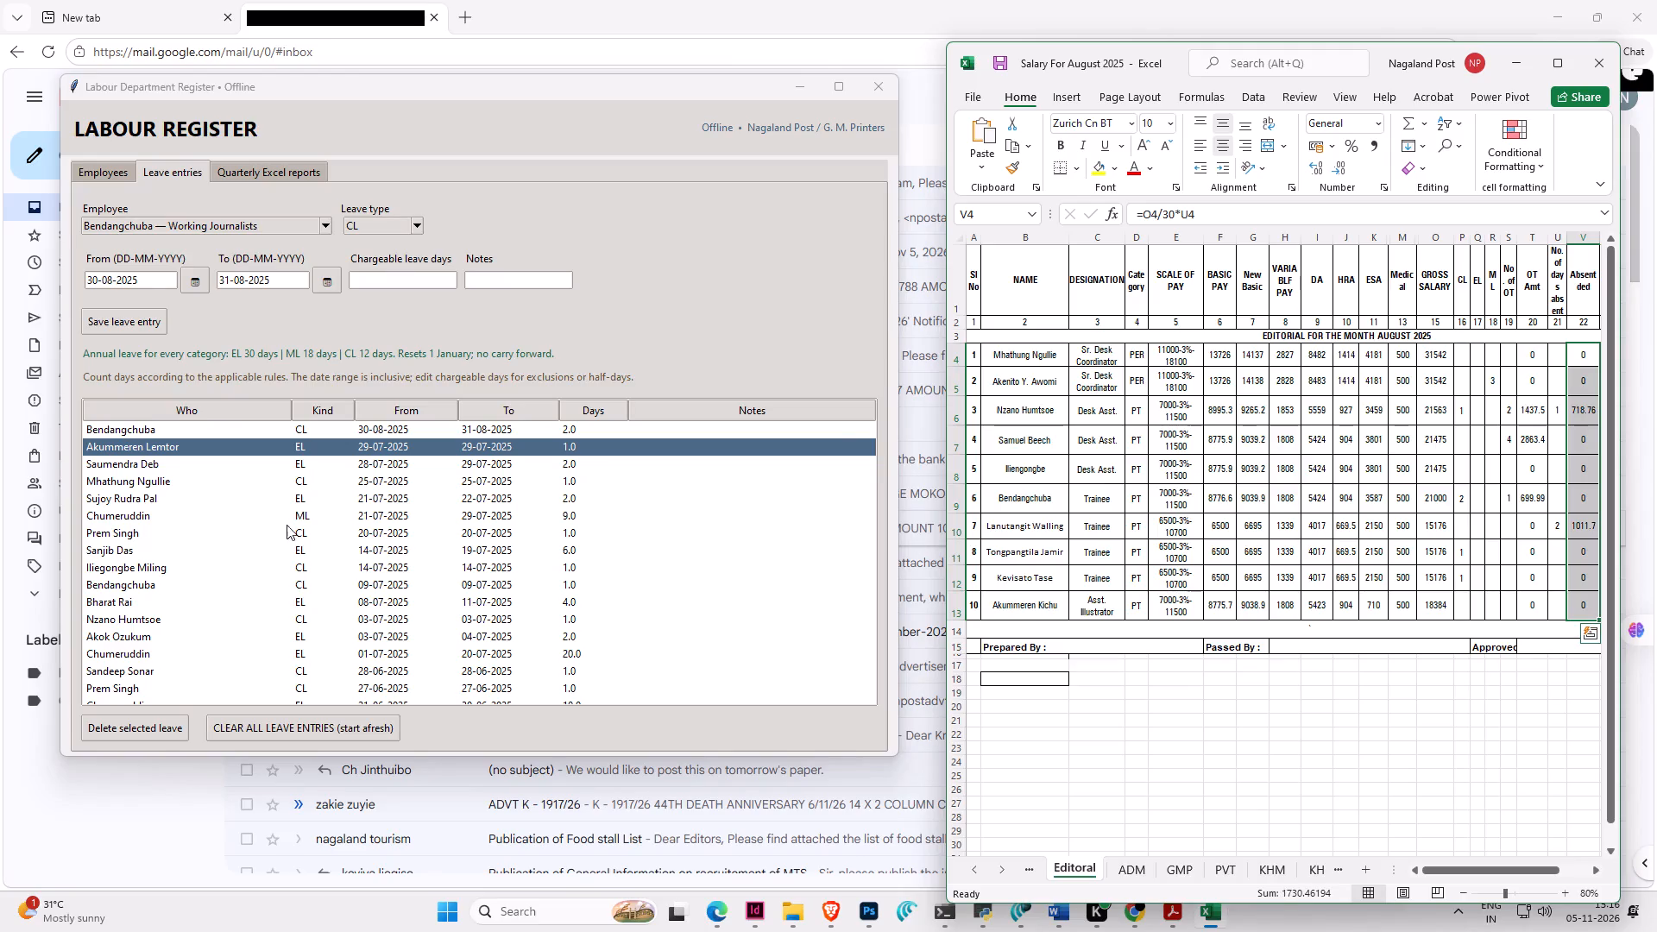
{"action": "left_click", "coordinate": [111, 616]}
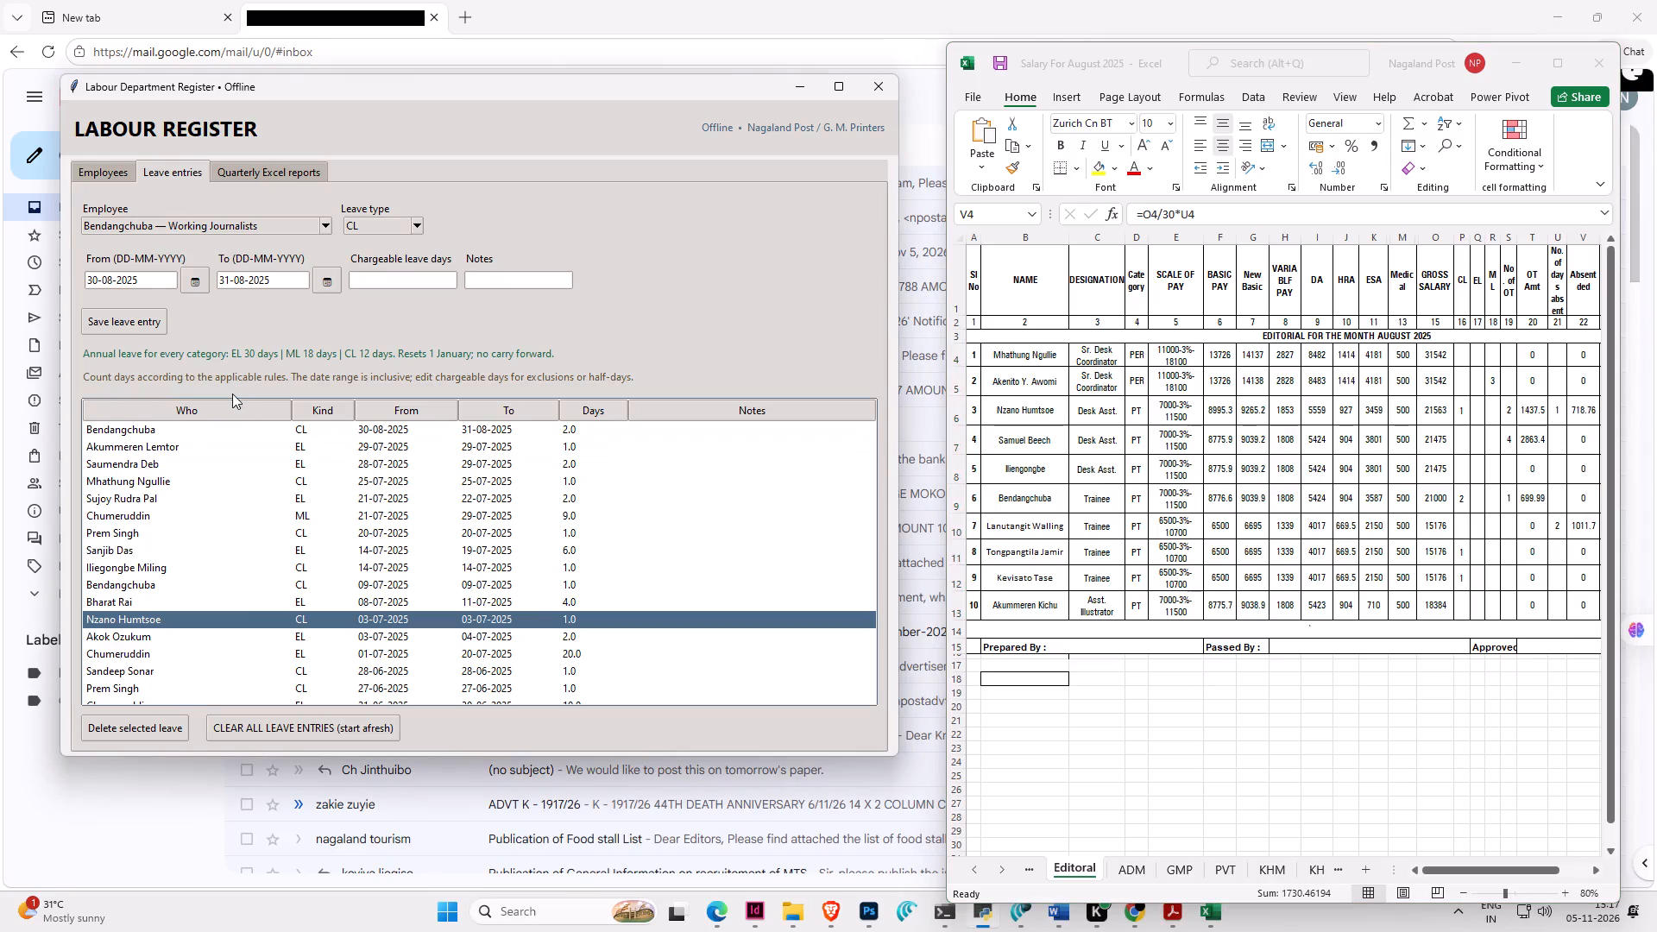
{"action": "left_click", "coordinate": [126, 727]}
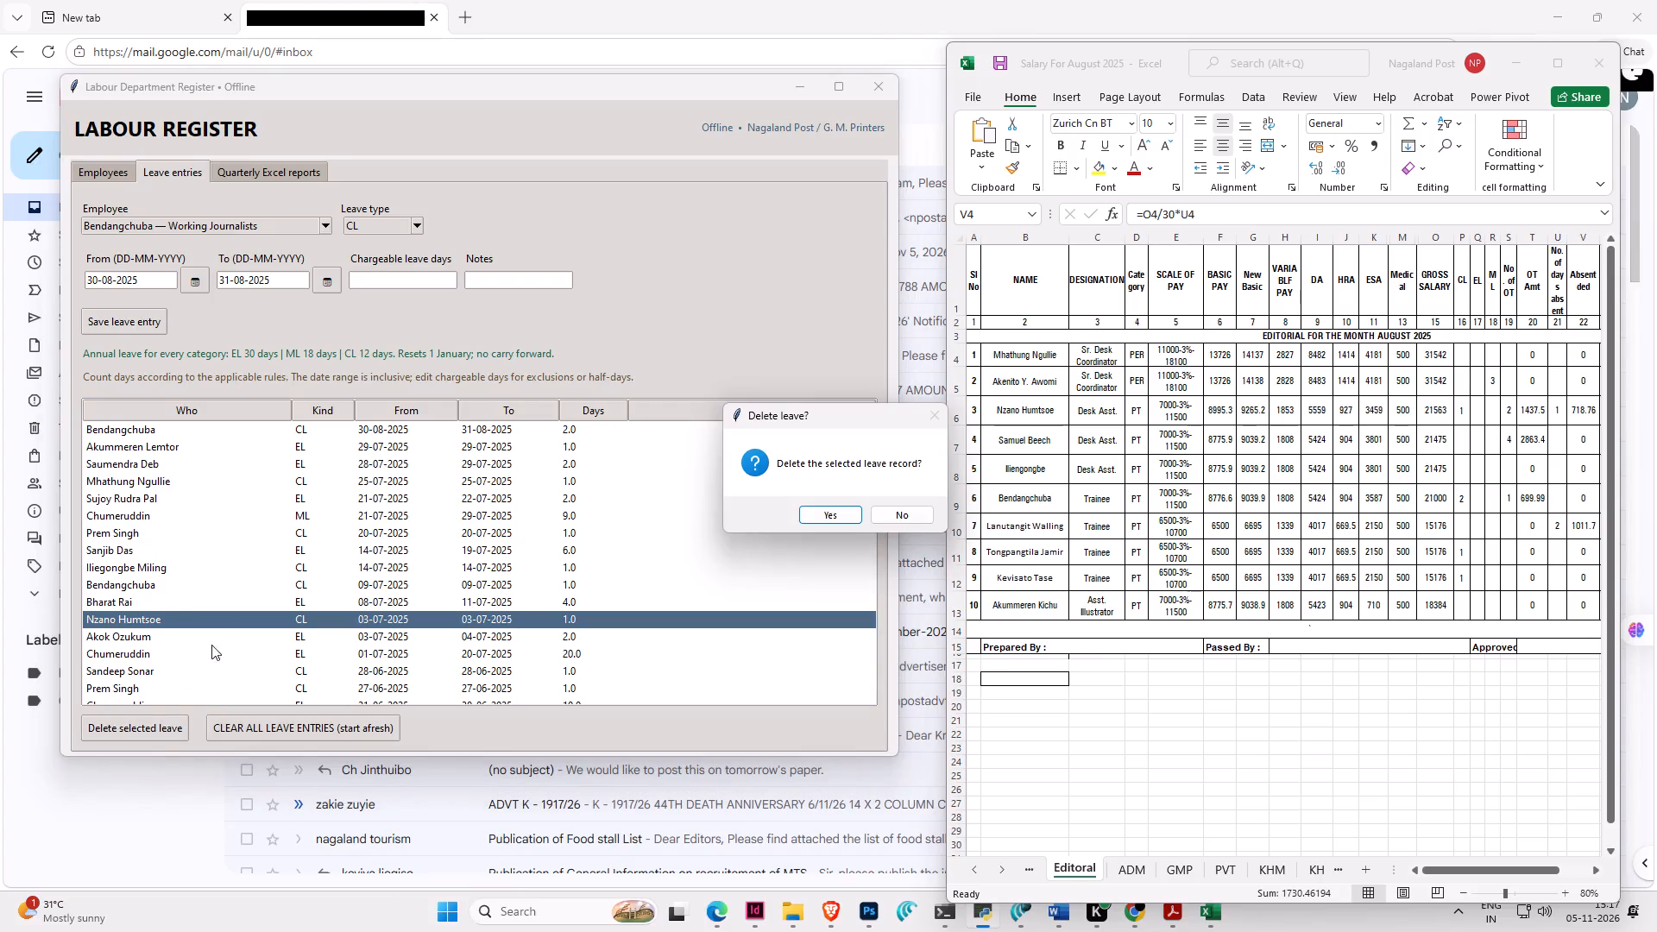
{"action": "left_click", "coordinate": [831, 514]}
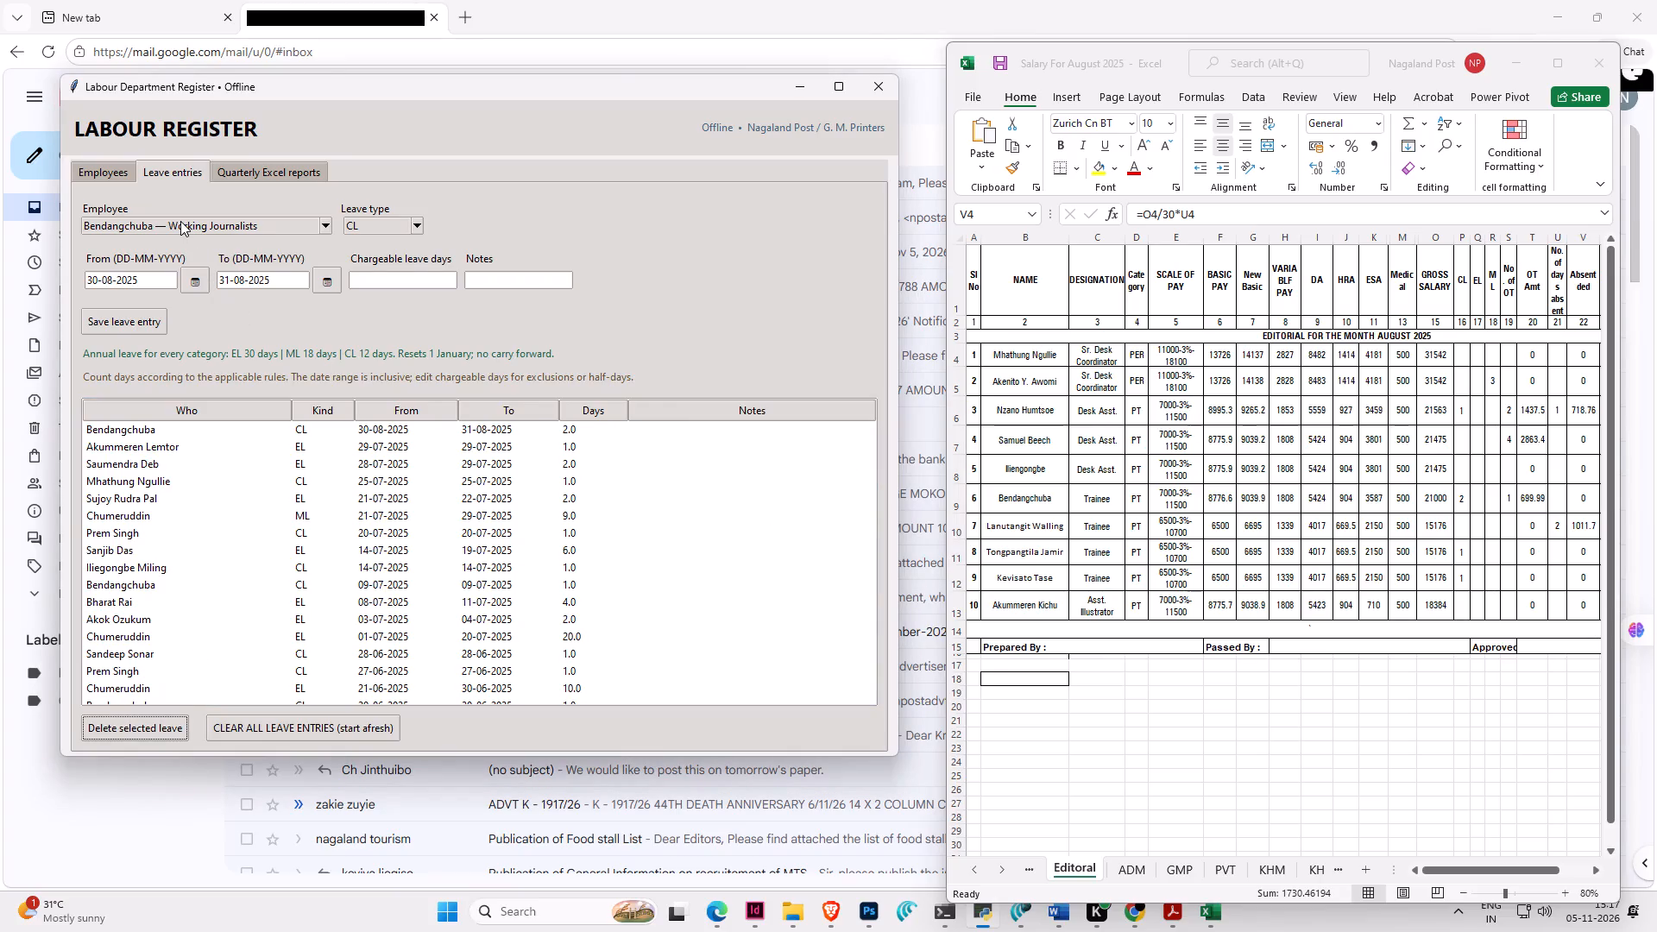
Save a one-day CL leave entry dated 3-08-2025 for the desk assistant listed as serial 3 in the Editorial sheet.
{"action": "left_click", "coordinate": [180, 221]}
{"action": "left_click", "coordinate": [154, 311]}
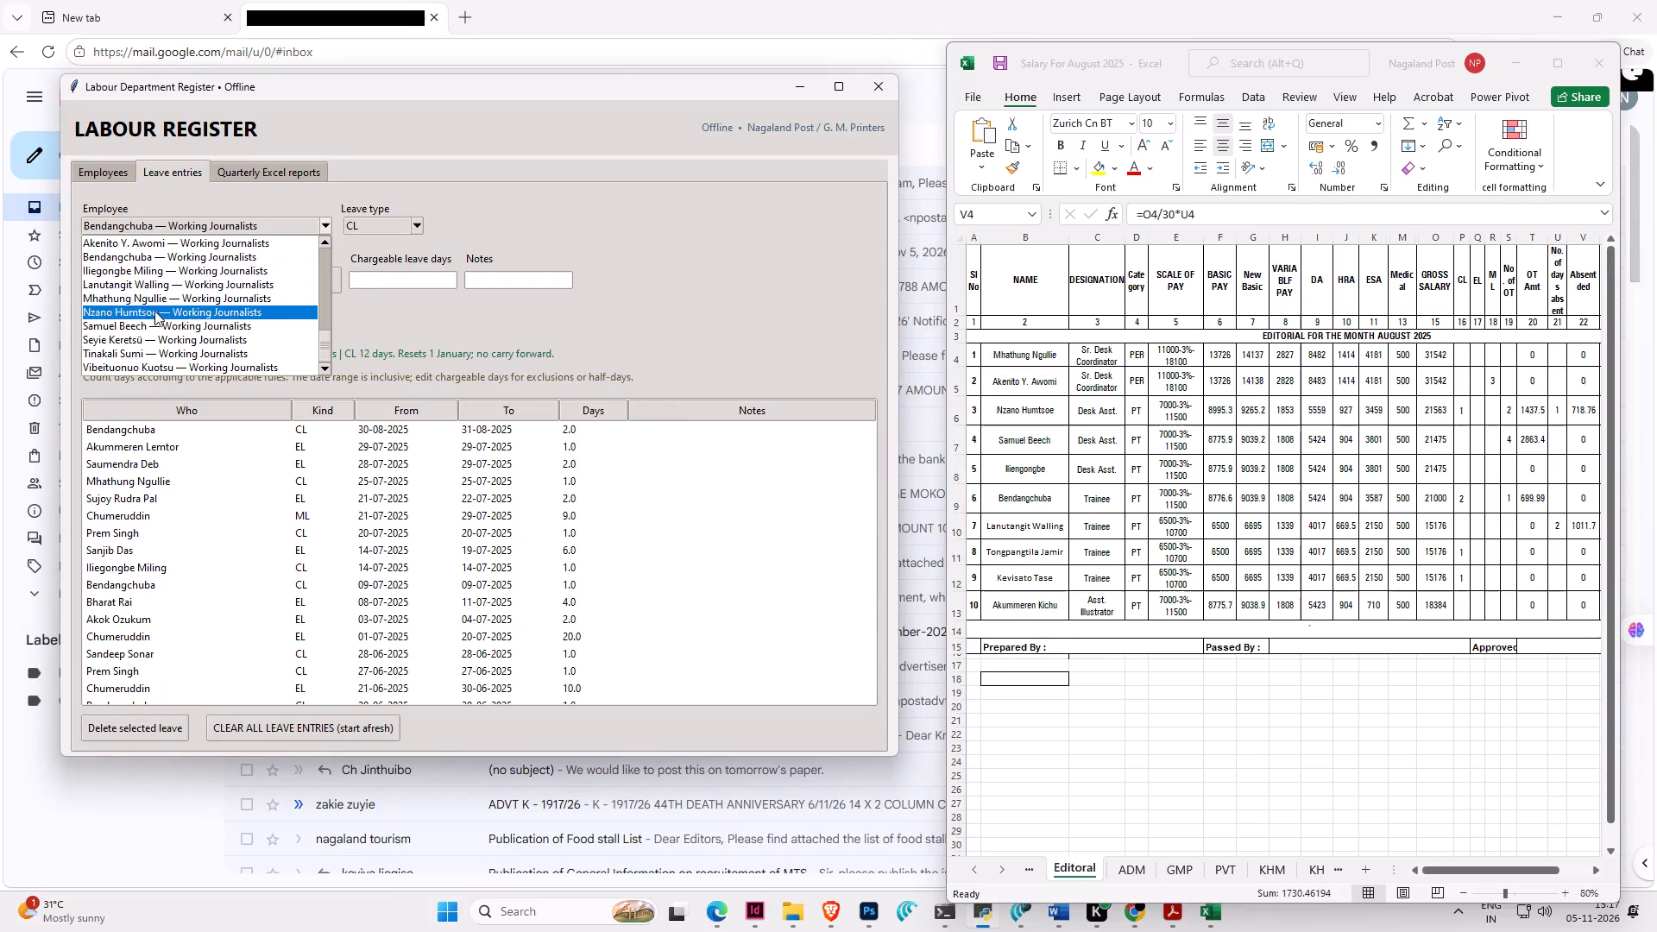
{"action": "left_click", "coordinate": [96, 277]}
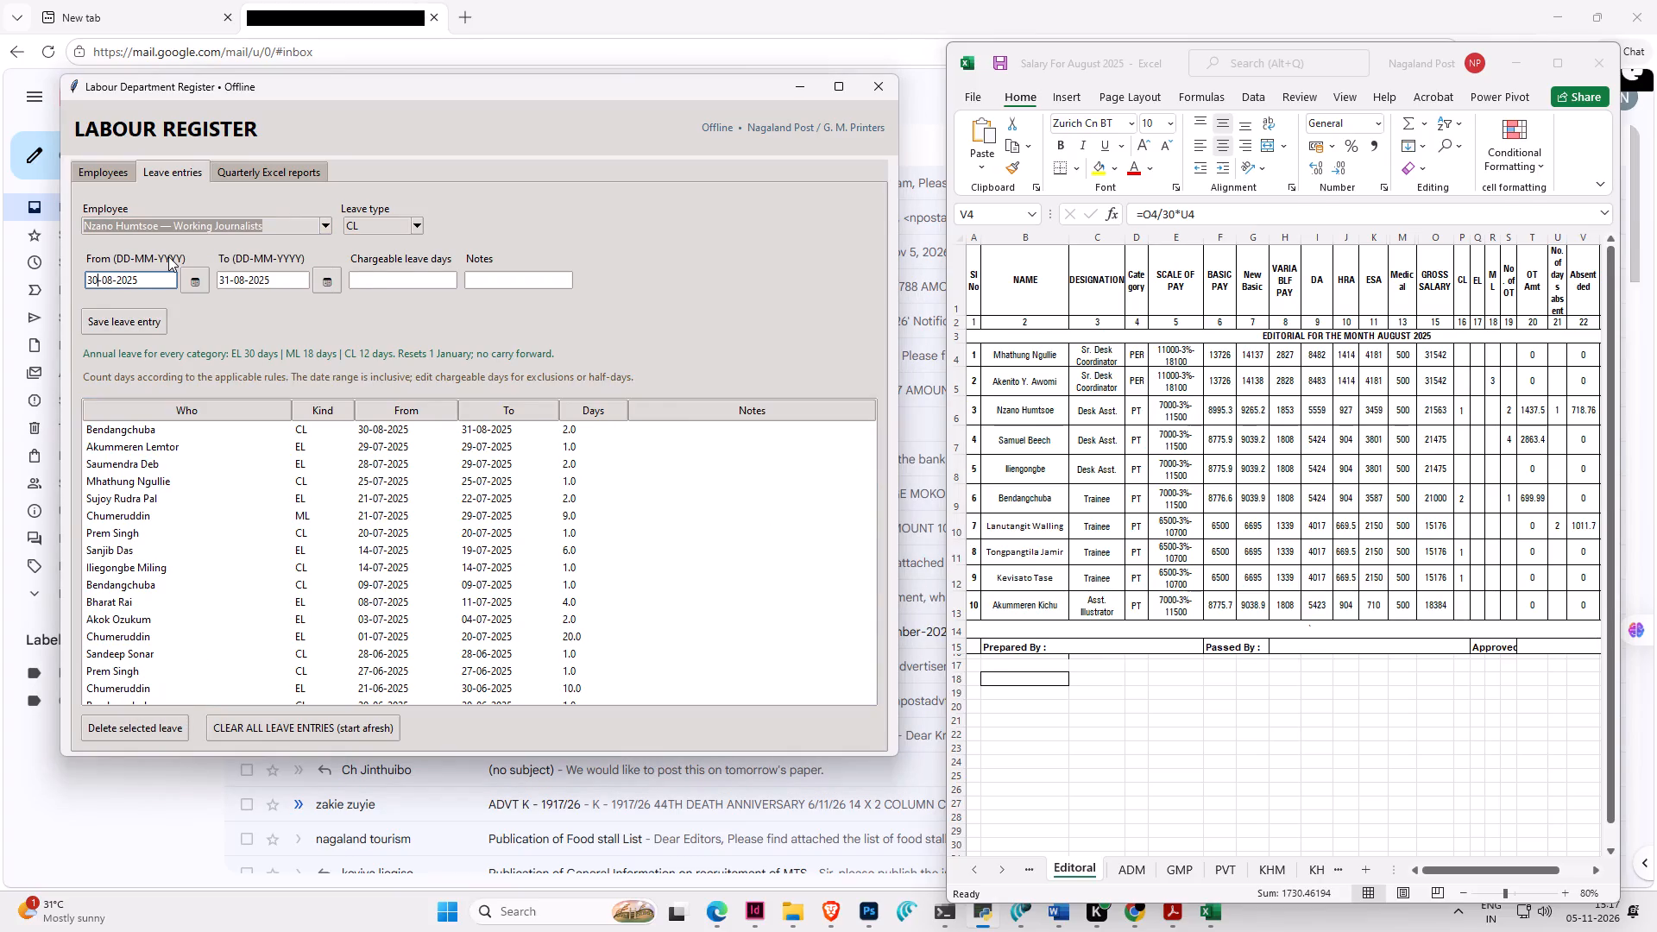
{"action": "key", "text": "BackSpace"}
{"action": "left_click", "coordinate": [224, 274]}
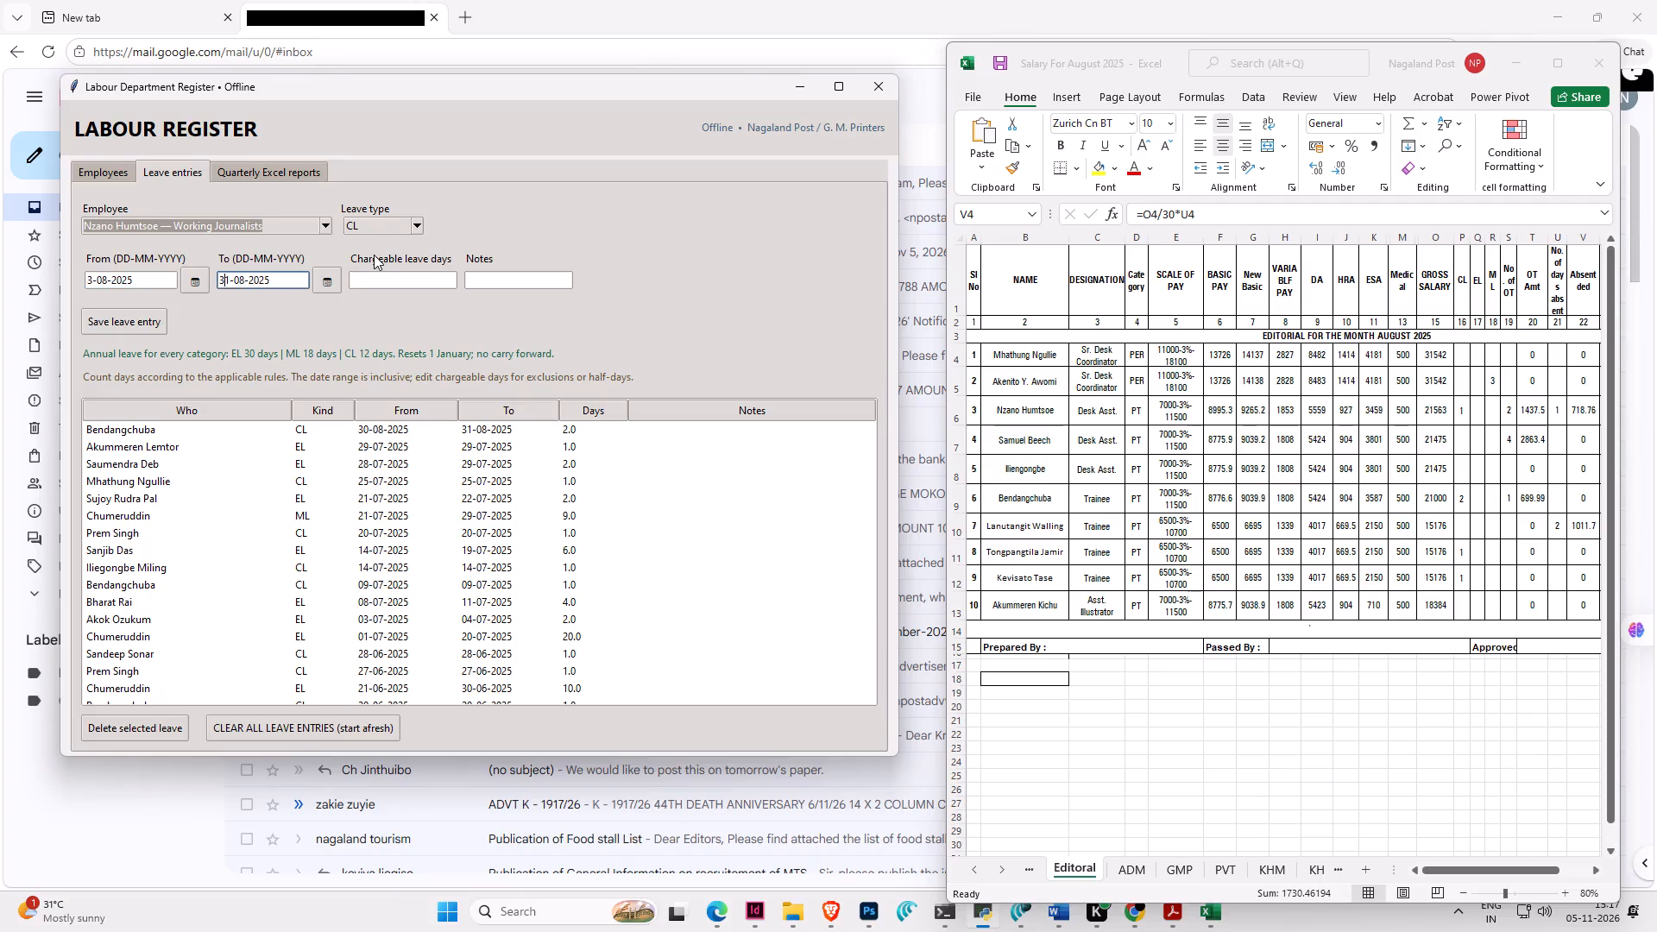
{"action": "key", "text": "Delete"}
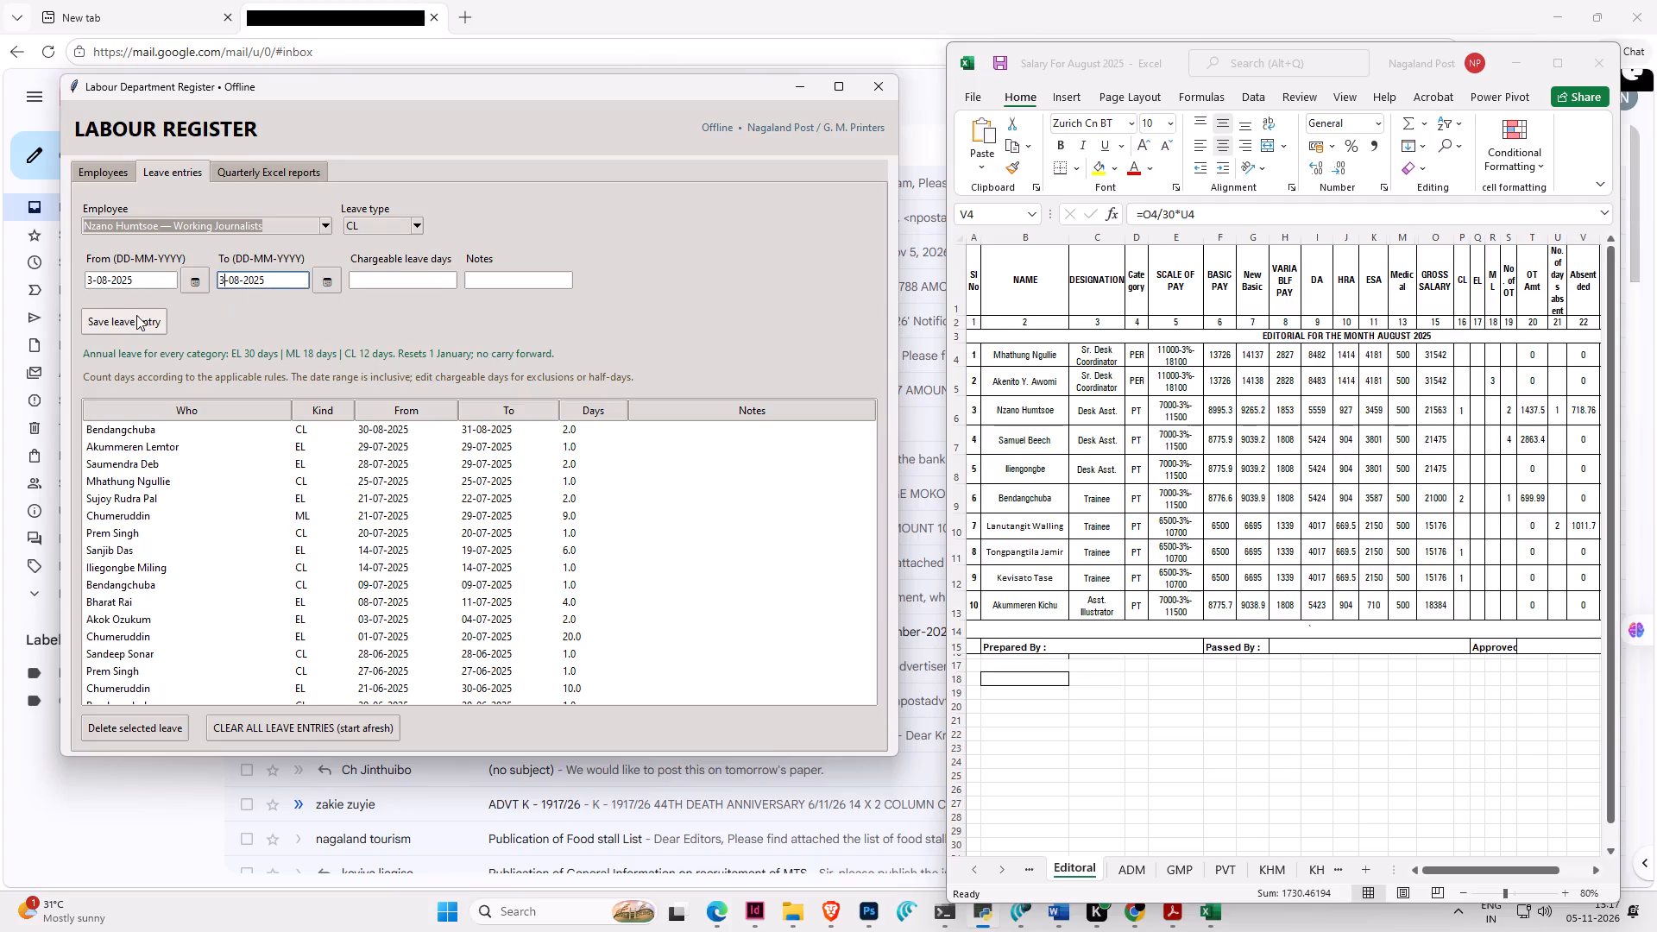
{"action": "left_click", "coordinate": [134, 318]}
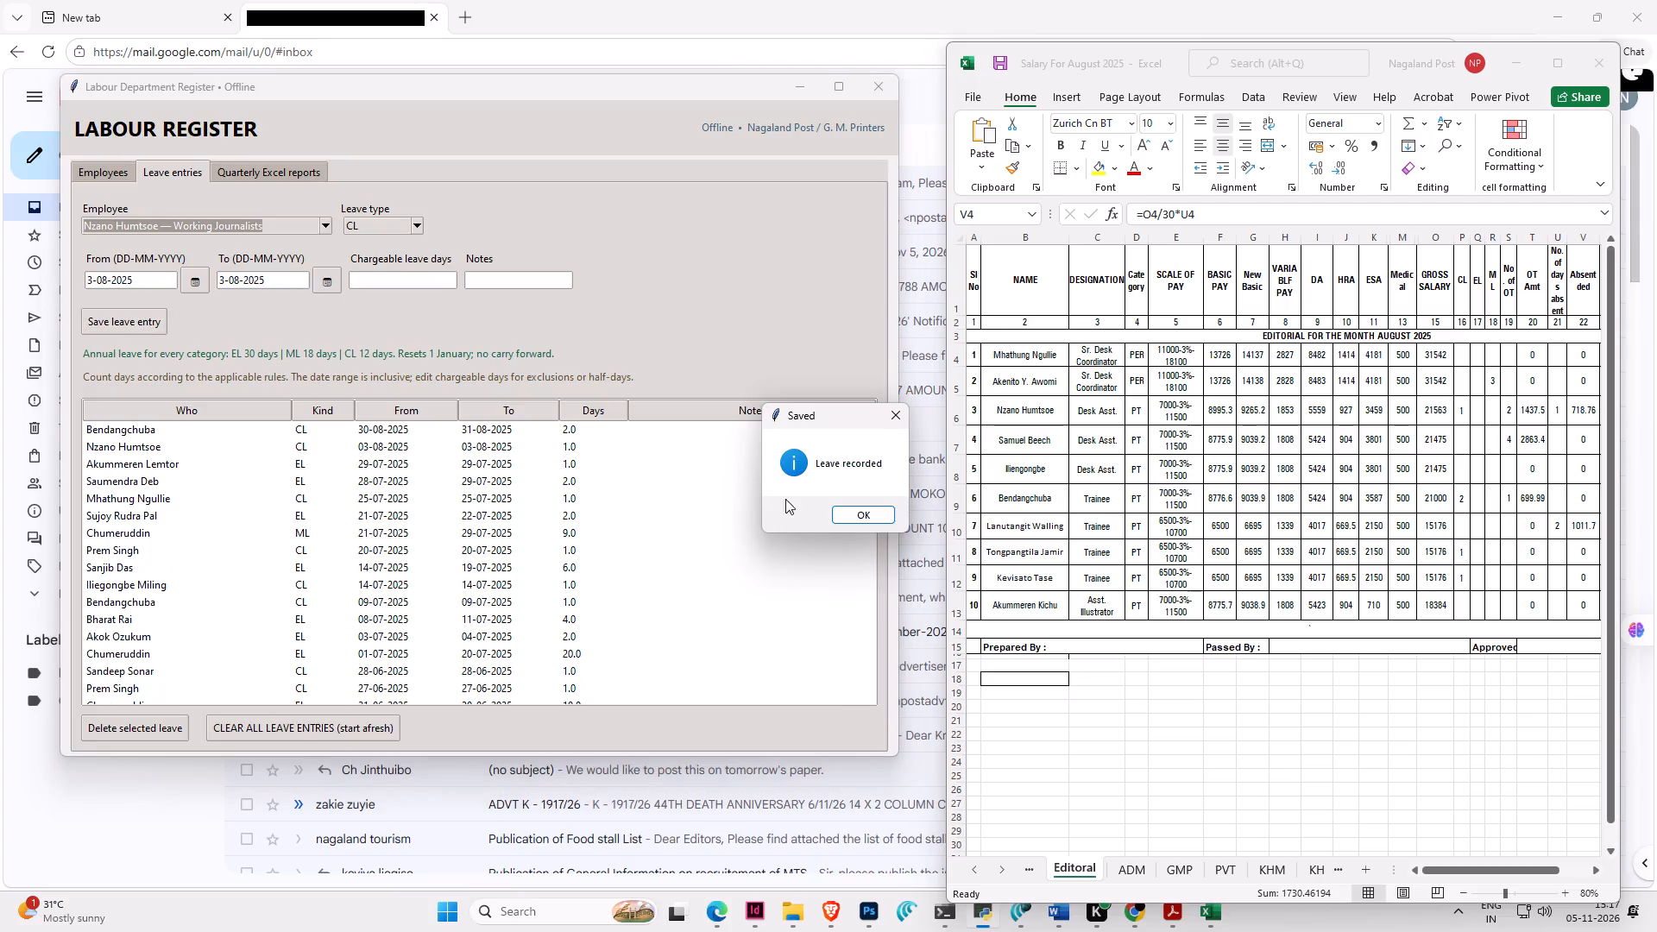
{"action": "left_click", "coordinate": [854, 515]}
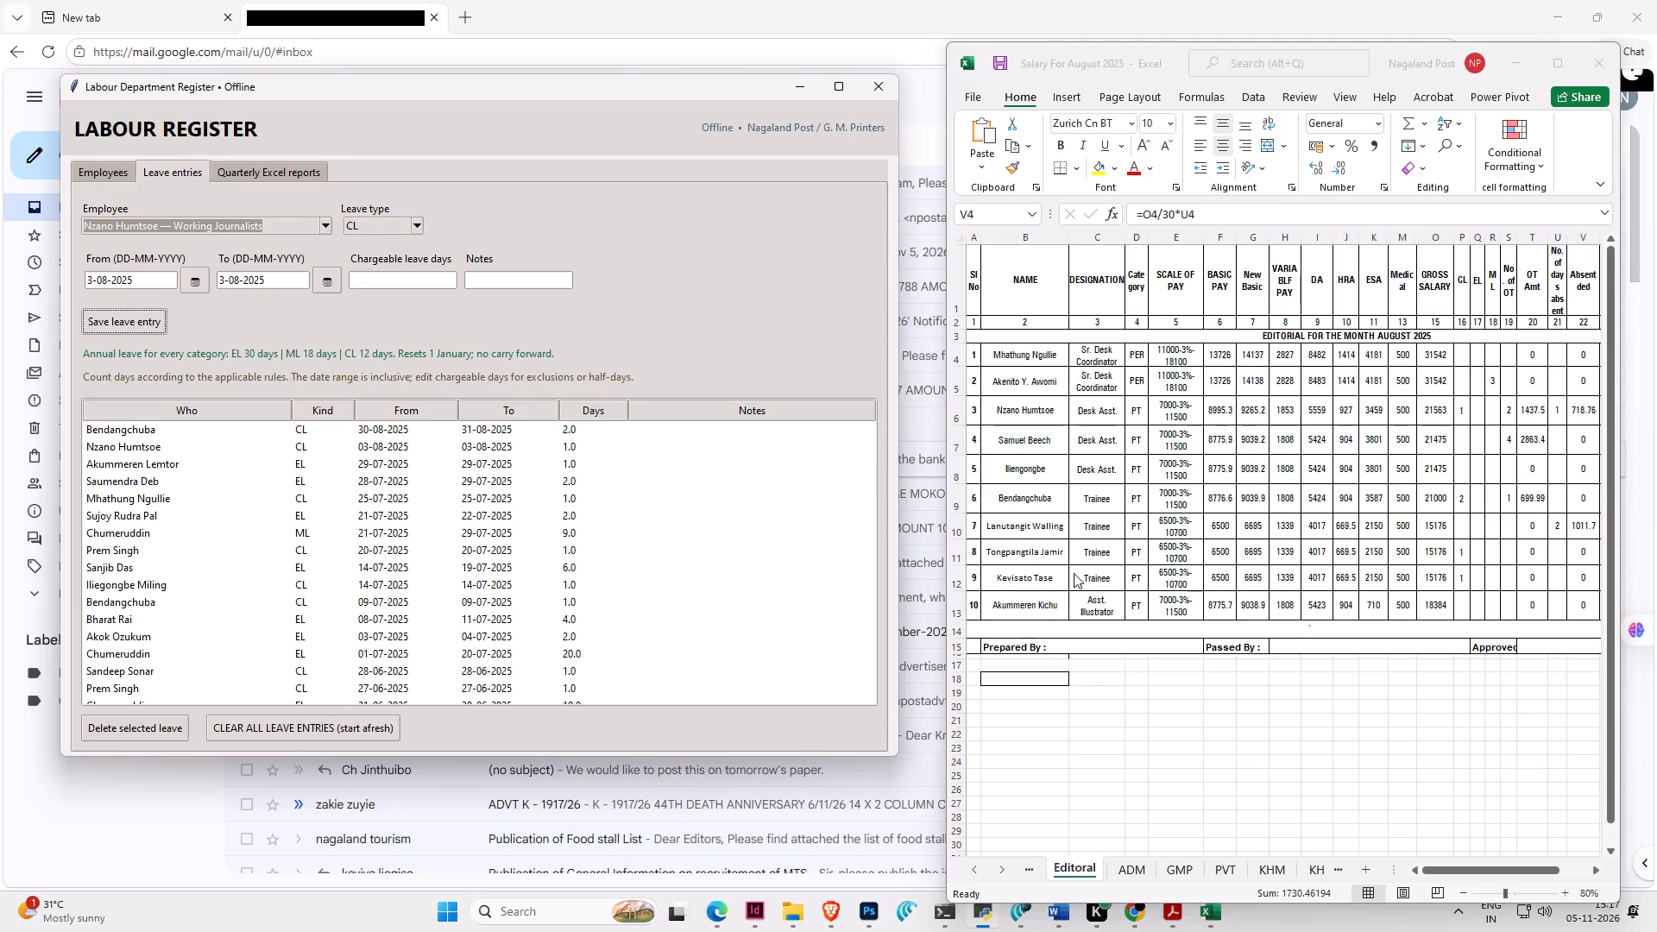
Consult the ADM sheet and save a one-day CL leave entry dated 7-08-2025 for its serial 4 employee.
{"action": "left_click", "coordinate": [1139, 872]}
{"action": "left_click", "coordinate": [1127, 868]}
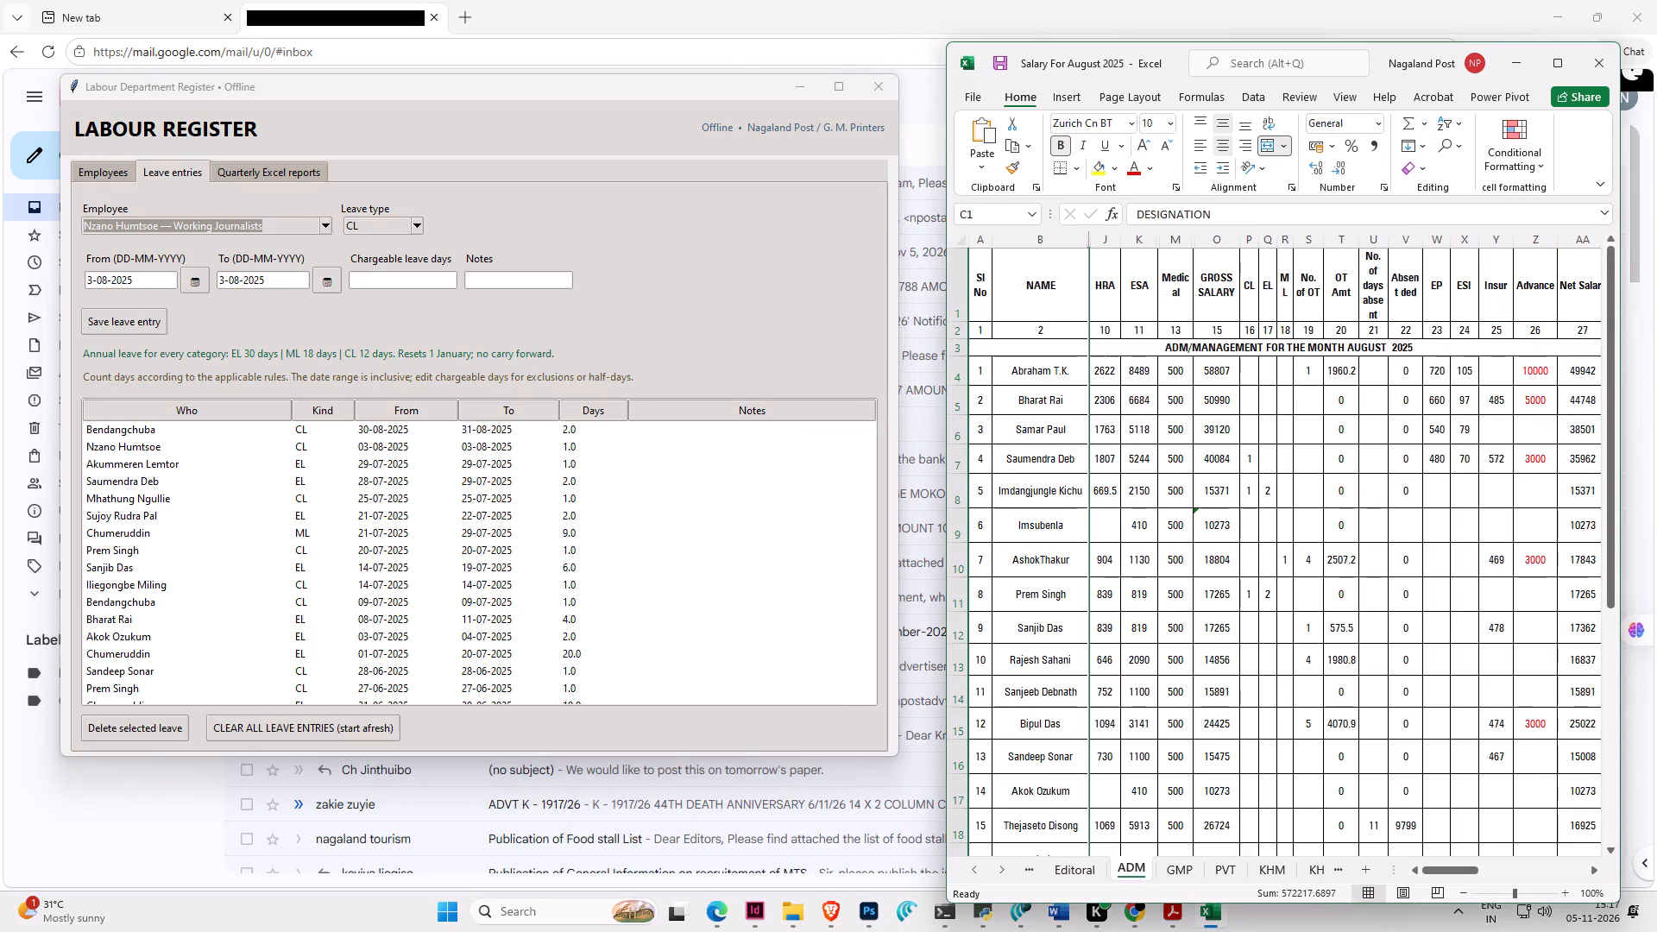
{"action": "scroll", "coordinate": [1110, 614], "scroll_direction": "up", "scroll_amount": 4}
{"action": "left_click", "coordinate": [211, 221]}
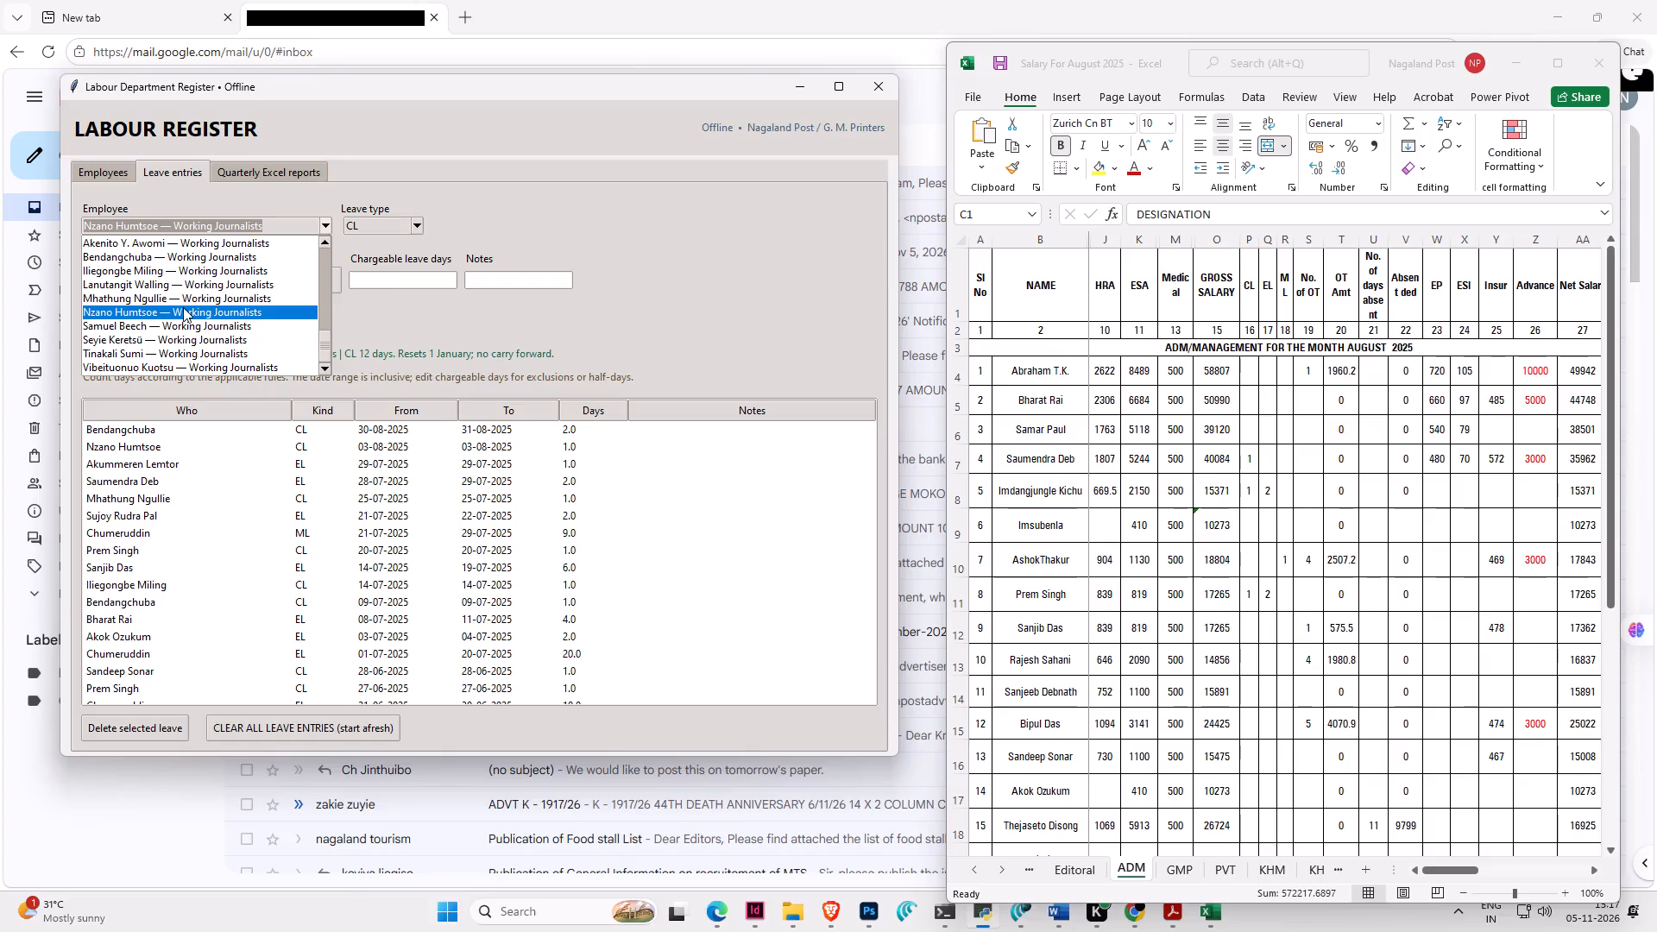
{"action": "scroll", "coordinate": [183, 307], "scroll_direction": "up", "scroll_amount": 2}
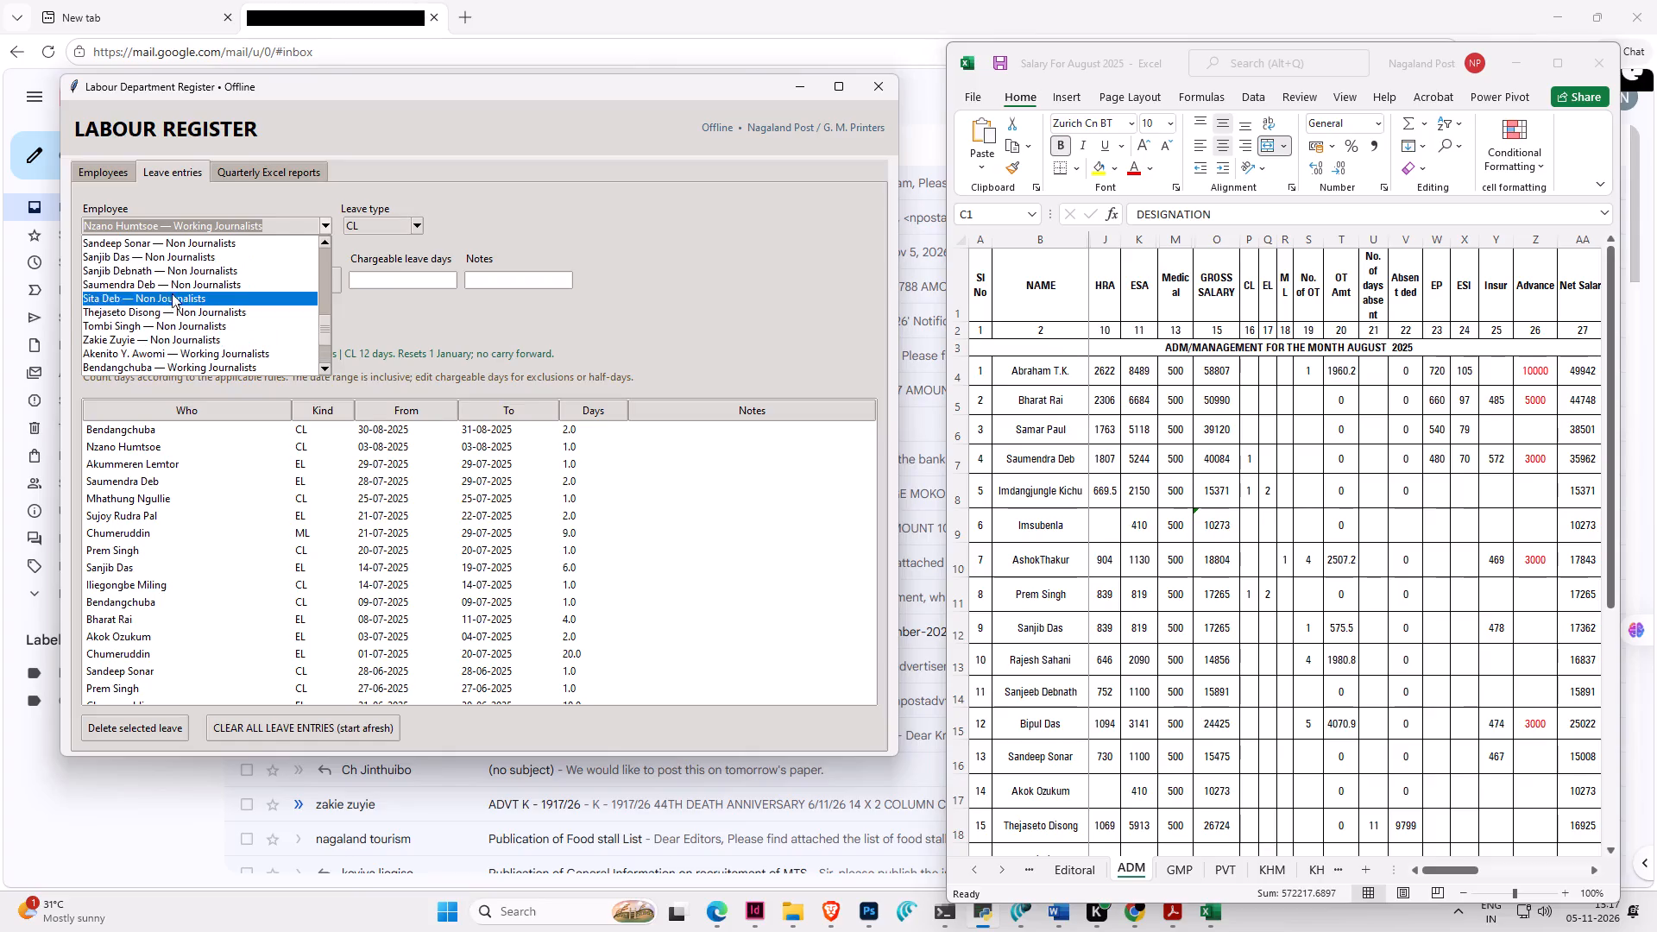
{"action": "left_click", "coordinate": [158, 280]}
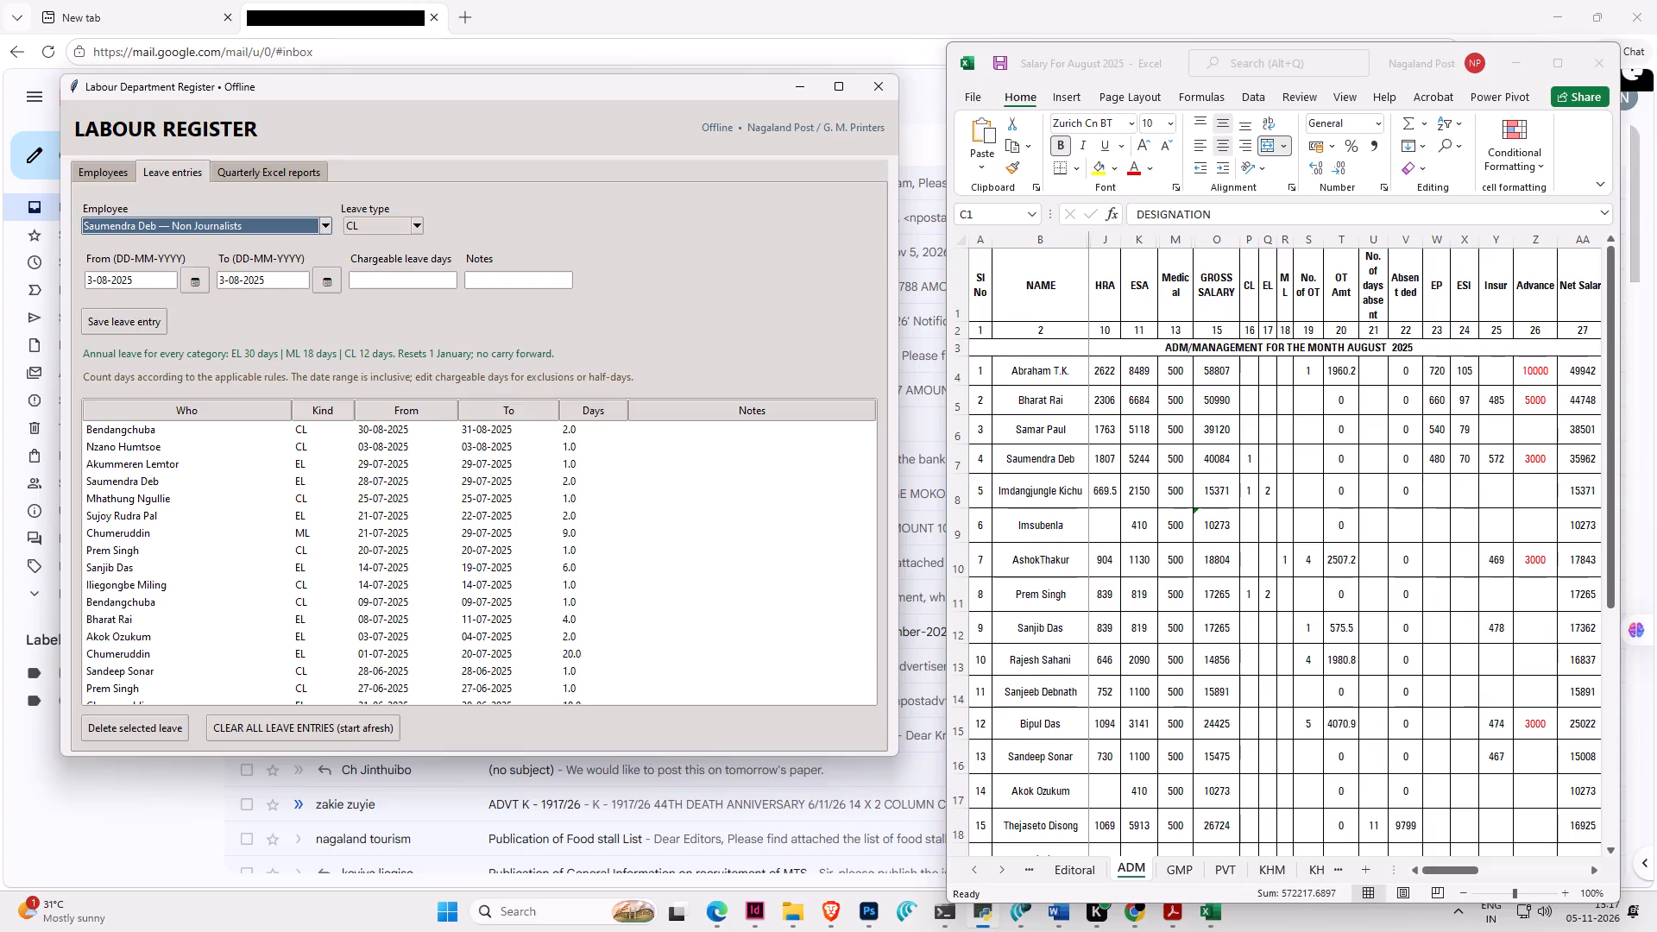
{"action": "left_click_drag", "start_coordinate": [91, 281], "coordinate": [79, 275]}
{"action": "key", "text": "7"}
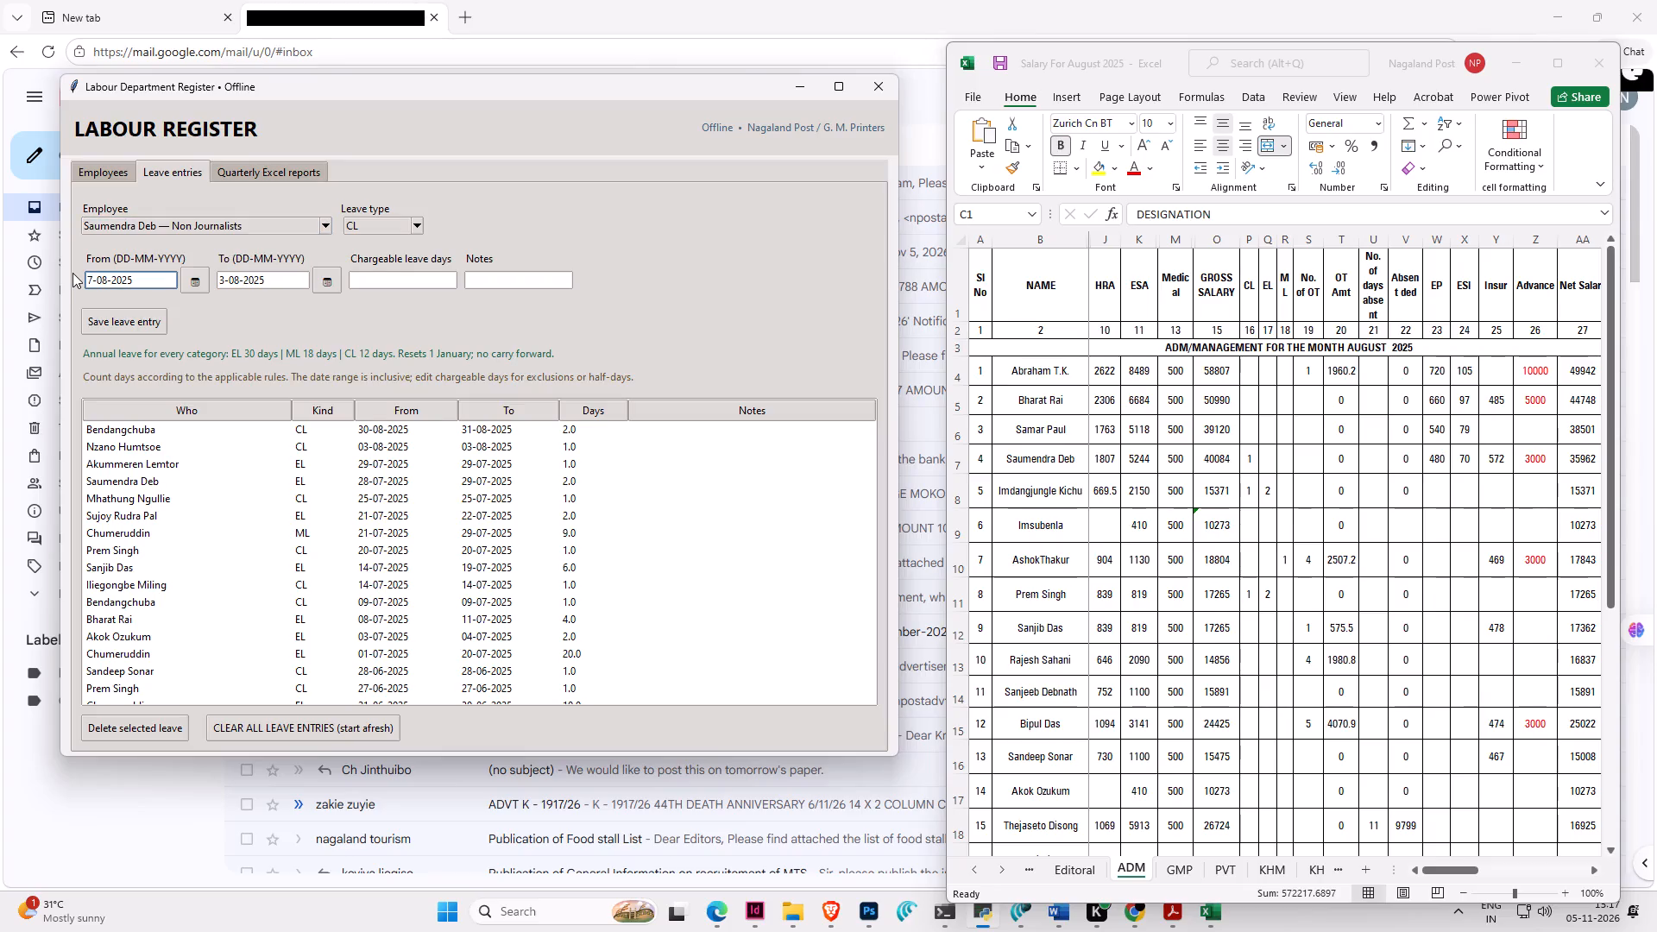
{"action": "key", "text": "Tab"}
{"action": "key", "text": "Tab"}
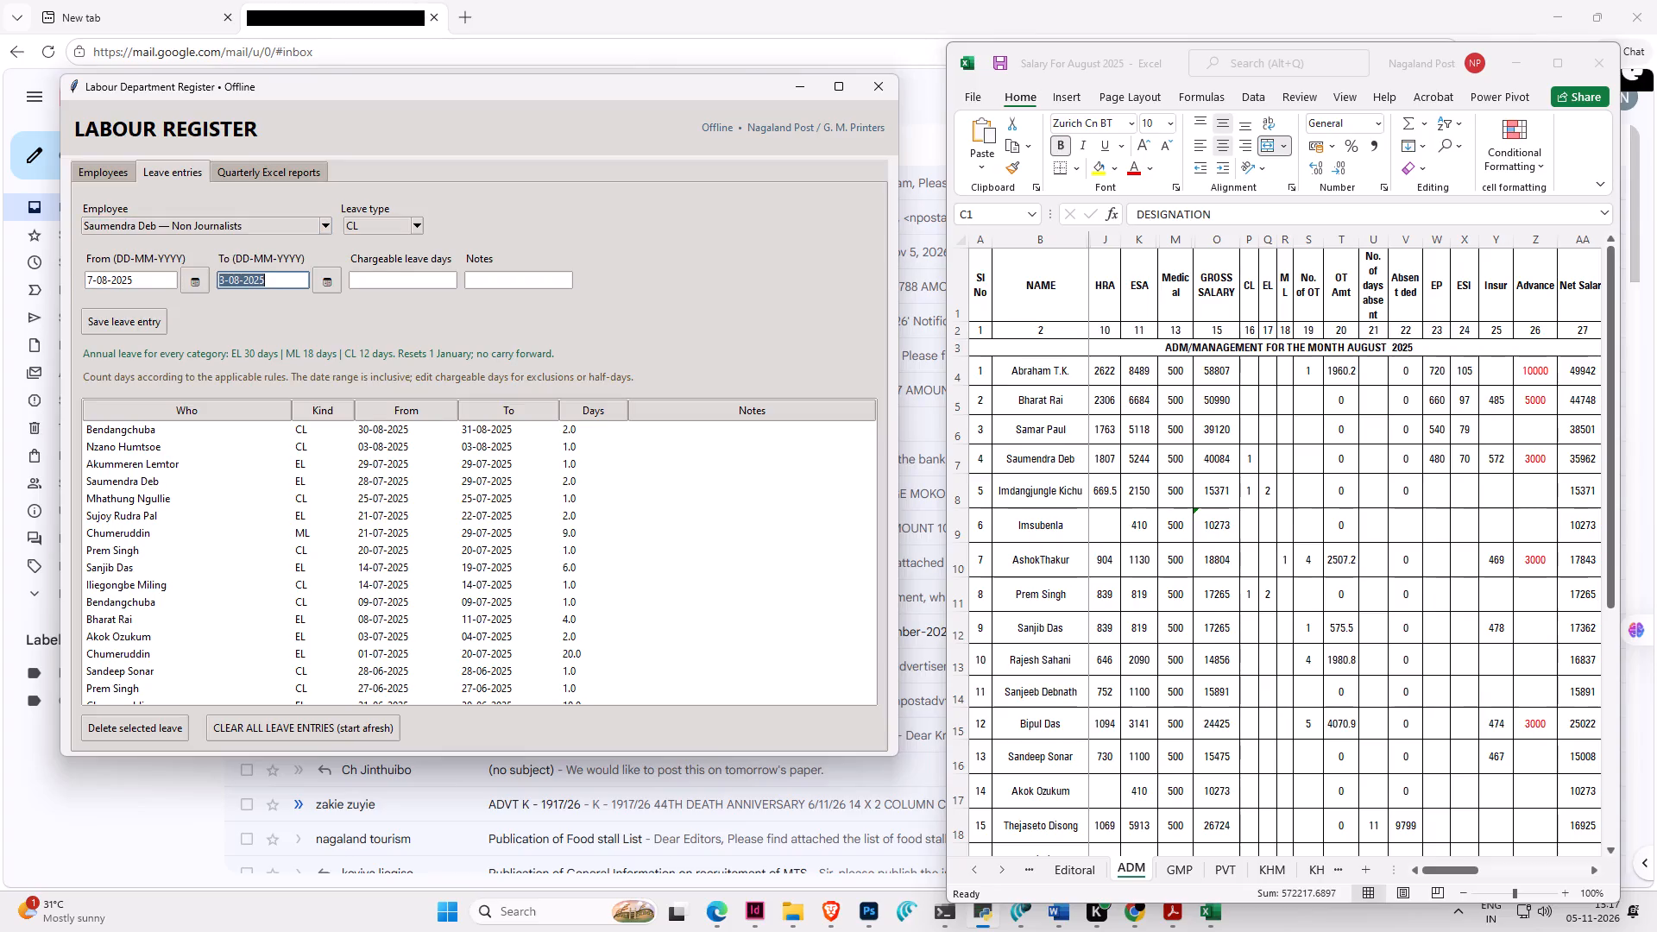
{"action": "left_click_drag", "start_coordinate": [224, 277], "coordinate": [192, 274]}
{"action": "key", "text": "7"}
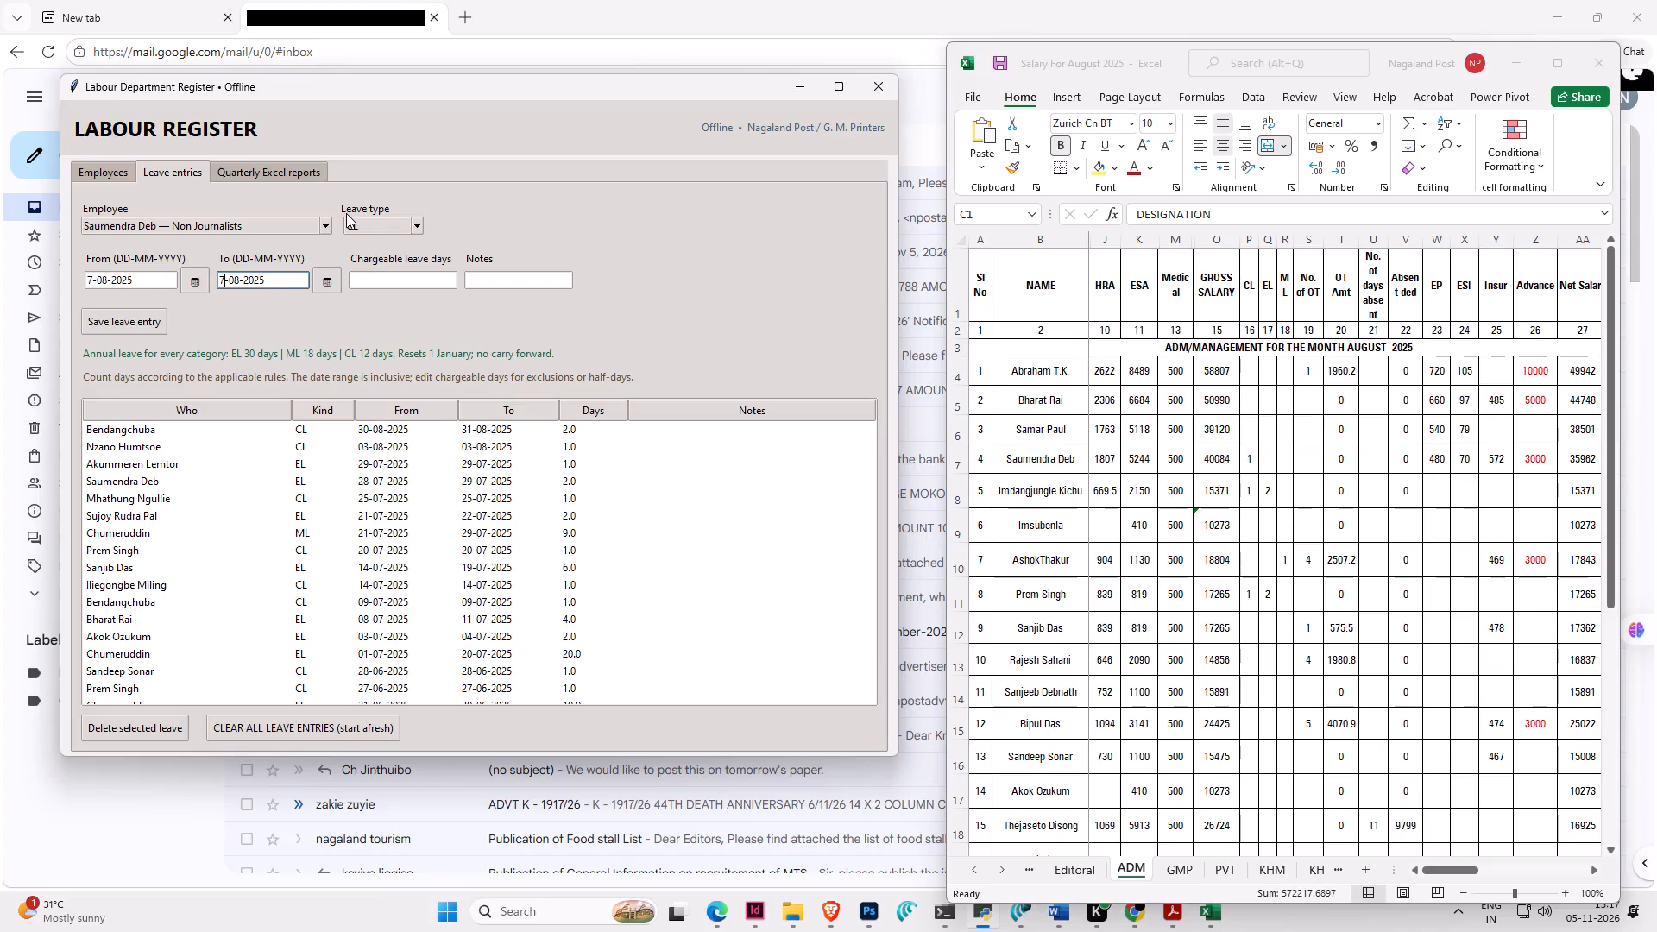
{"action": "left_click", "coordinate": [136, 317]}
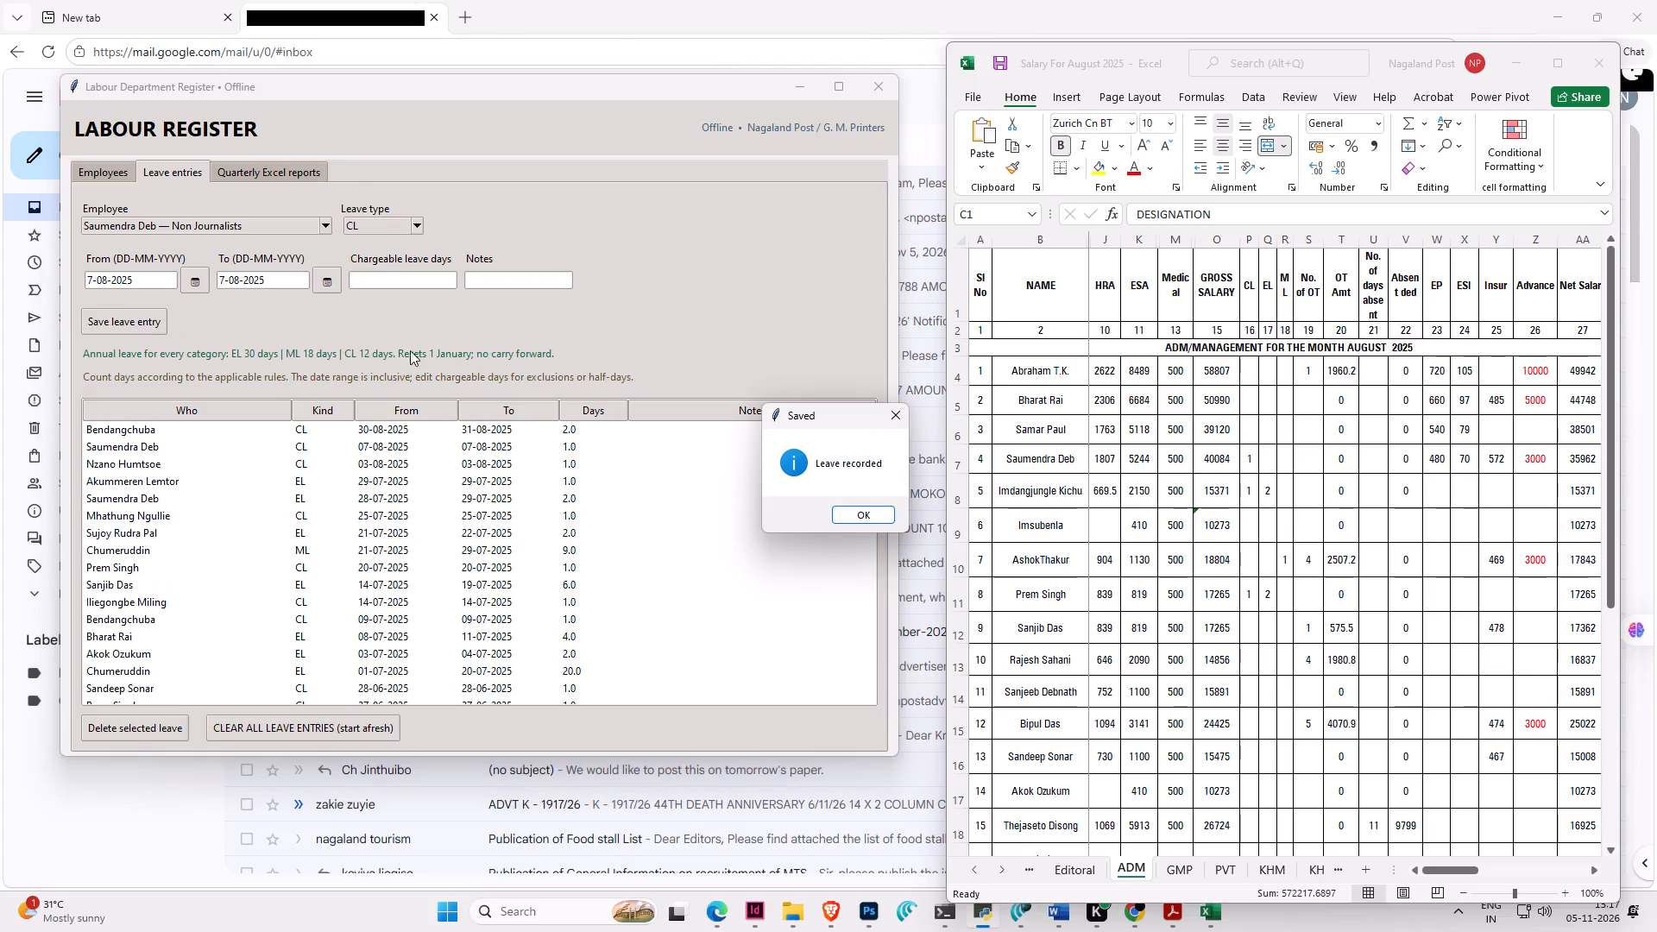
{"action": "left_click", "coordinate": [864, 512]}
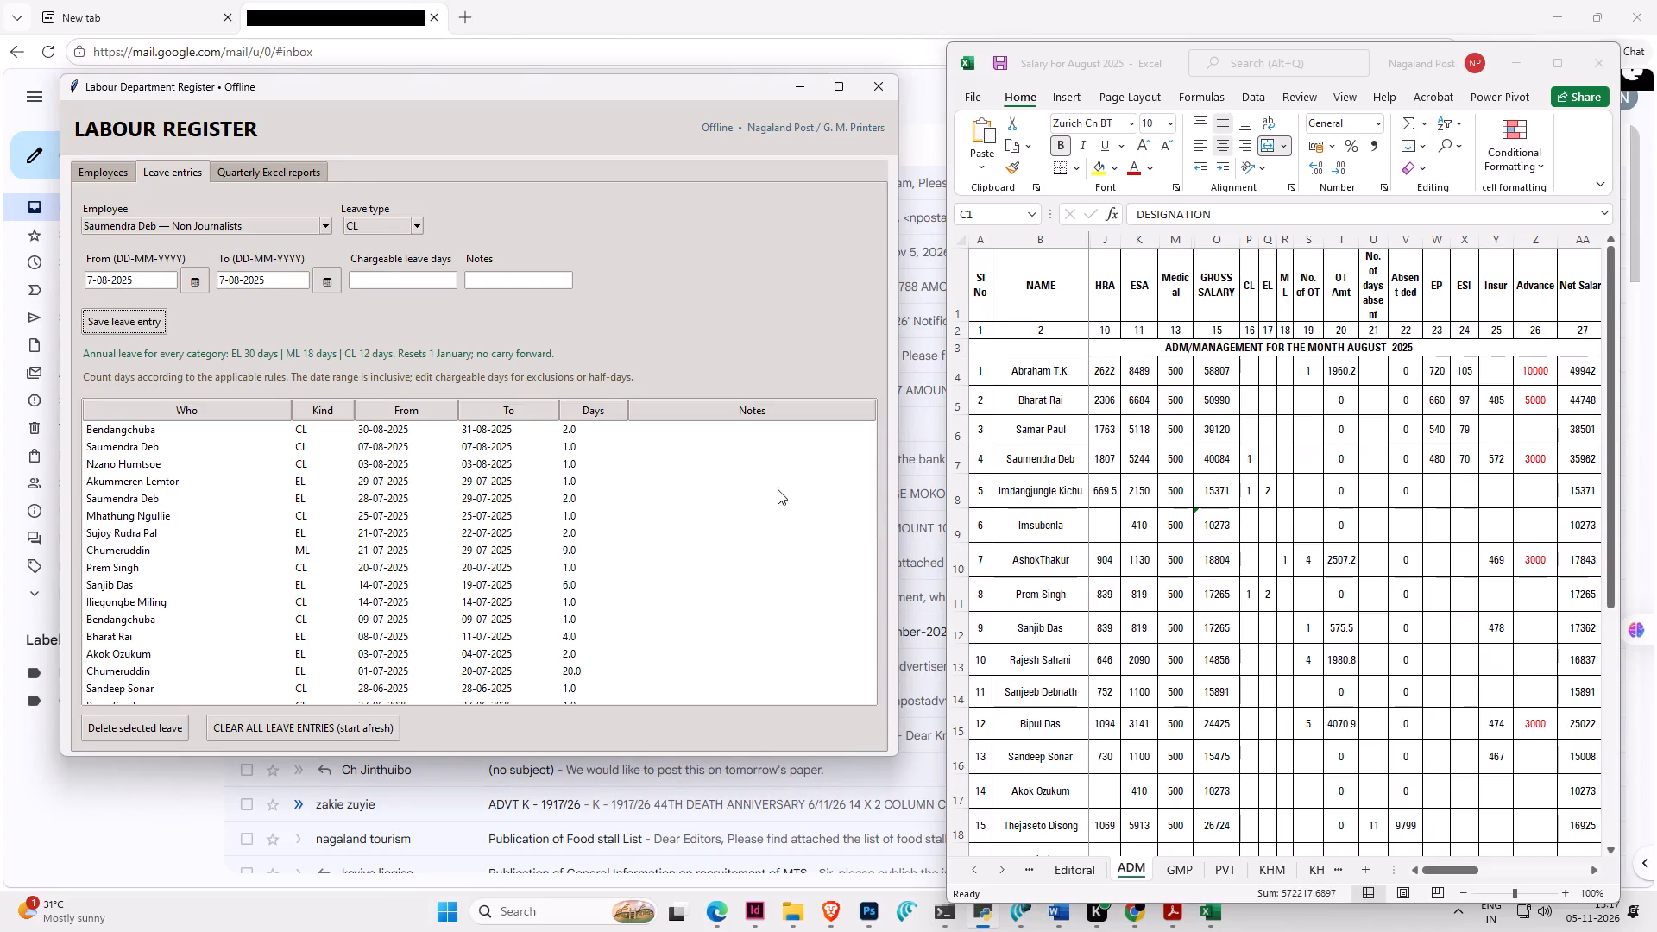
Save a one-day CL leave entry dated 7-08-2025 for the employee listed as serial 5 in the ADM sheet.
{"action": "left_click", "coordinate": [135, 224]}
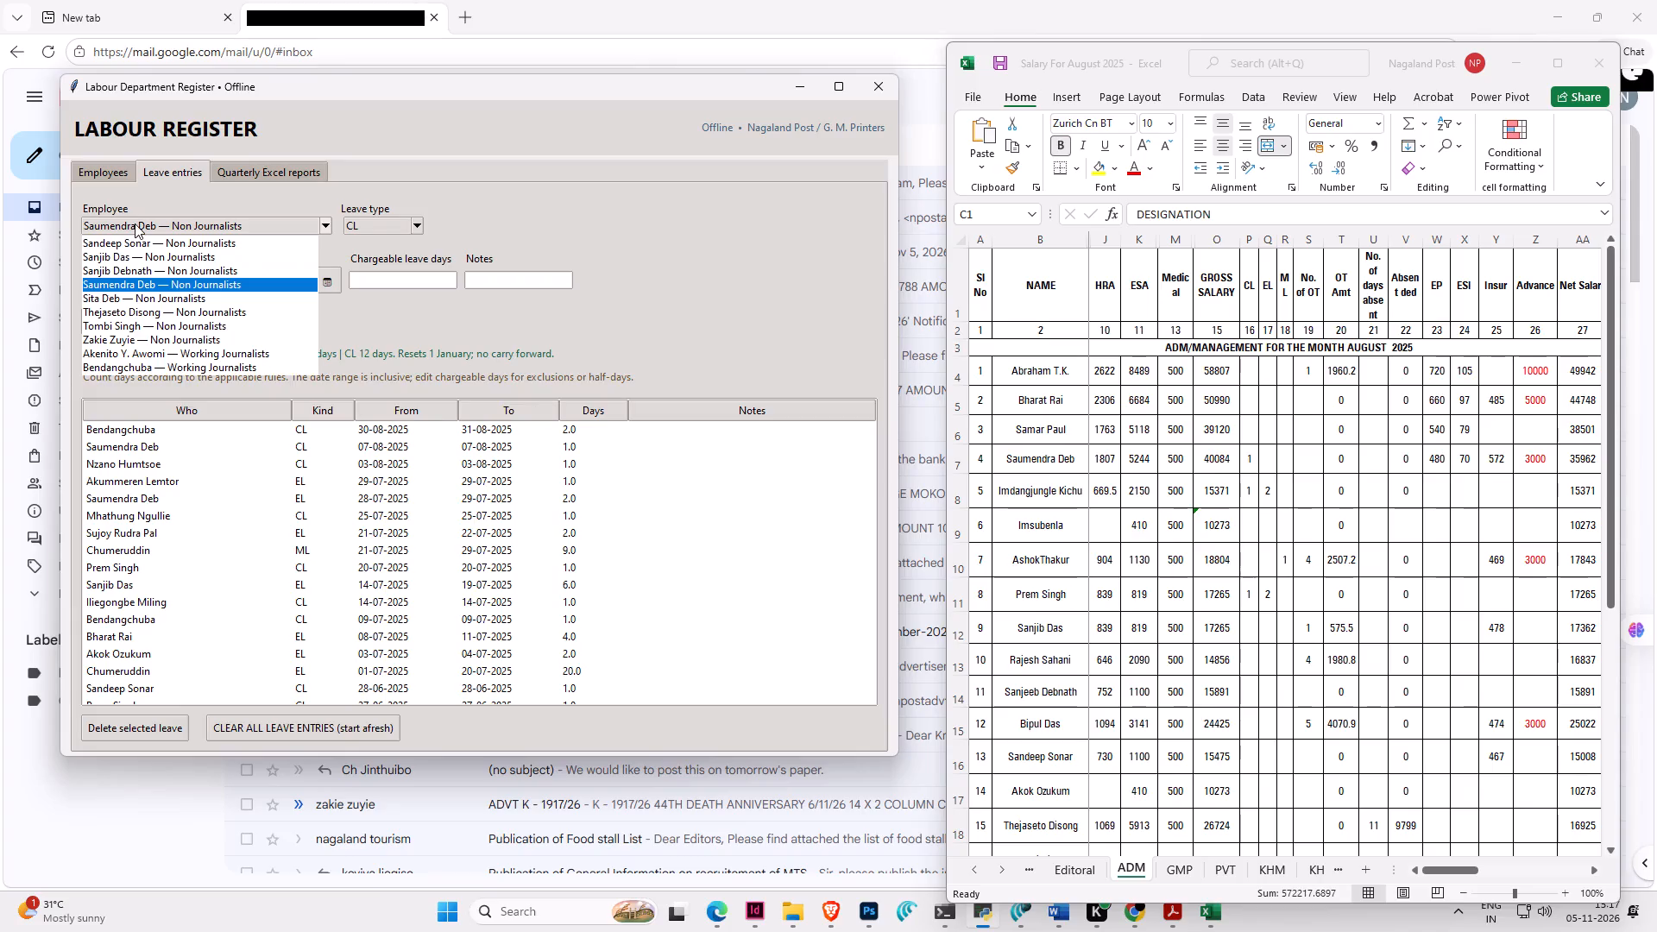
{"action": "scroll", "coordinate": [169, 309], "scroll_direction": "down", "scroll_amount": 1}
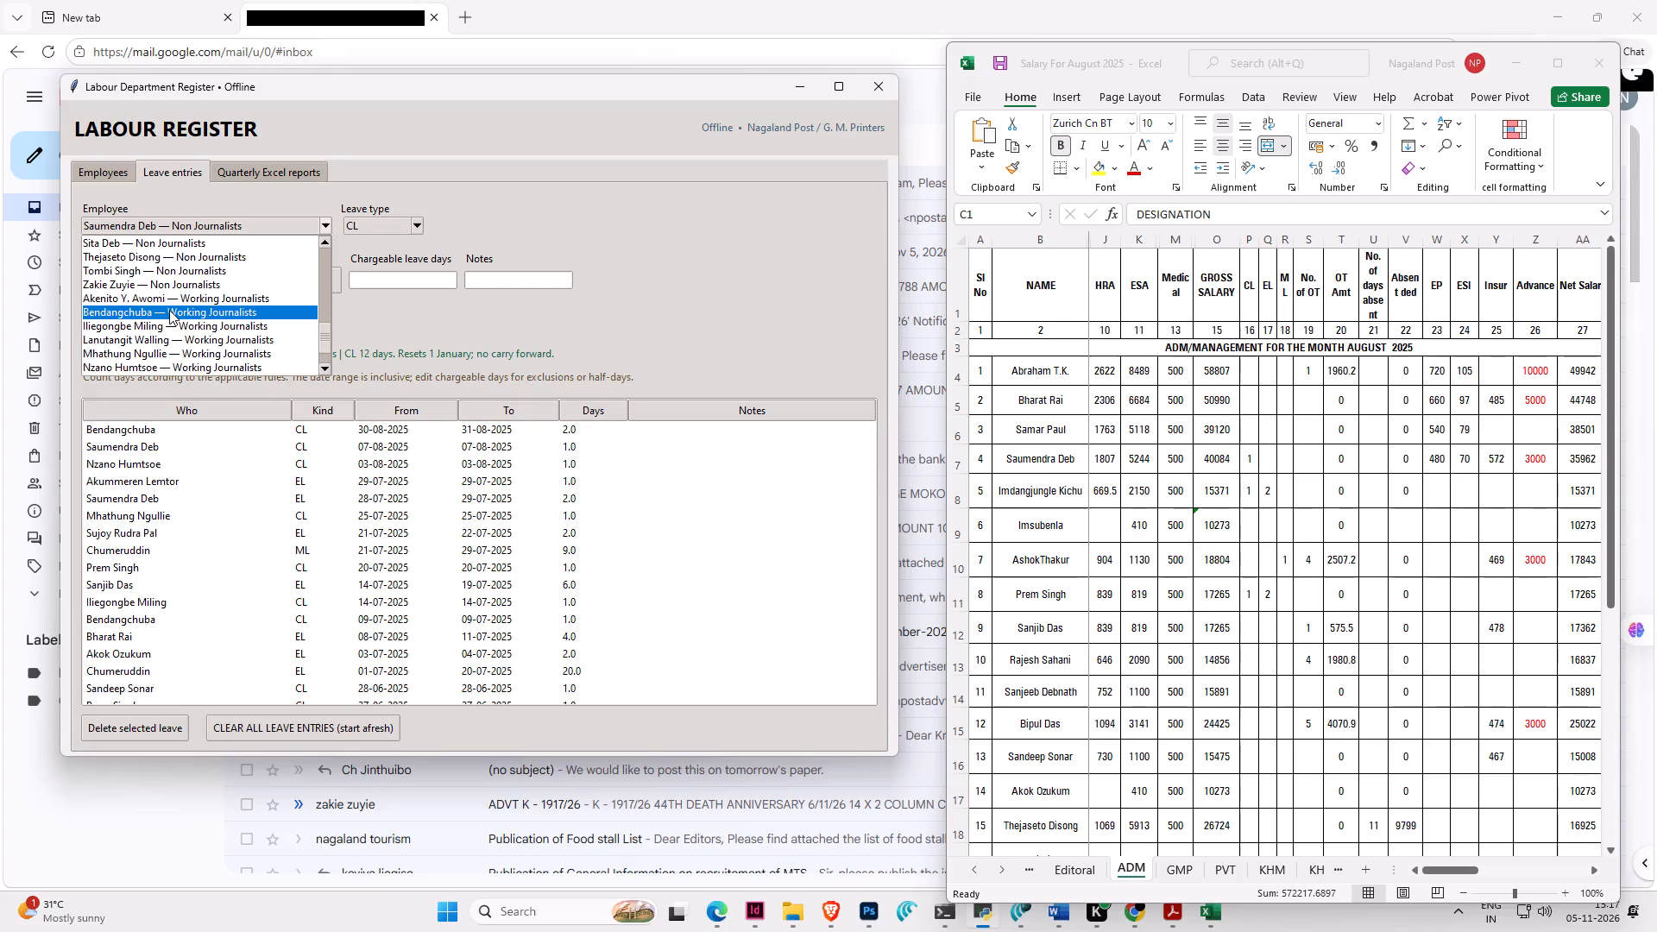
{"action": "scroll", "coordinate": [178, 317], "scroll_direction": "up", "scroll_amount": 2}
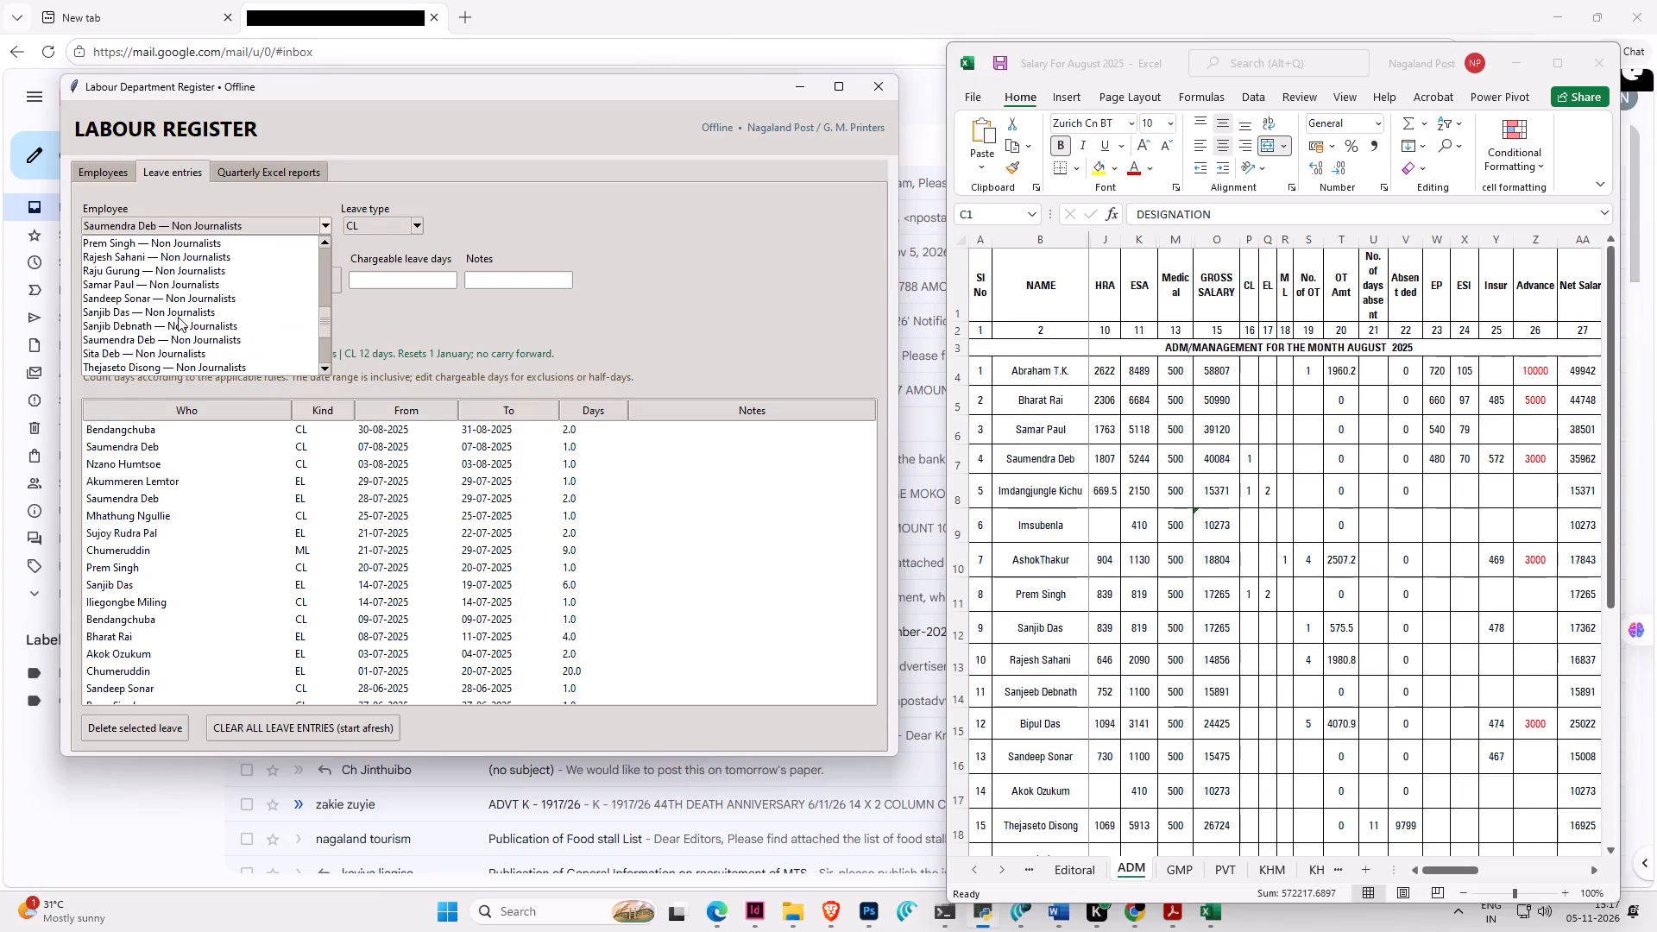
{"action": "scroll", "coordinate": [178, 317], "scroll_direction": "up", "scroll_amount": 1}
{"action": "left_click", "coordinate": [173, 258]}
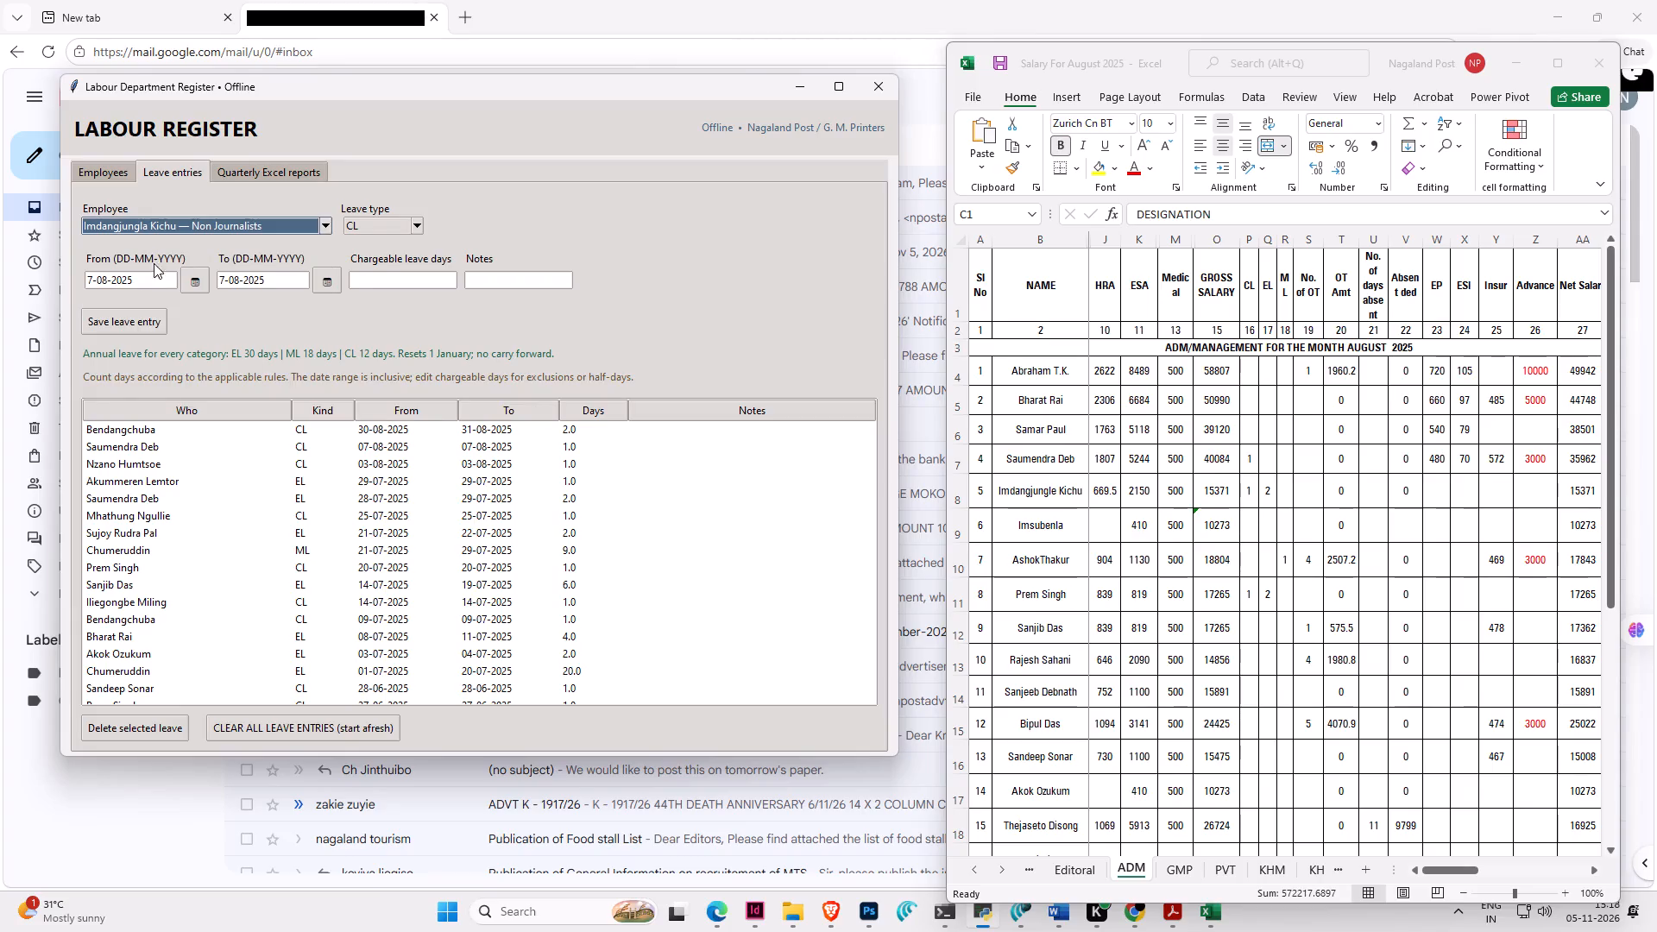
{"action": "left_click_drag", "start_coordinate": [93, 280], "coordinate": [72, 279]}
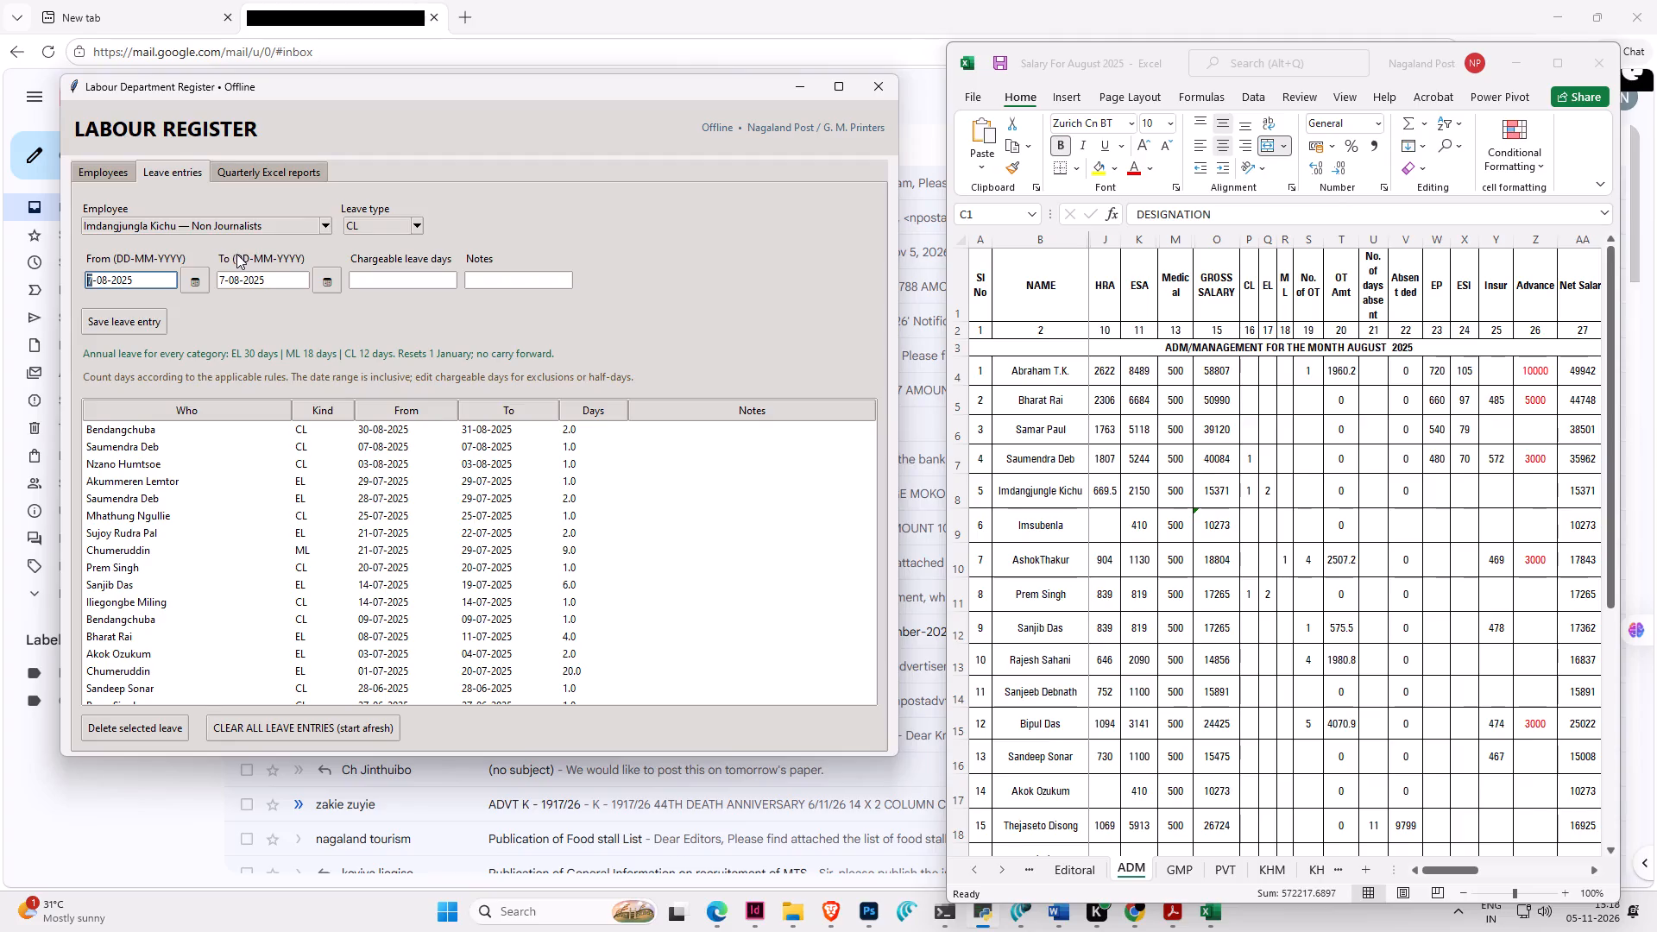
{"action": "left_click_drag", "start_coordinate": [224, 276], "coordinate": [198, 274]}
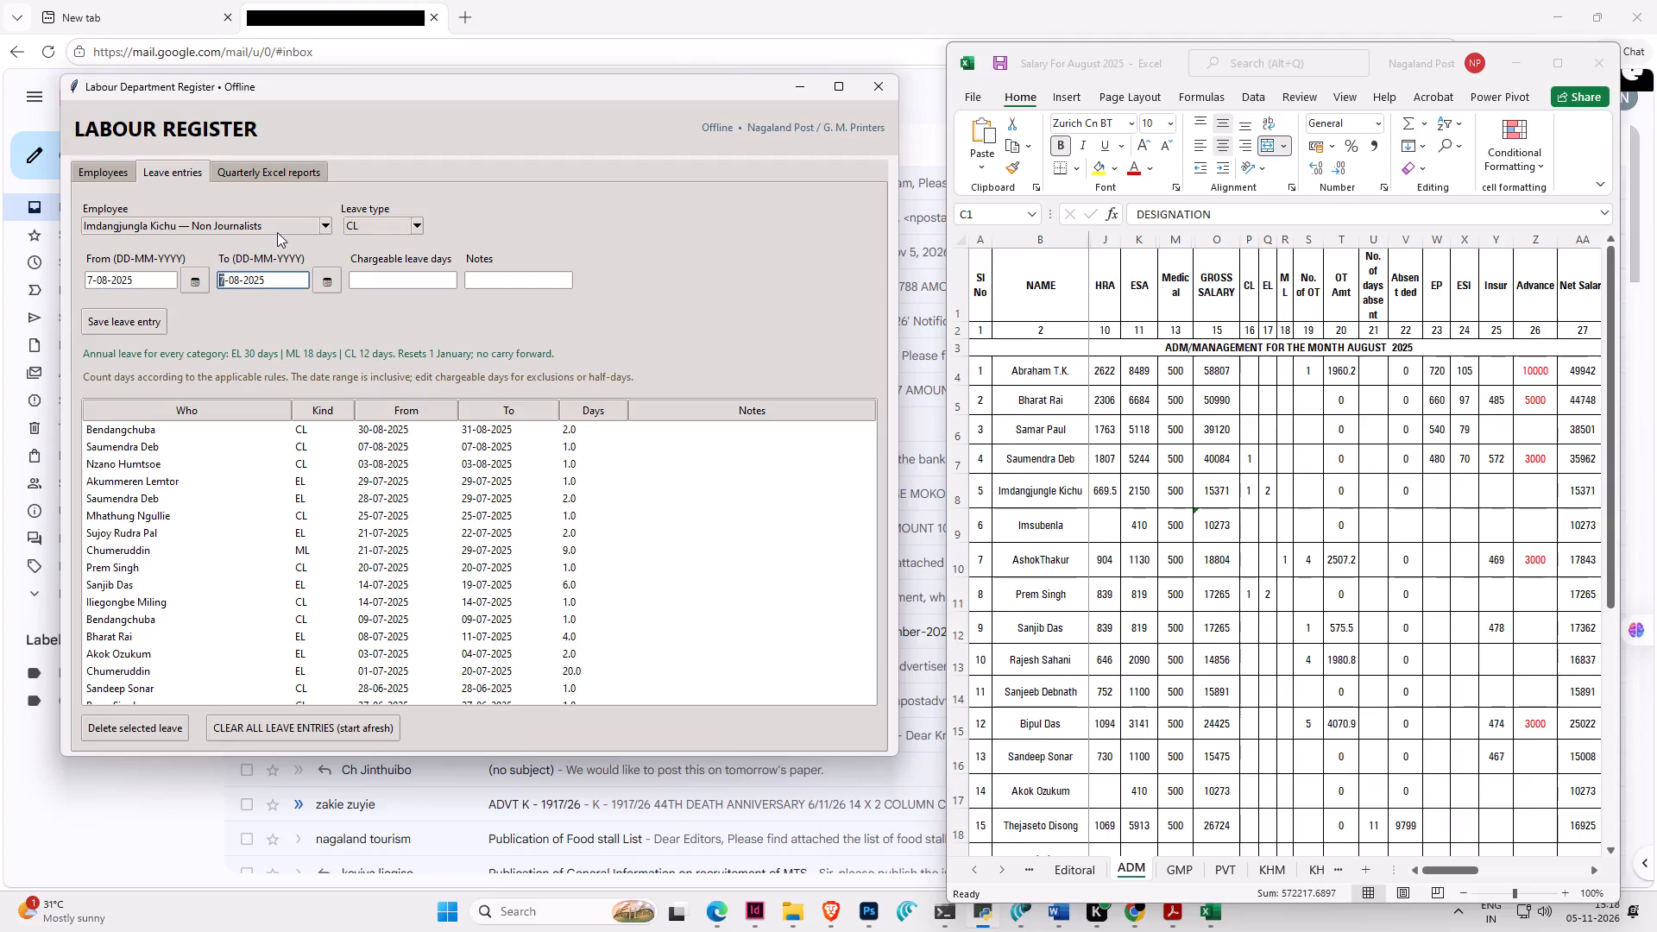
{"action": "key", "text": "8"}
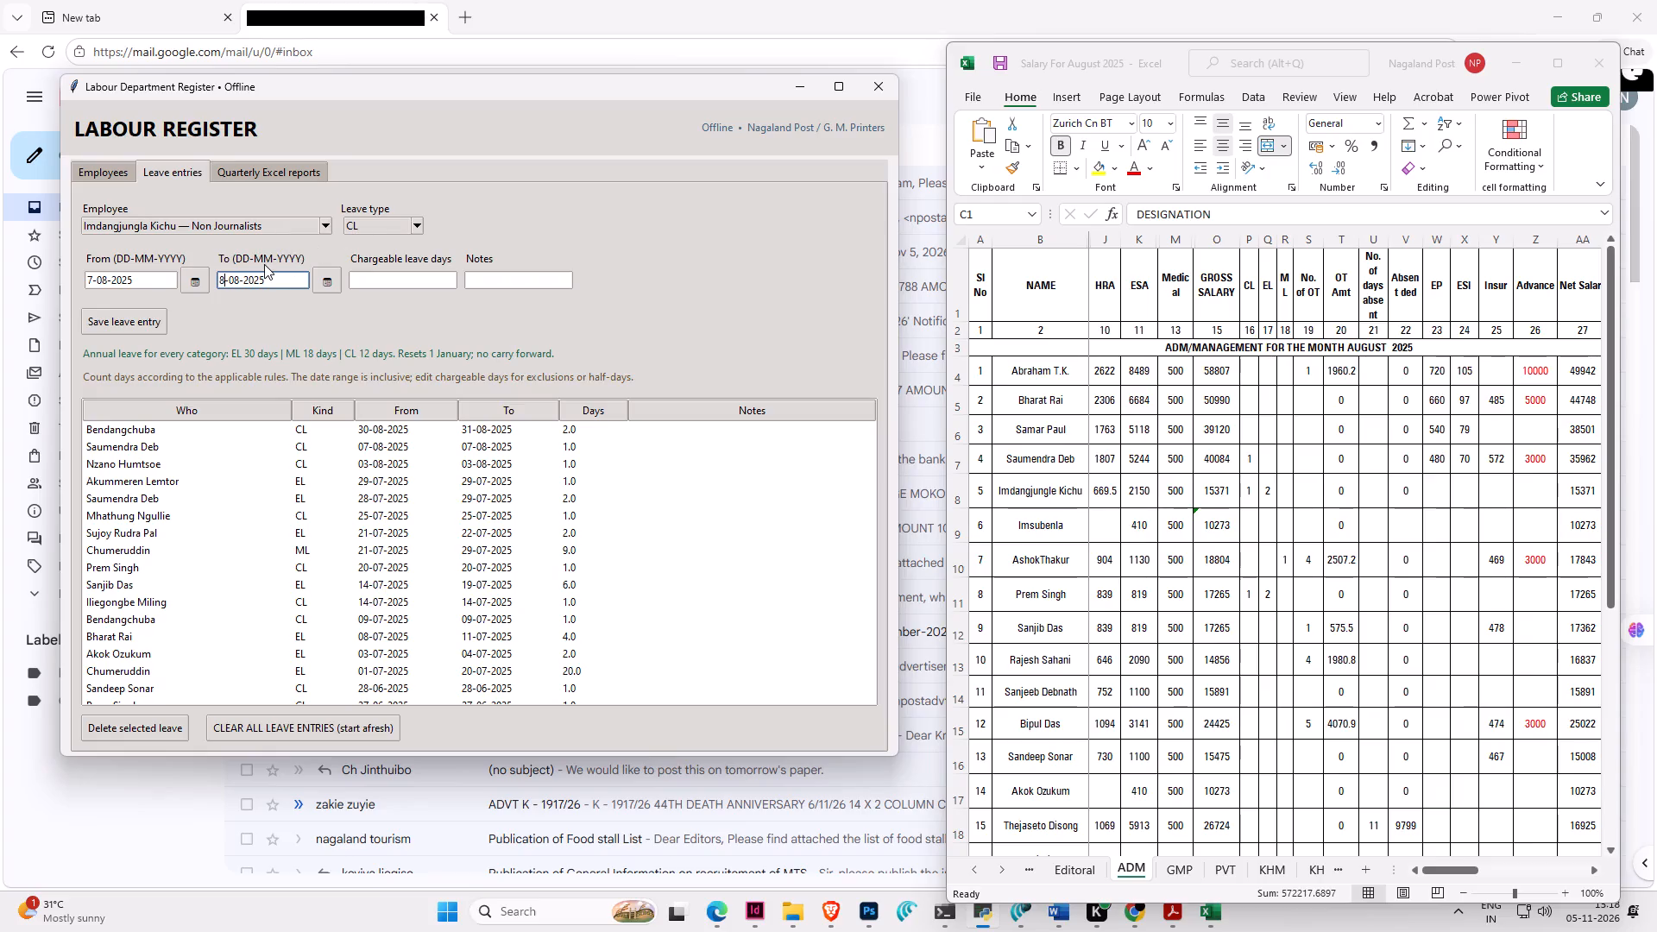
{"action": "key", "text": "BackSpace"}
{"action": "key", "text": "7"}
{"action": "left_click", "coordinate": [132, 320]}
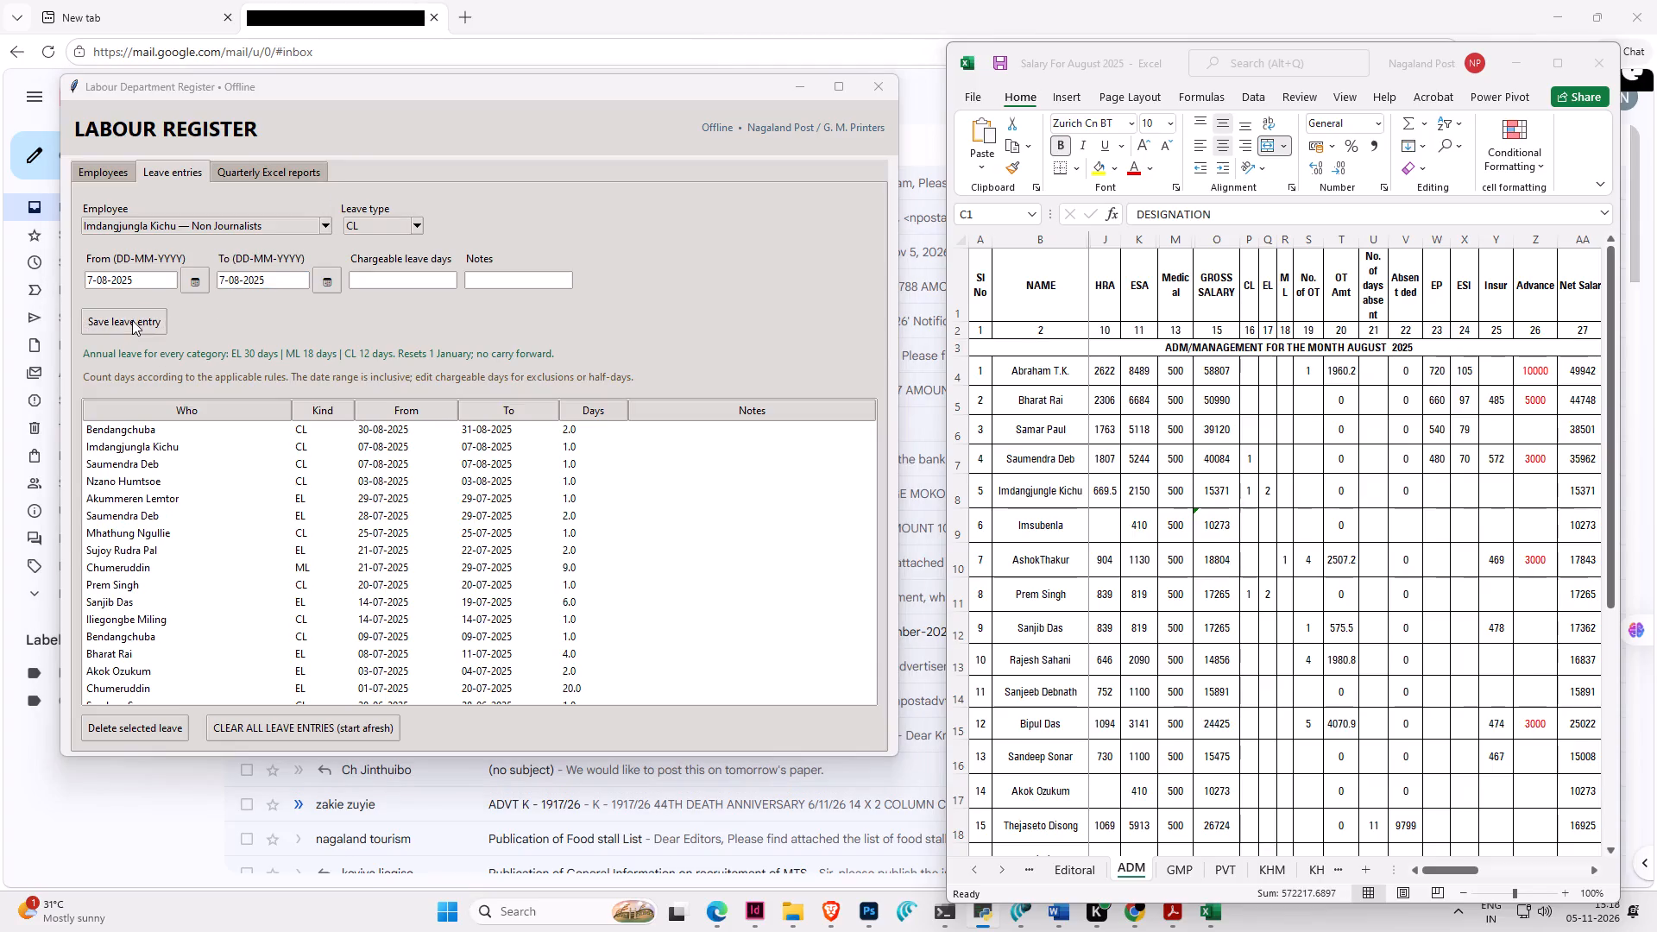
{"action": "left_click", "coordinate": [855, 510]}
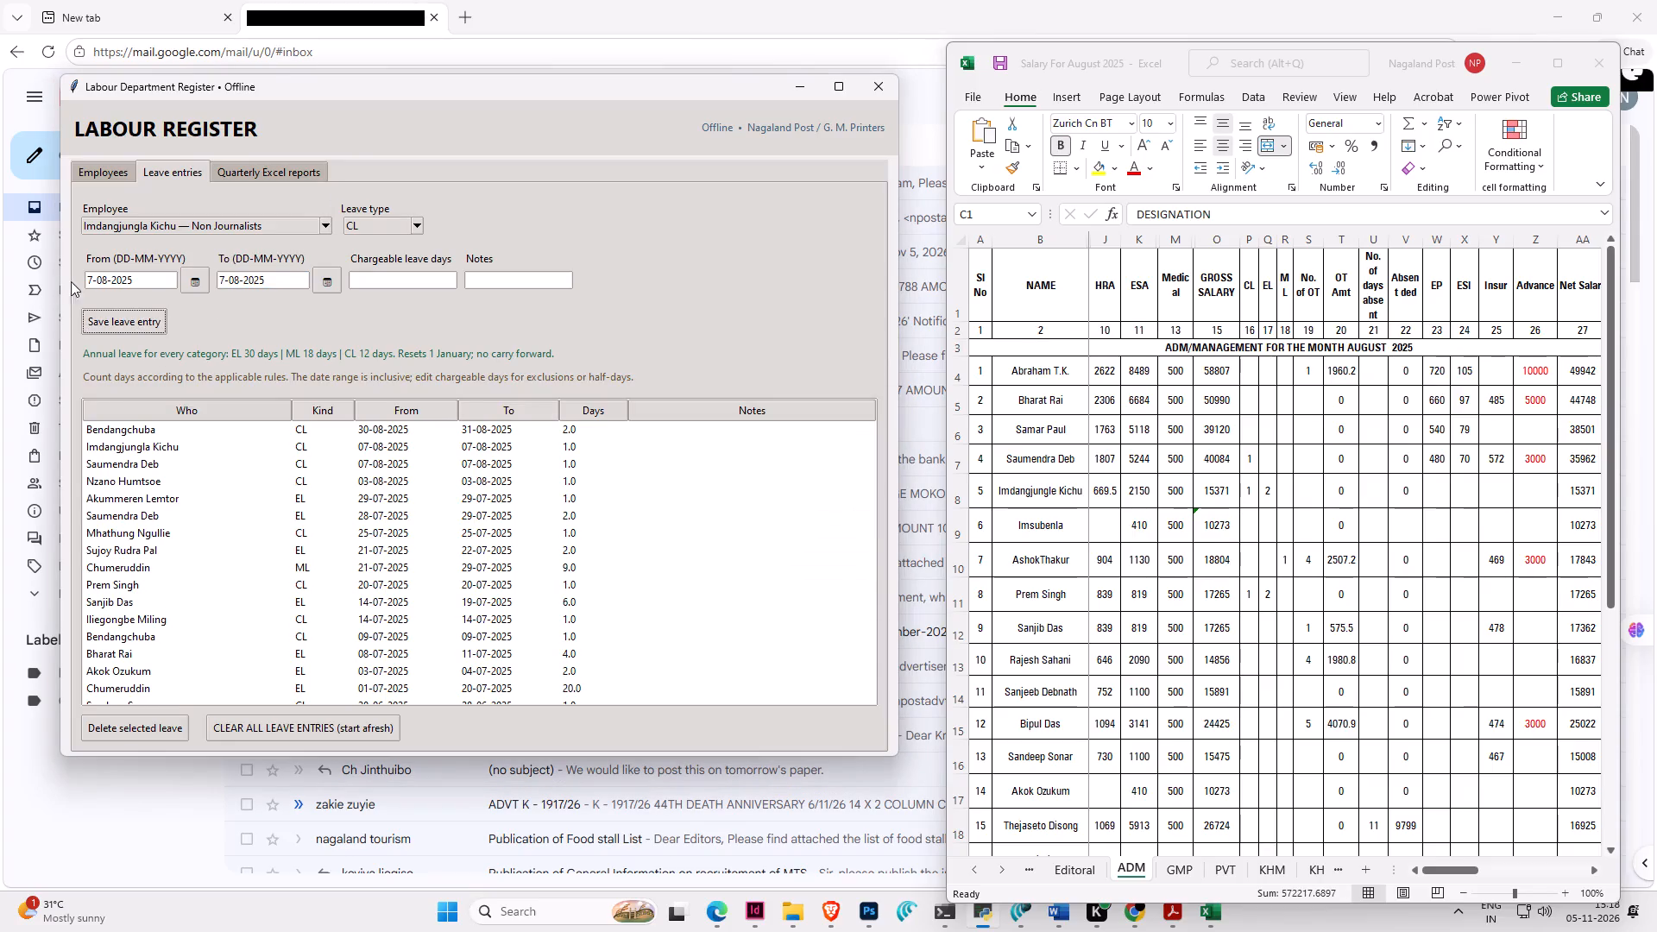
Save an EL leave entry from 8-08-2025 to 9-08-2025 for the employee listed as serial 5 in the ADM sheet.
{"action": "left_click_drag", "start_coordinate": [90, 278], "coordinate": [73, 276]}
{"action": "key", "text": "Delete"}
{"action": "key", "text": "8"}
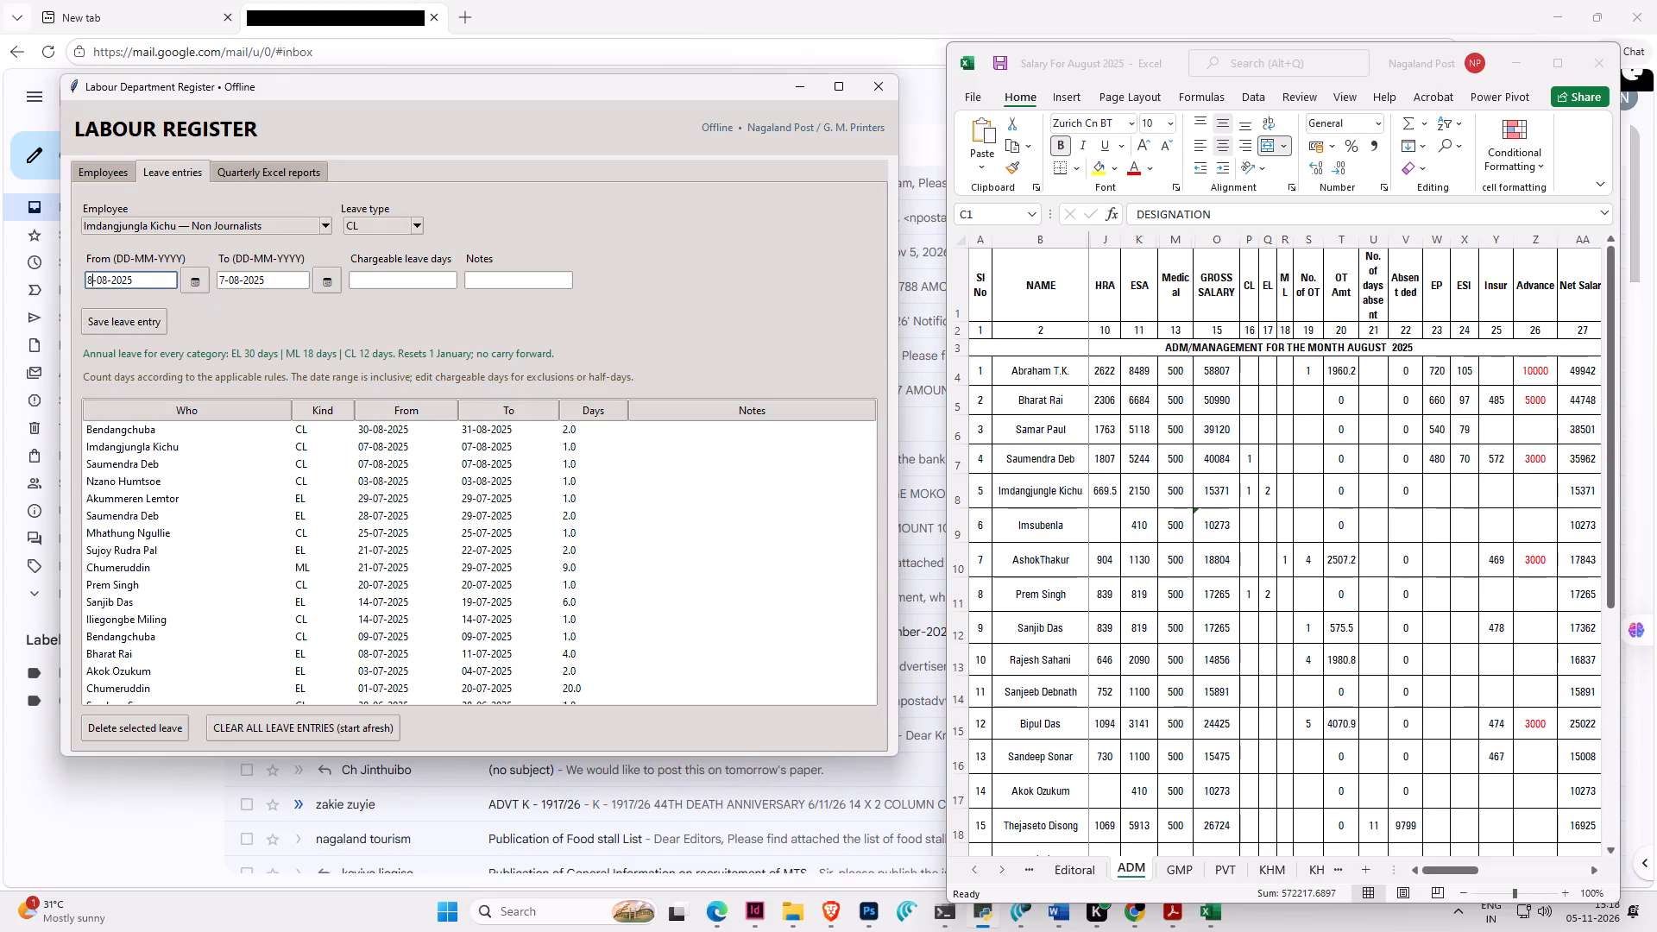
{"action": "left_click", "coordinate": [222, 275]}
{"action": "key", "text": "Delete"}
{"action": "key", "text": "9"}
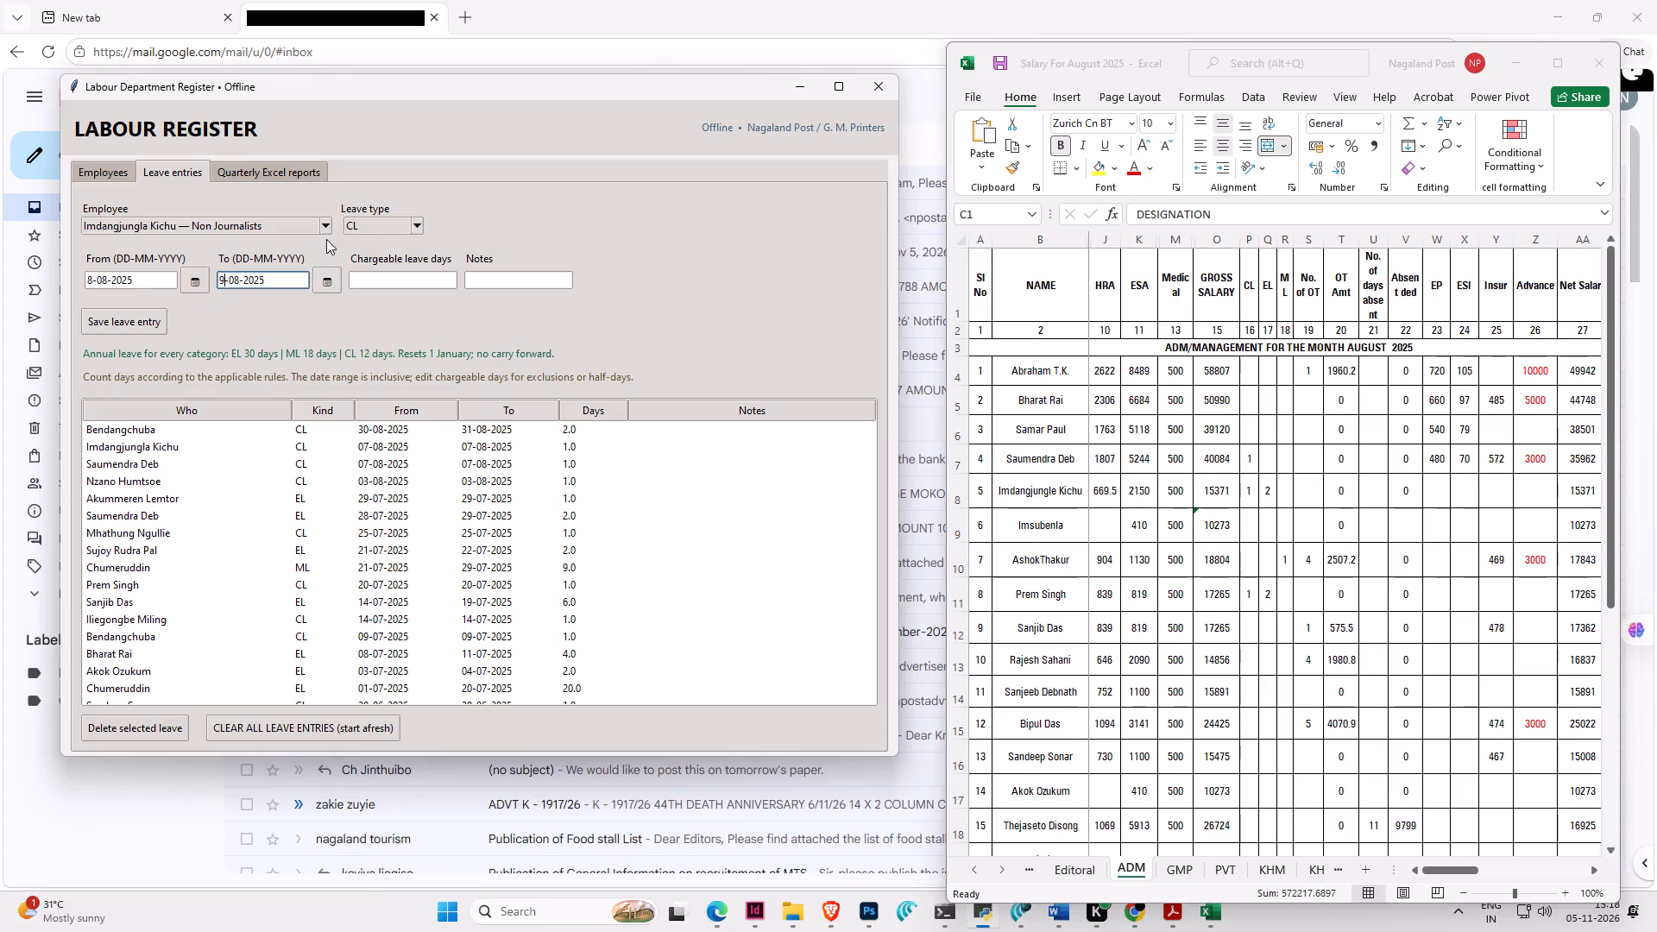
{"action": "left_click", "coordinate": [388, 229]}
{"action": "left_click", "coordinate": [392, 255]}
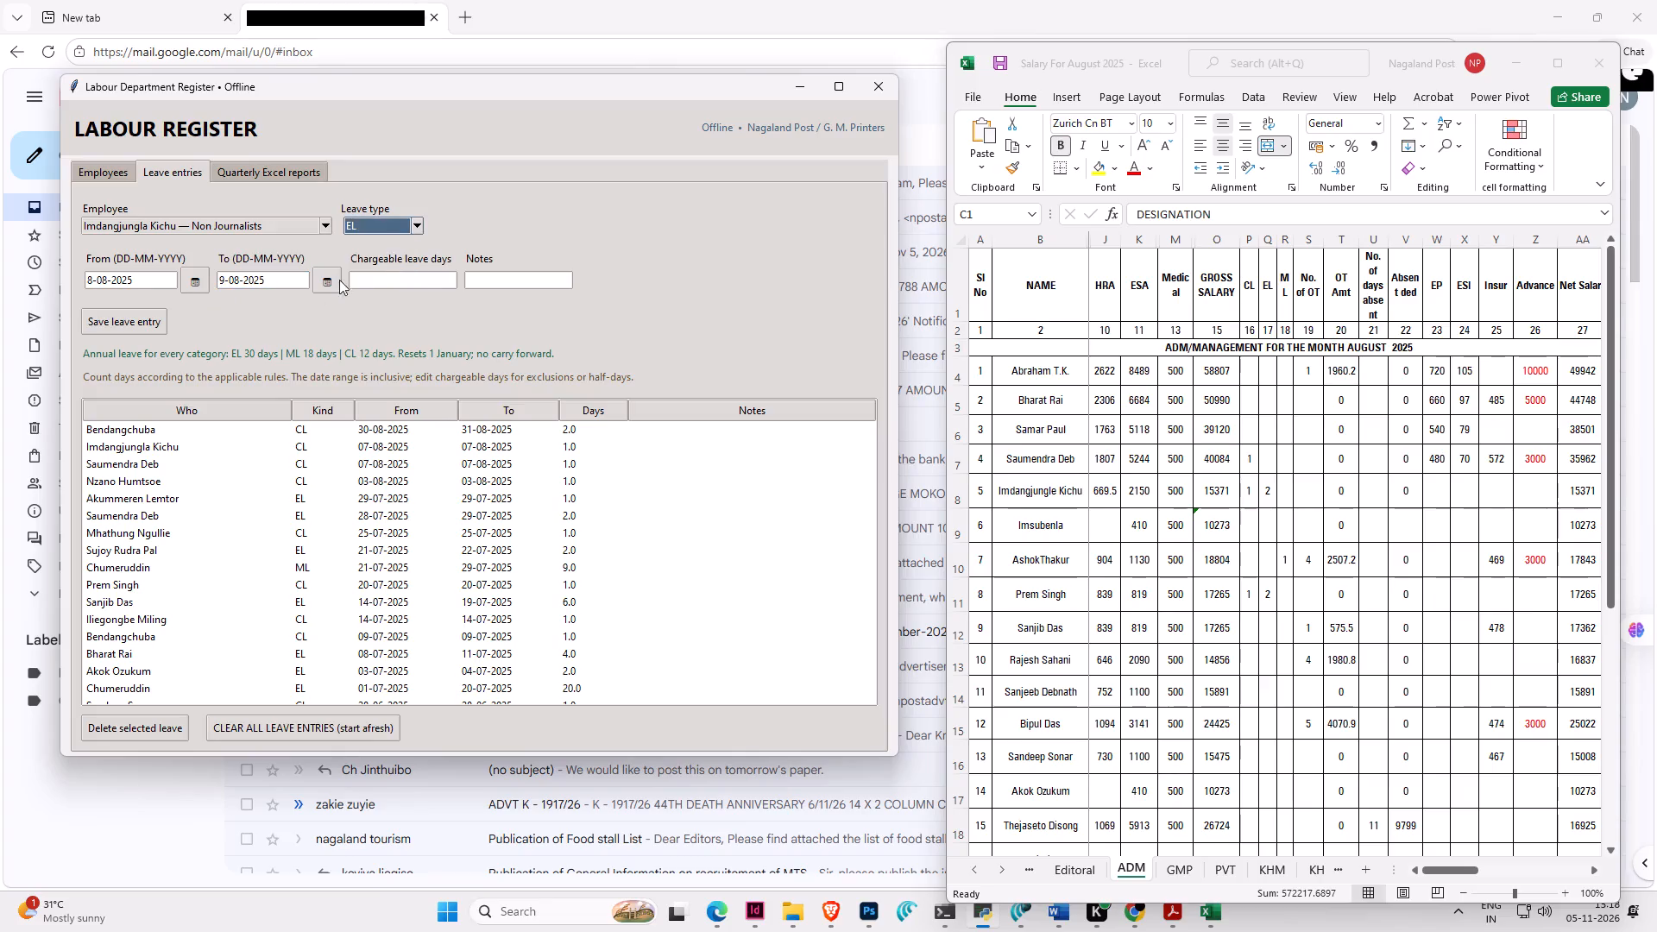
{"action": "left_click", "coordinate": [115, 319]}
{"action": "left_click", "coordinate": [875, 513]}
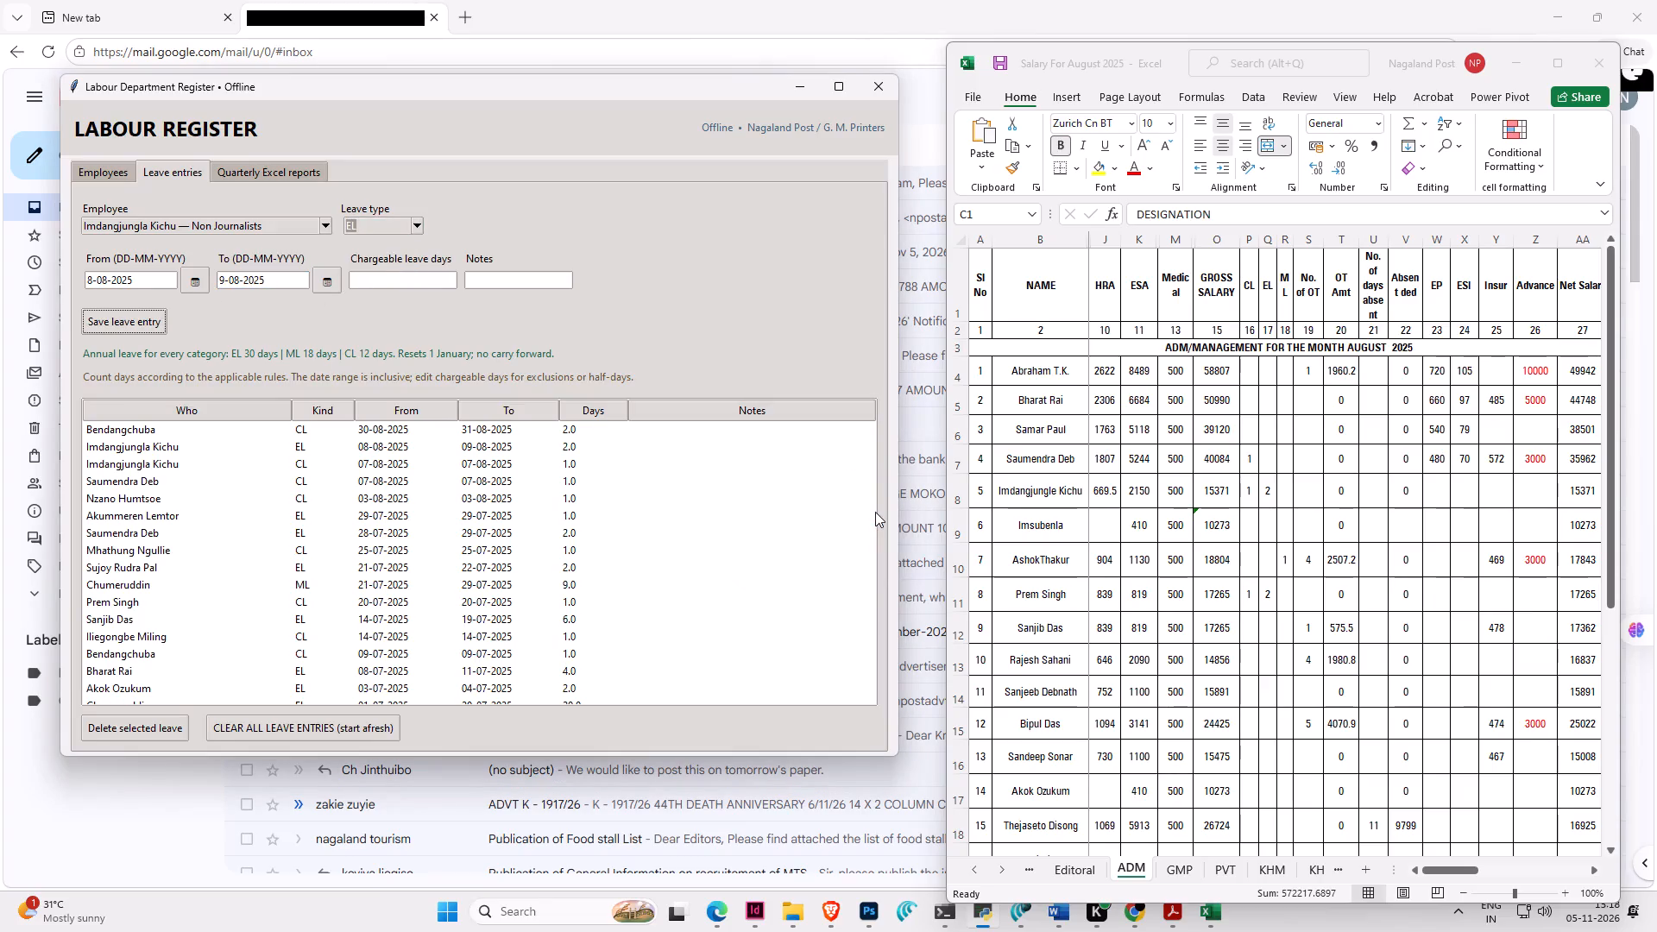
Save an EL leave entry from 10-08-2025 to 11-08-2025 for the employee listed as serial 8 in the ADM sheet.
{"action": "left_click", "coordinate": [238, 228]}
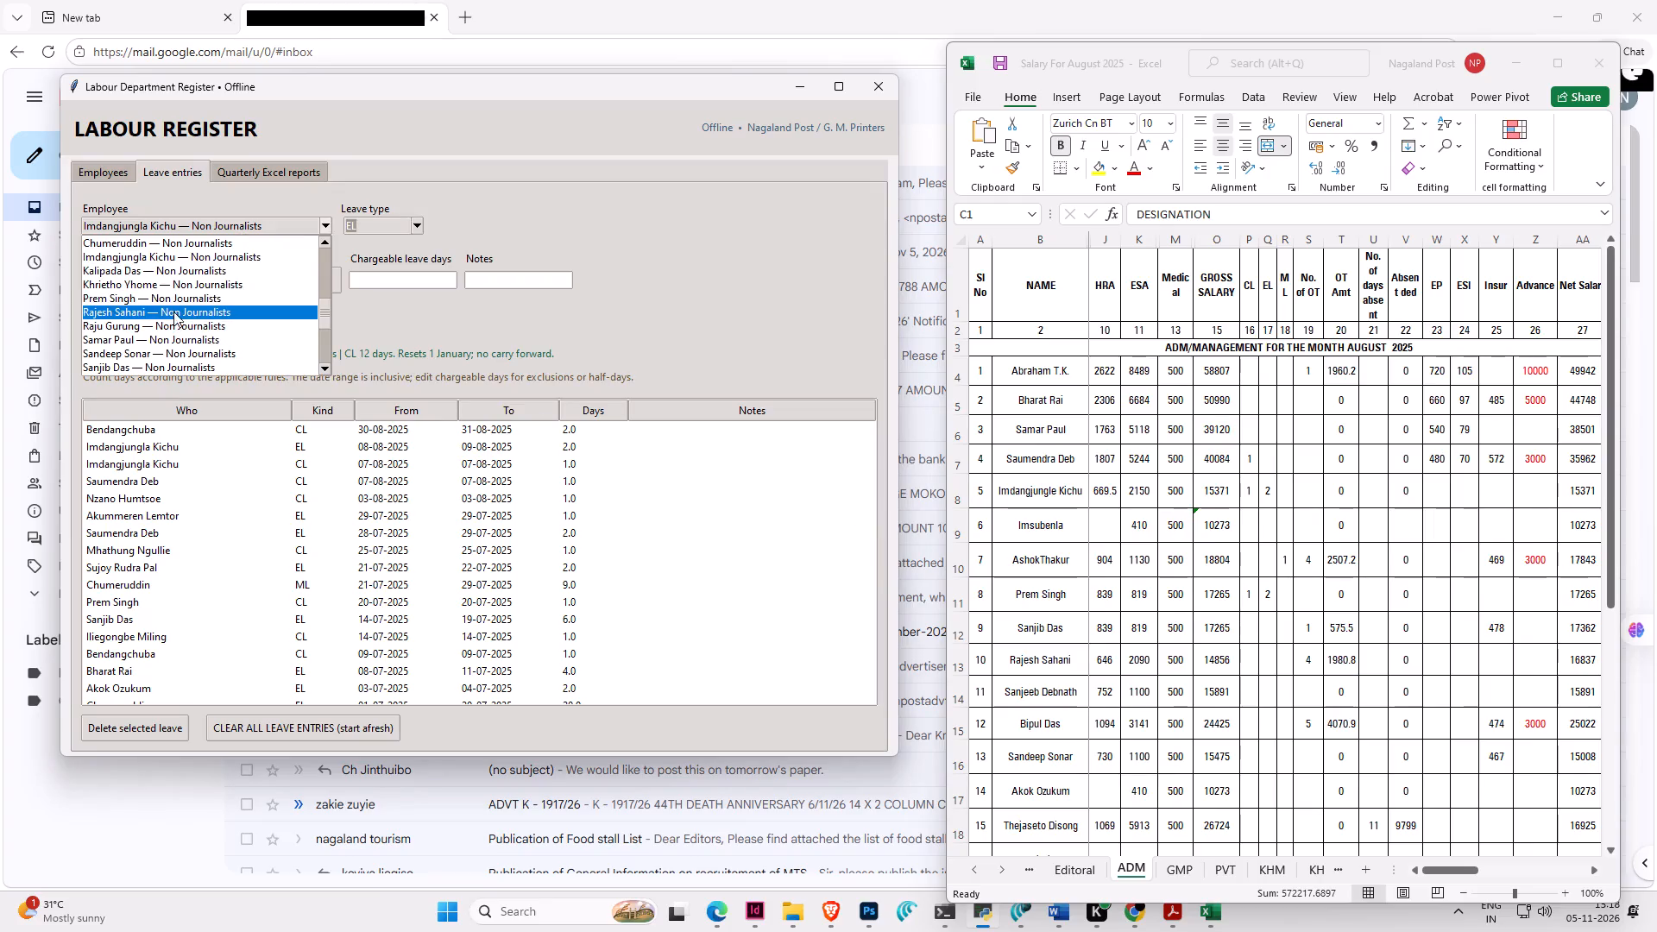
{"action": "left_click", "coordinate": [173, 295]}
{"action": "left_click_drag", "start_coordinate": [91, 280], "coordinate": [78, 280]}
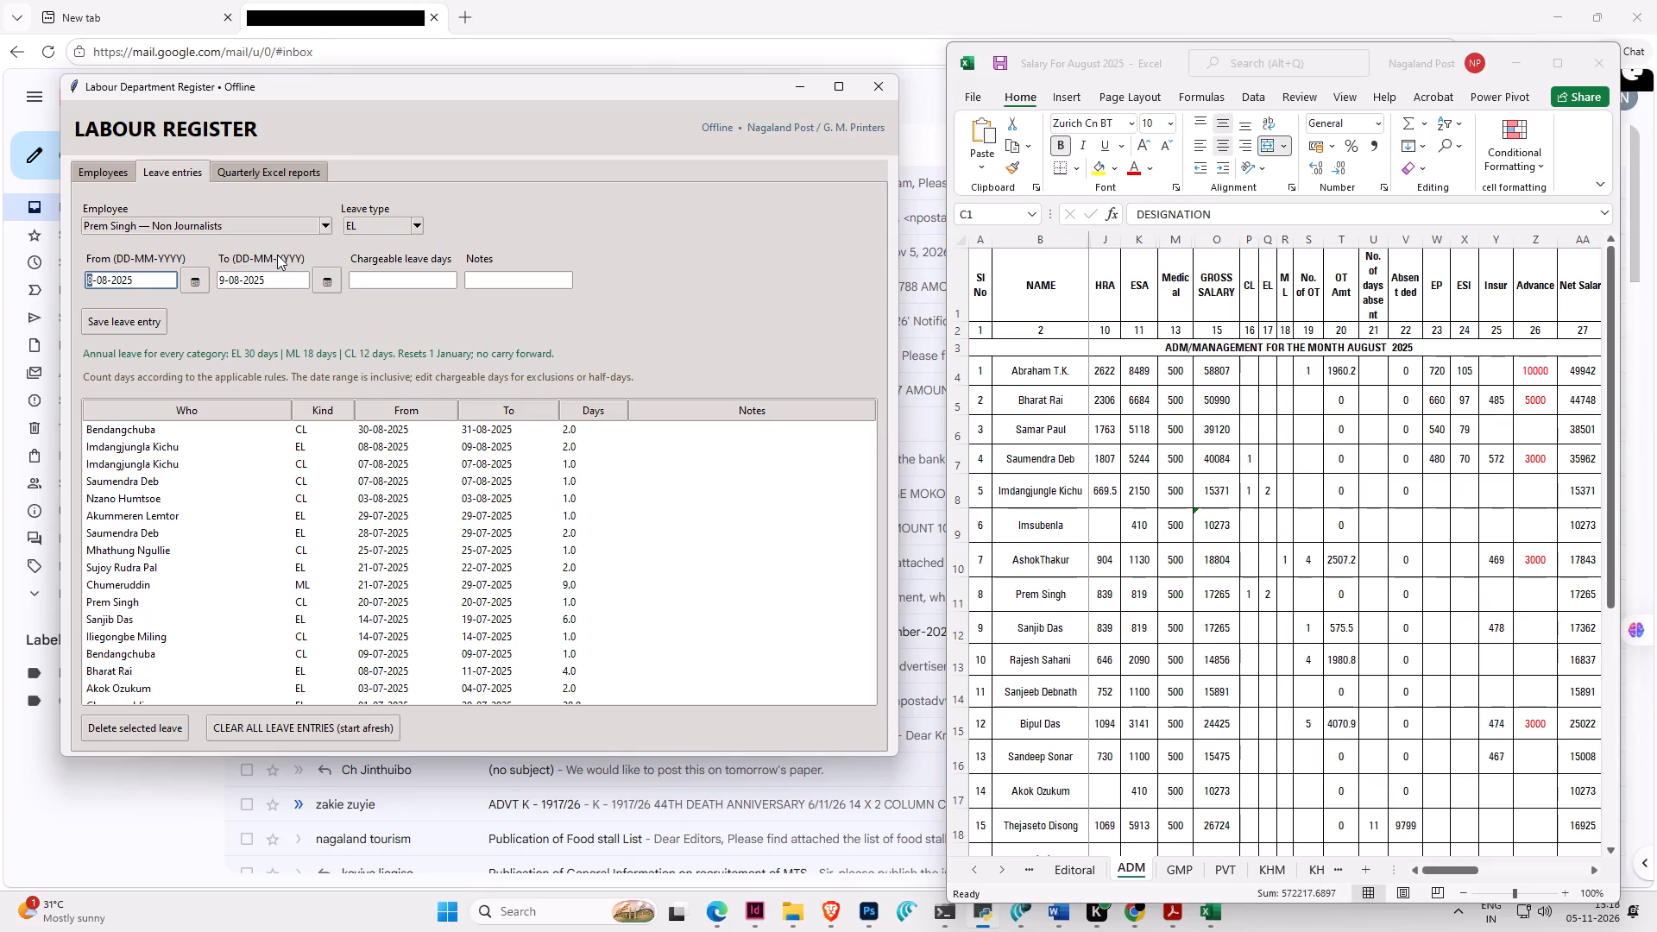
{"action": "type", "text": "10"}
{"action": "left_click_drag", "start_coordinate": [224, 274], "coordinate": [177, 267]}
{"action": "type", "text": "10"}
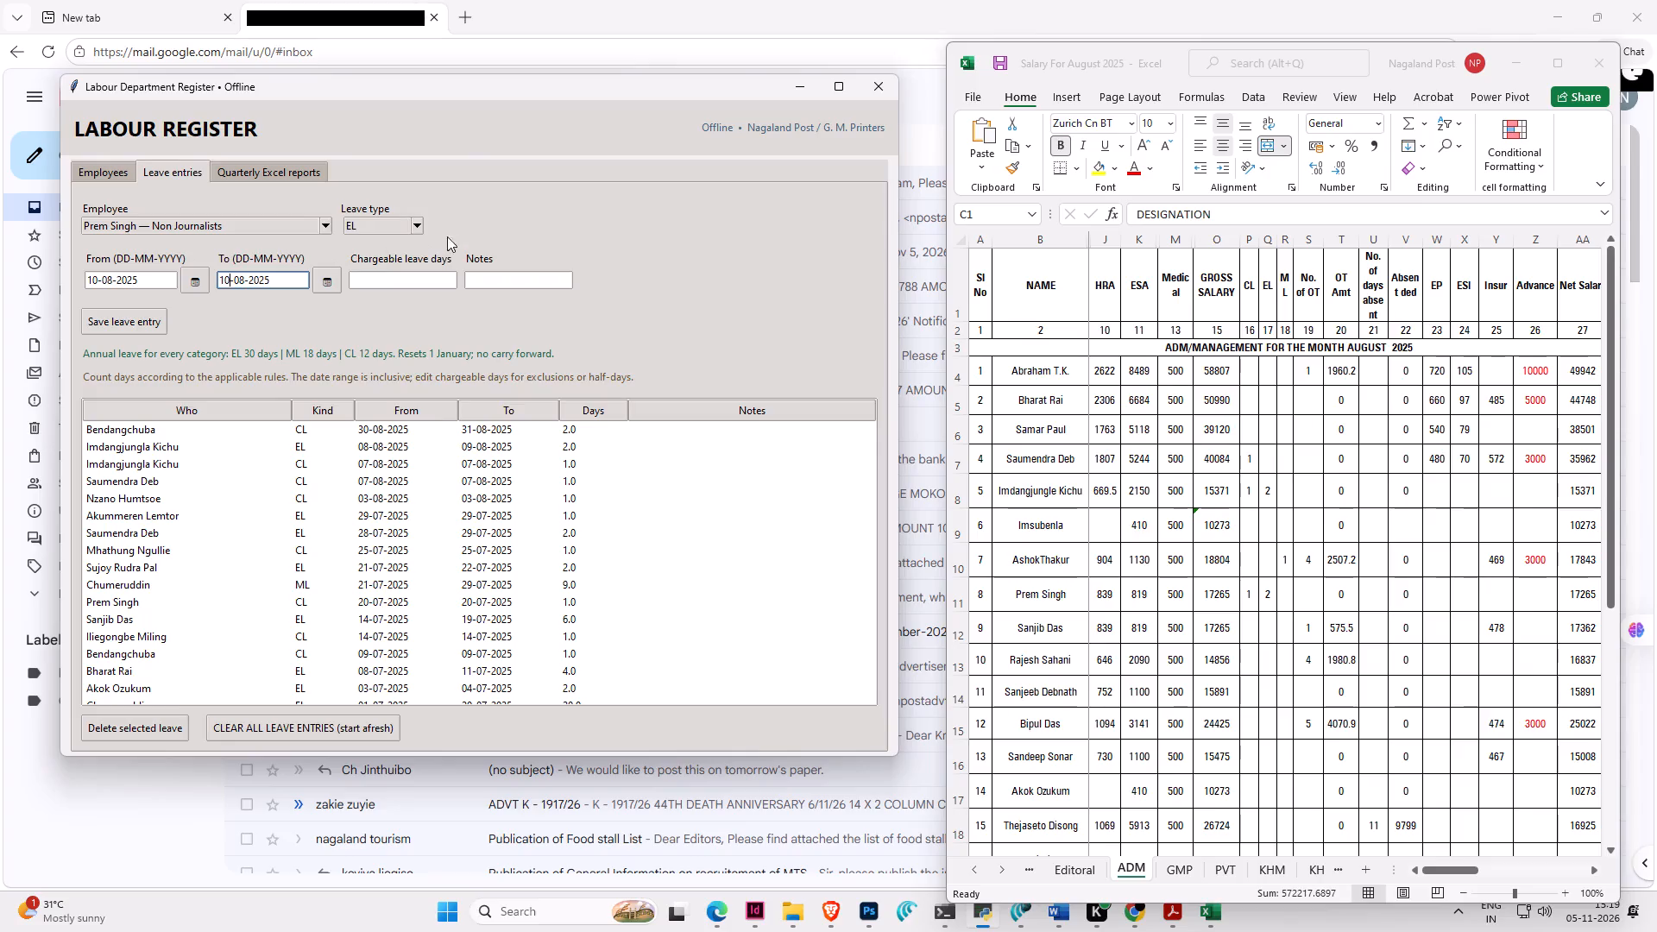
{"action": "key", "text": "BackSpace"}
{"action": "key", "text": "1"}
{"action": "left_click", "coordinate": [145, 324]}
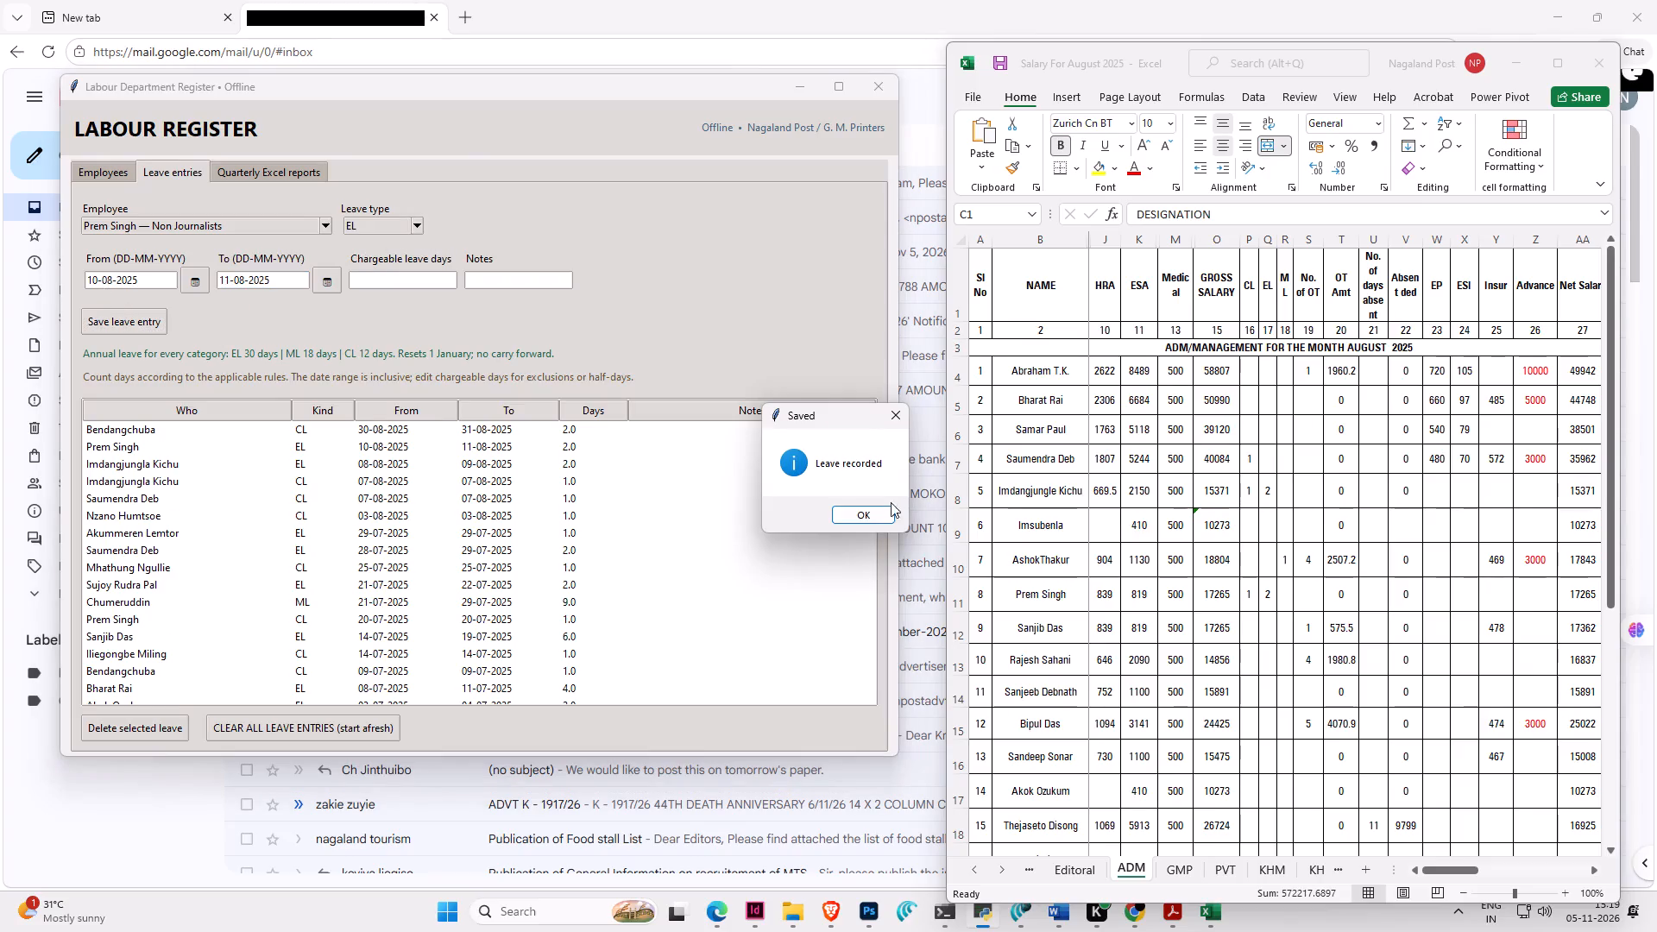
Save a one-day CL leave entry dated 12-08-2025 for the employee listed as serial 8 in the ADM sheet.
{"action": "left_click", "coordinate": [884, 520]}
{"action": "left_click_drag", "start_coordinate": [98, 276], "coordinate": [43, 272]}
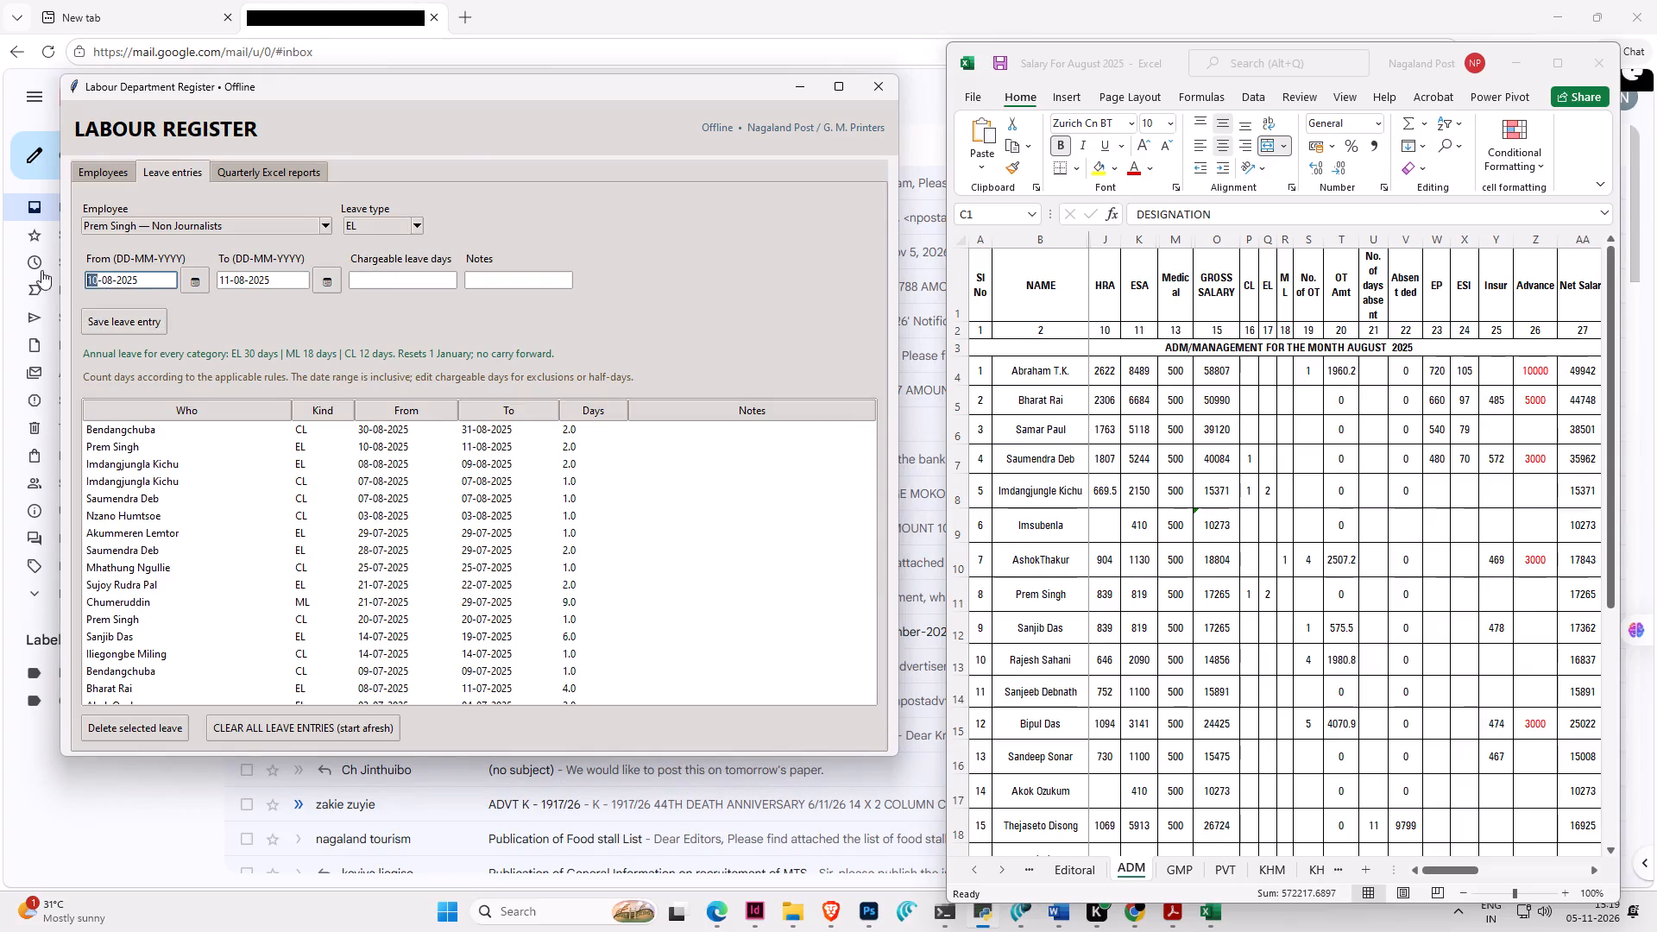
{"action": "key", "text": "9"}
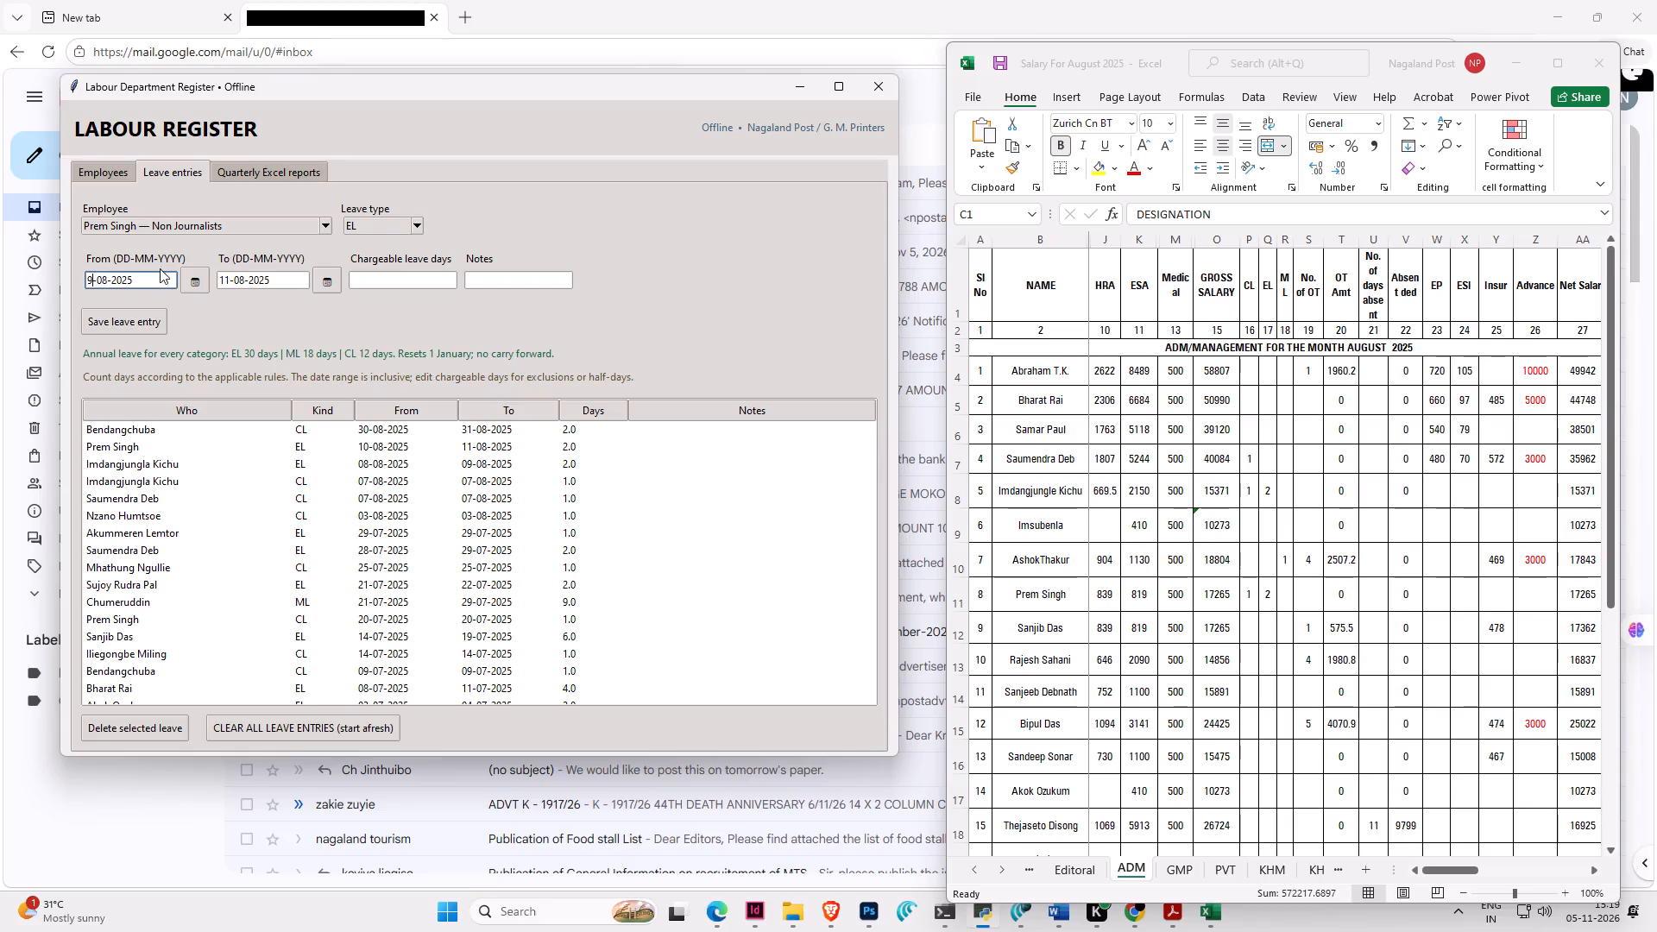
{"action": "left_click_drag", "start_coordinate": [91, 279], "coordinate": [49, 276]}
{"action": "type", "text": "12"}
{"action": "left_click_drag", "start_coordinate": [229, 276], "coordinate": [127, 268]}
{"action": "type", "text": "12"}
{"action": "left_click", "coordinate": [387, 225]}
{"action": "left_click", "coordinate": [387, 249]}
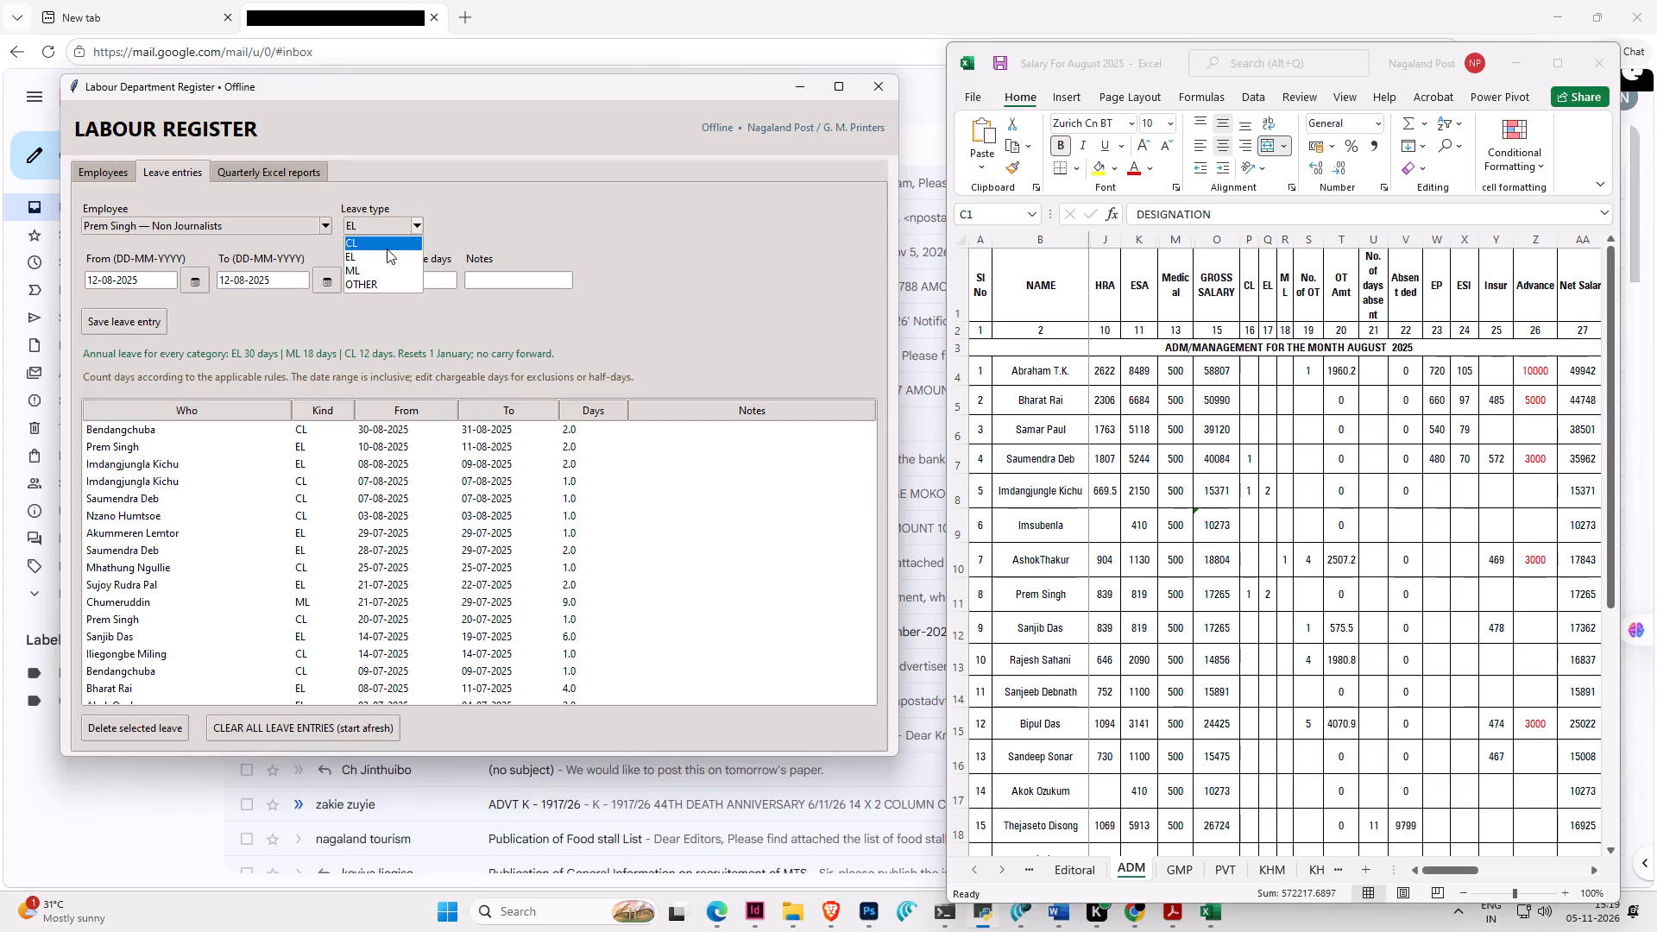
{"action": "left_click", "coordinate": [130, 318]}
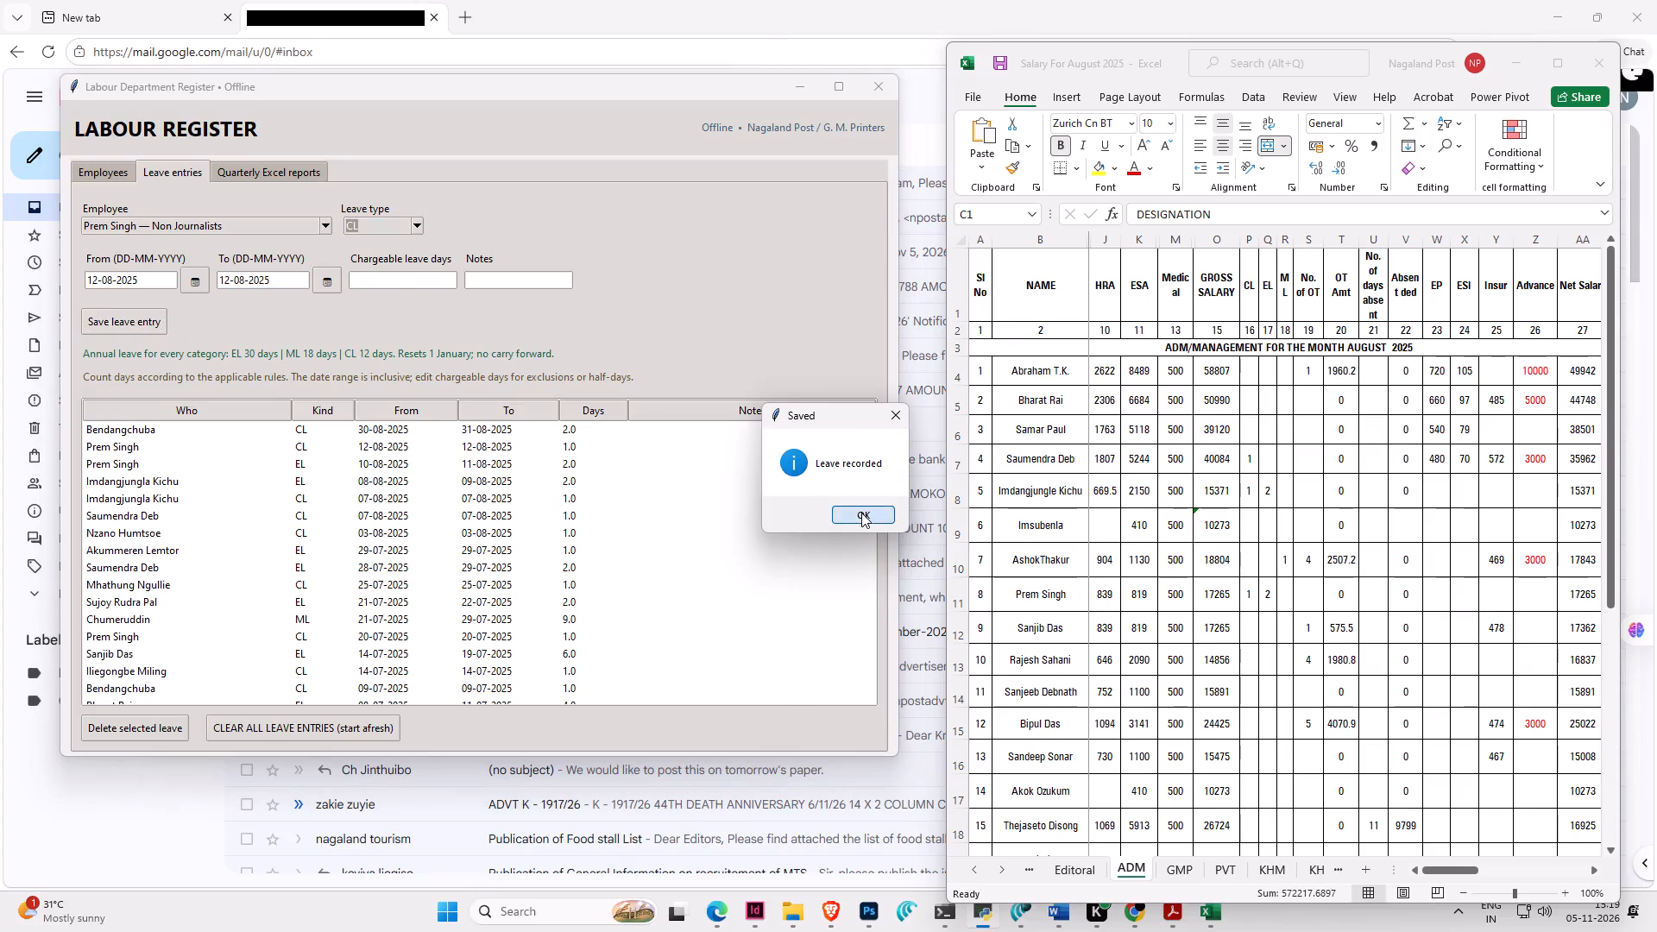
{"action": "left_click", "coordinate": [861, 513]}
Consult the ADM sheet, choose its serial 19 employee for a new leave entry and begin replacing the day in the From date.
{"action": "left_click", "coordinate": [1263, 593]}
{"action": "scroll", "coordinate": [1263, 593], "scroll_direction": "down", "scroll_amount": 2}
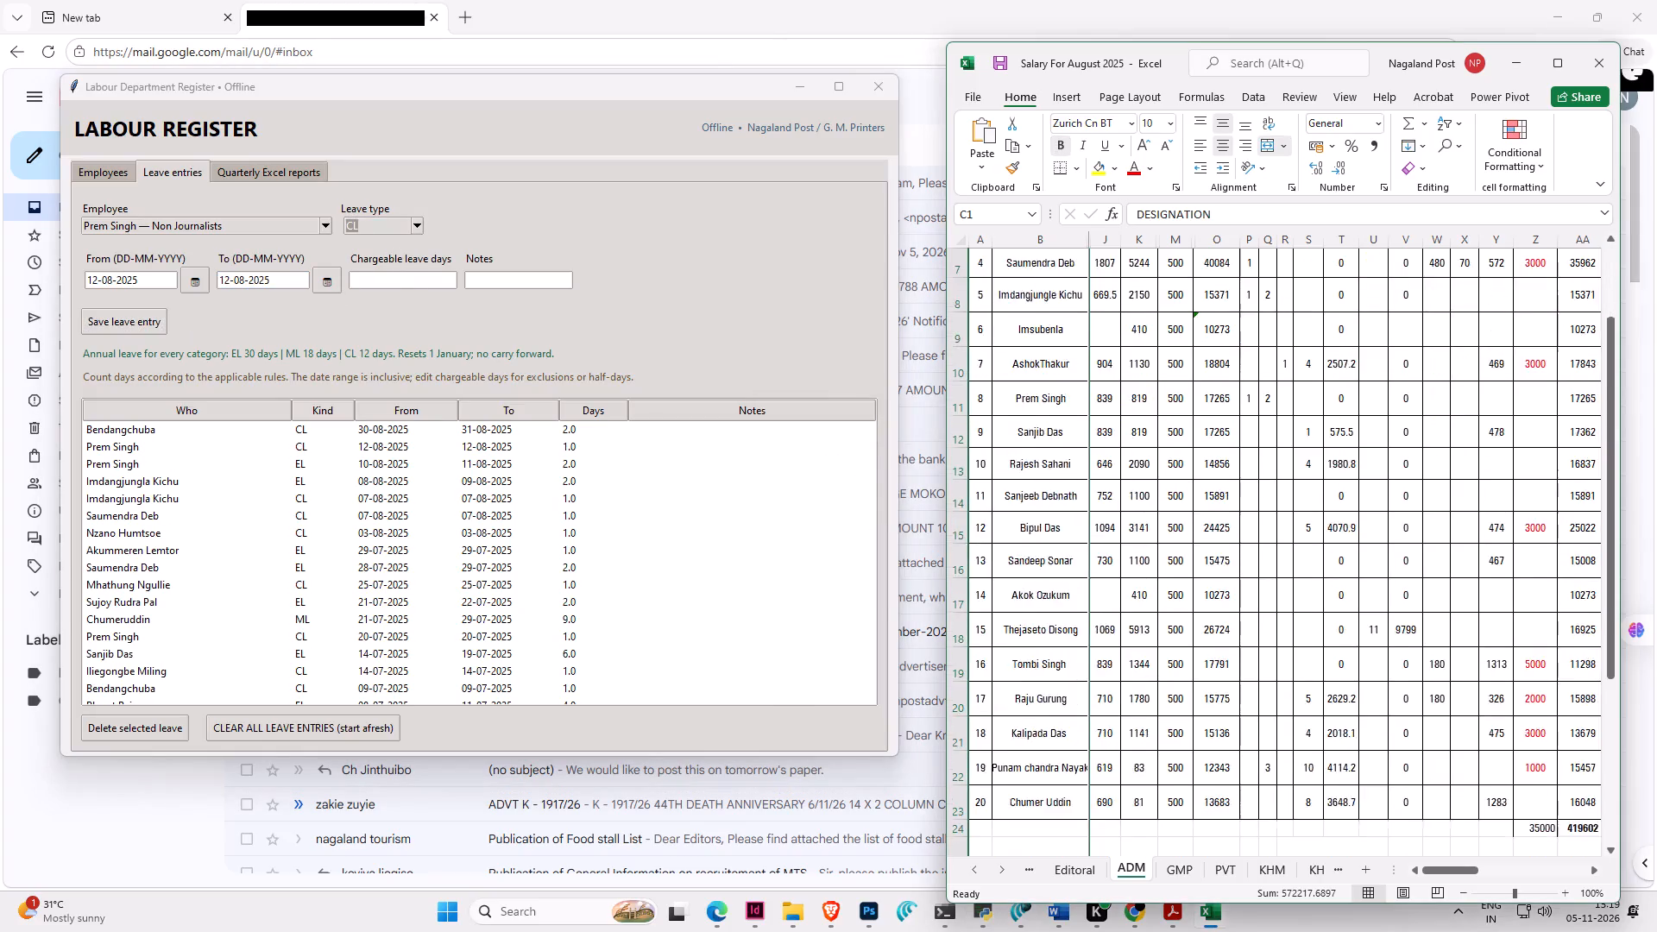
{"action": "scroll", "coordinate": [1263, 593], "scroll_direction": "down", "scroll_amount": 2}
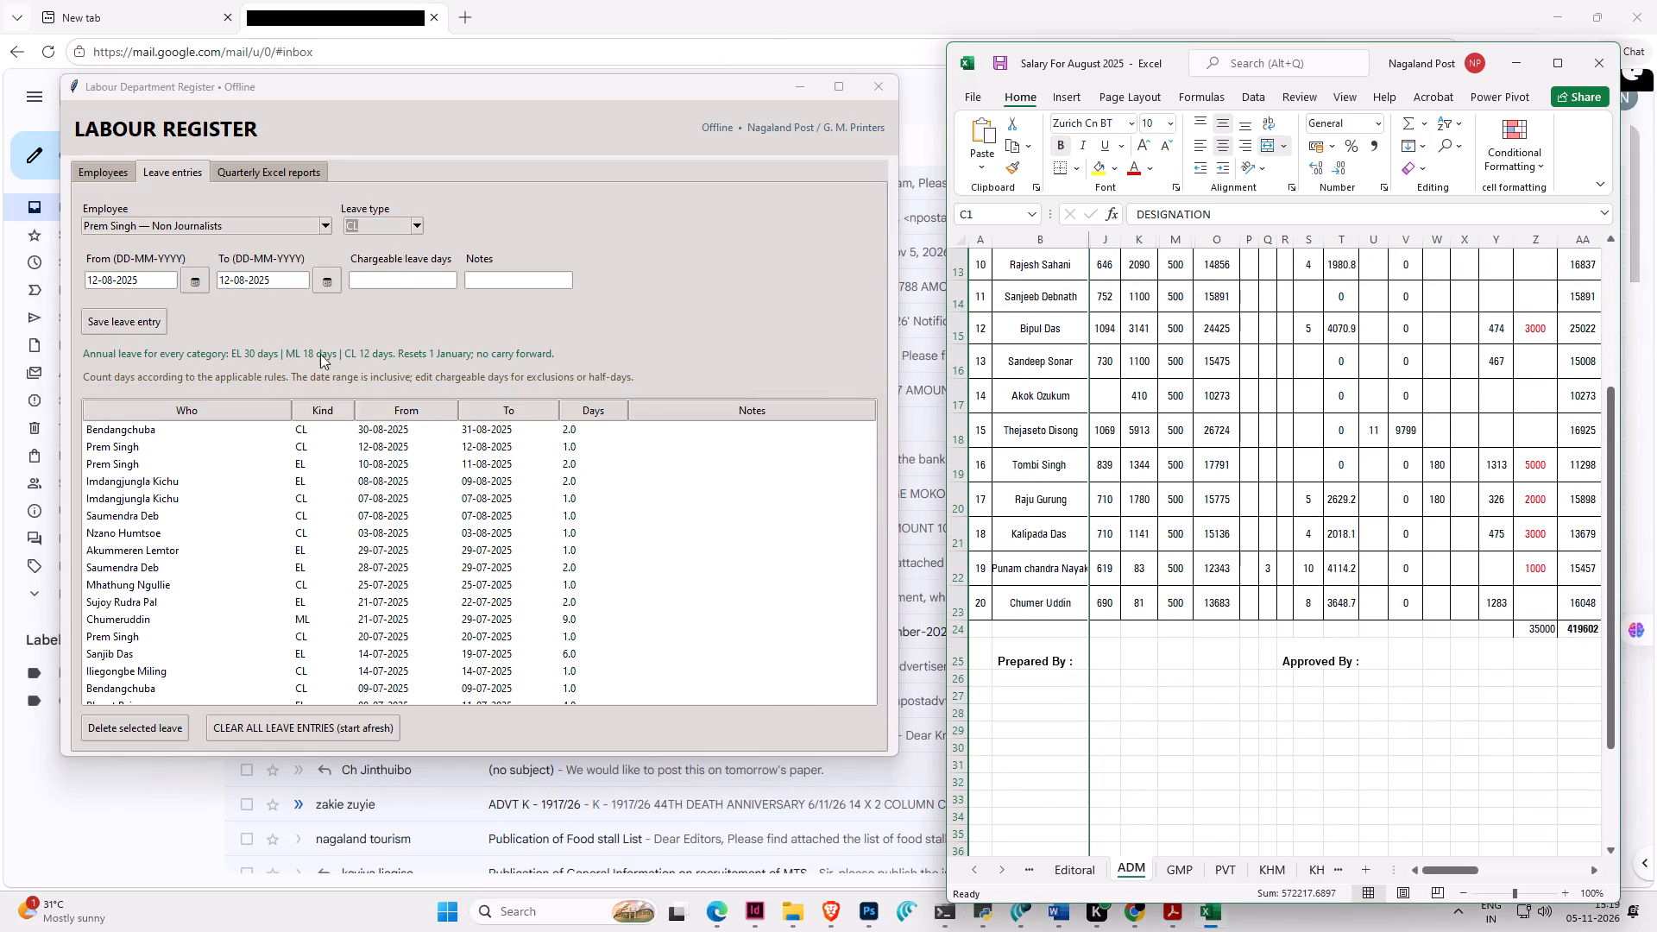
{"action": "left_click", "coordinate": [213, 230]}
{"action": "scroll", "coordinate": [205, 280], "scroll_direction": "up", "scroll_amount": 1}
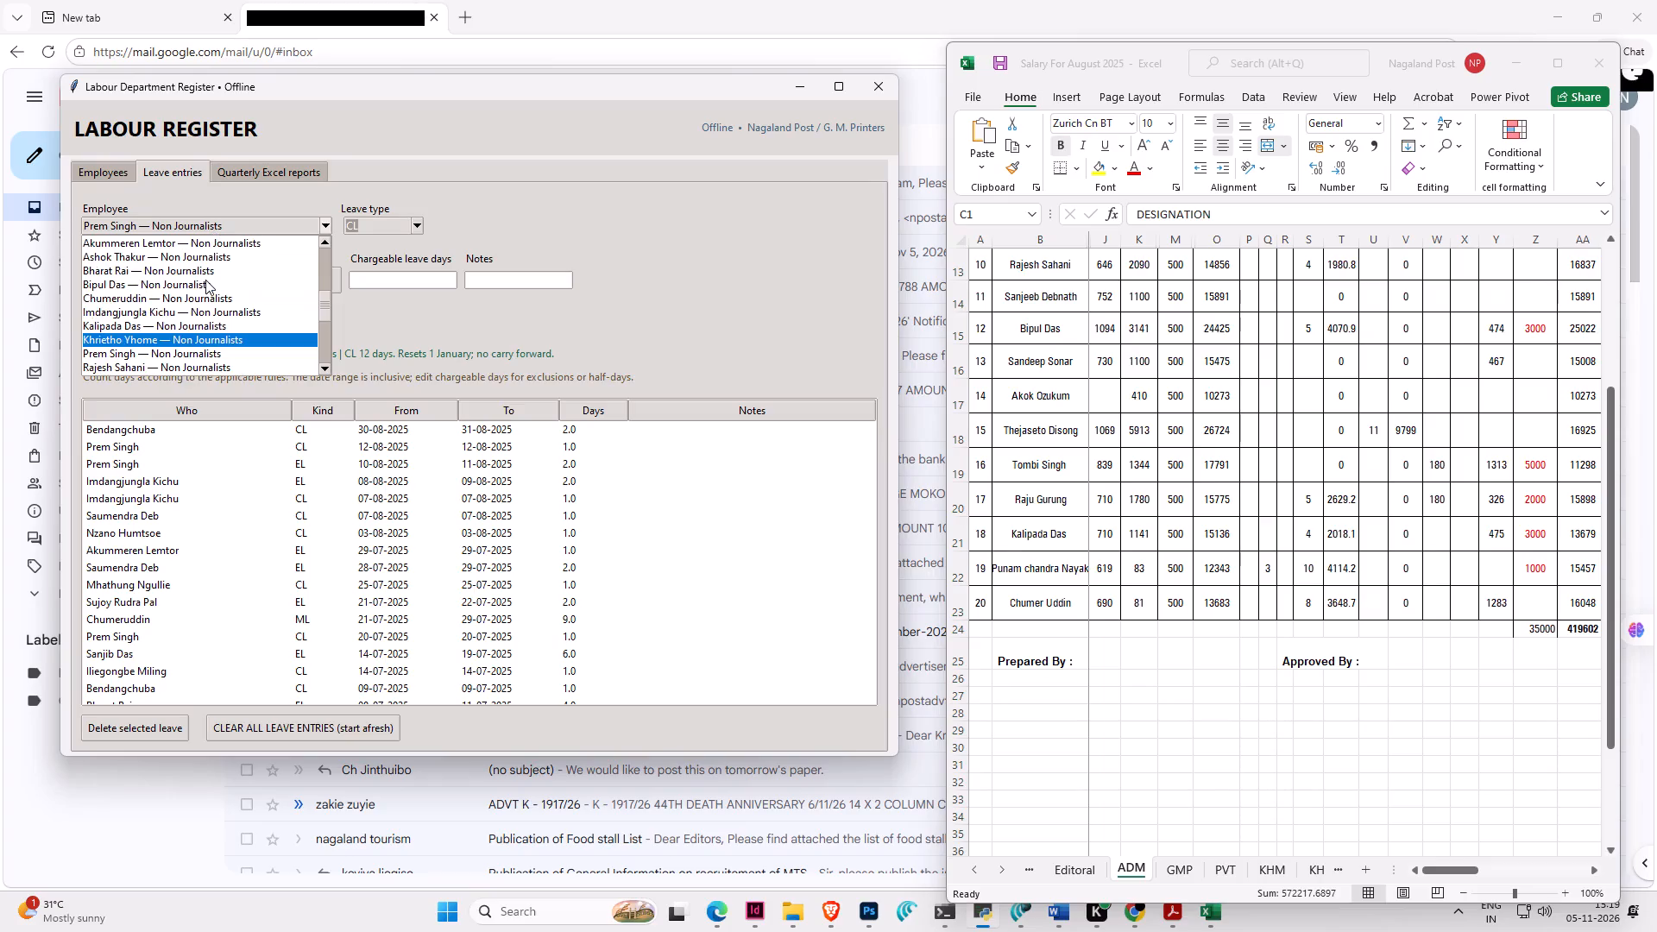
{"action": "scroll", "coordinate": [205, 280], "scroll_direction": "up", "scroll_amount": 2}
{"action": "left_click", "coordinate": [196, 240]}
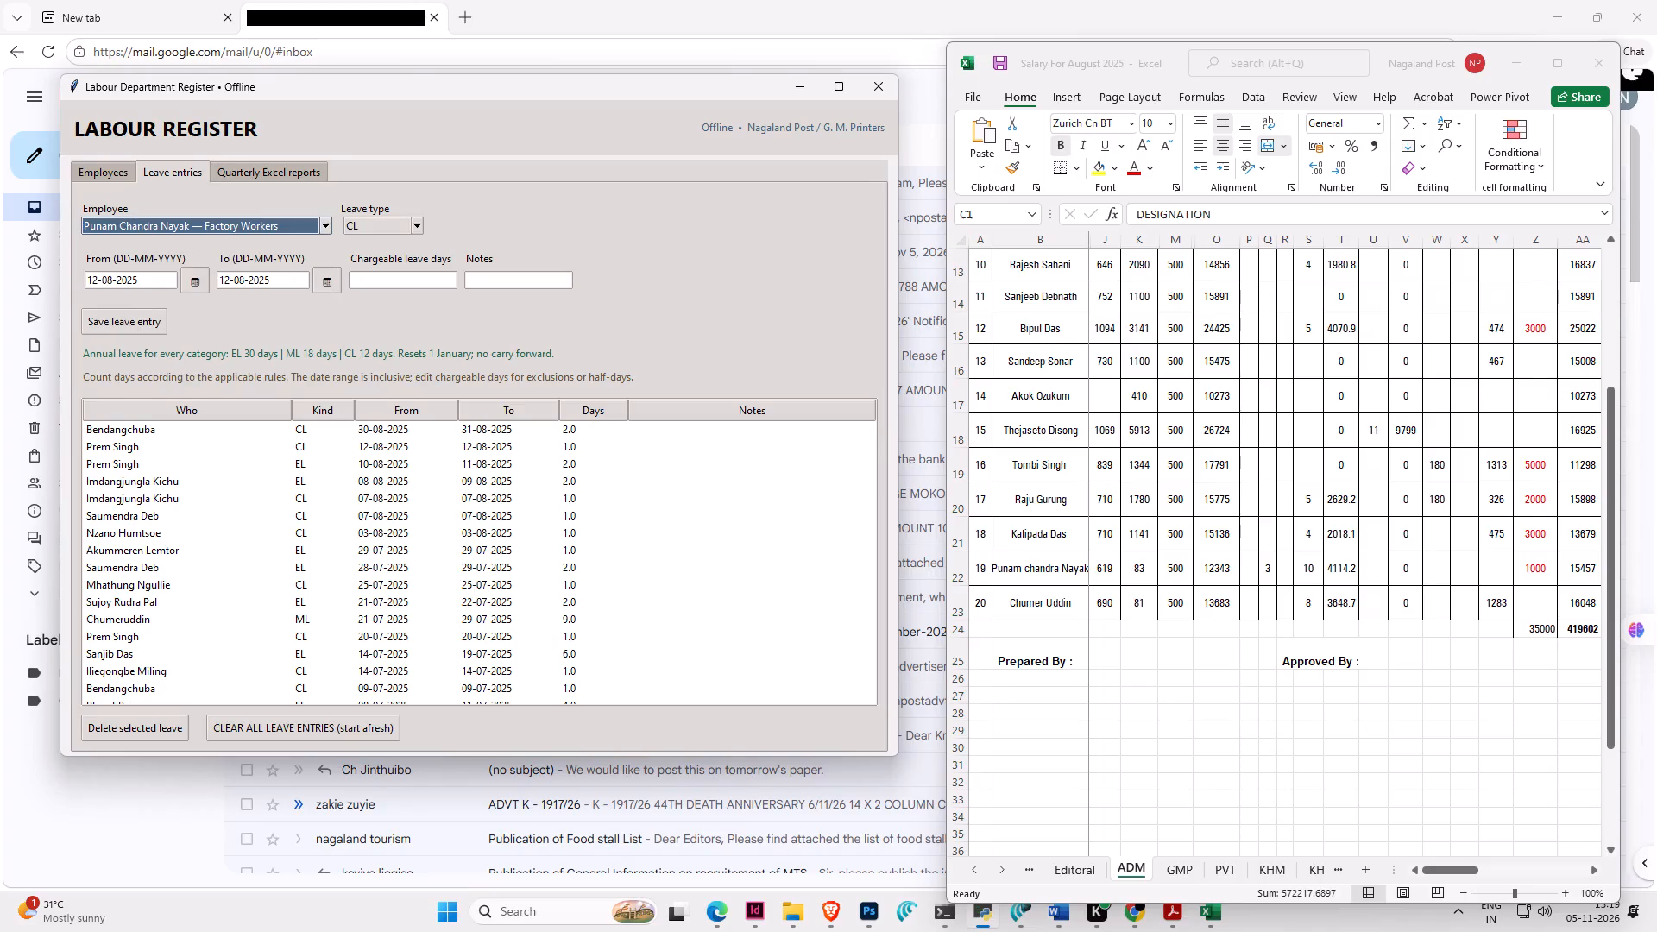
{"action": "left_click_drag", "start_coordinate": [94, 276], "coordinate": [46, 275]}
{"action": "left_click_drag", "start_coordinate": [95, 280], "coordinate": [70, 280]}
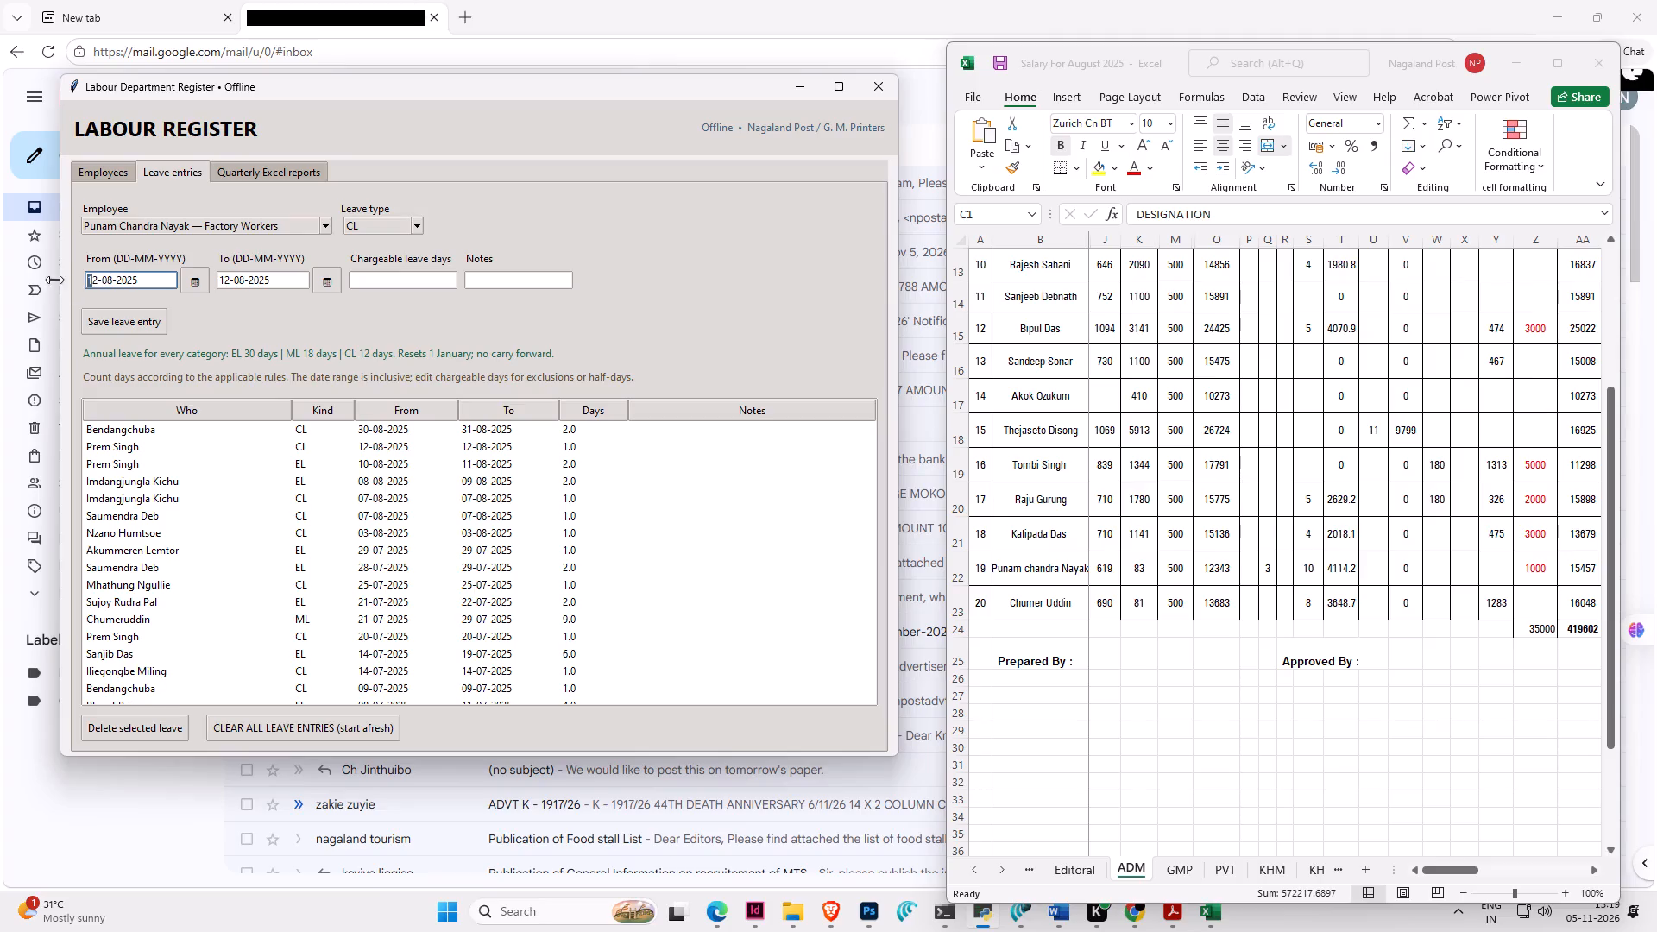
{"action": "key", "text": "Delete"}
{"action": "key", "text": "BackSpace"}
Save the ADM sheet's serial 19 employee's leave entry as EL from 5-08-2025 to 7-08-2025.
{"action": "key", "text": "5"}
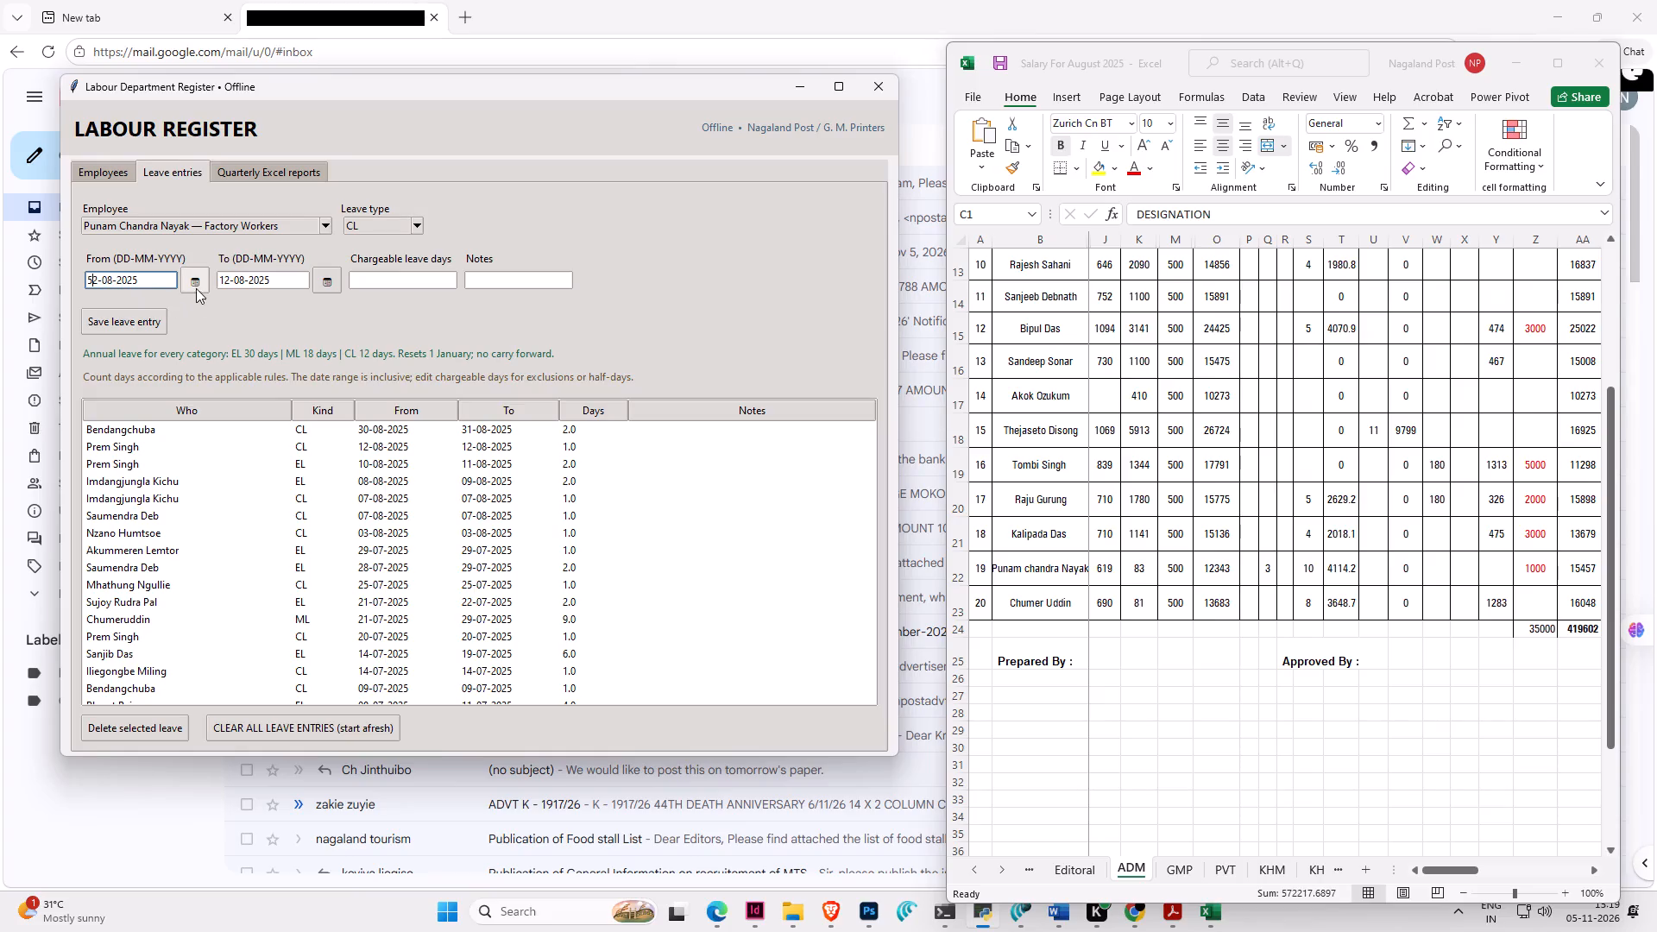
{"action": "key", "text": "Delete"}
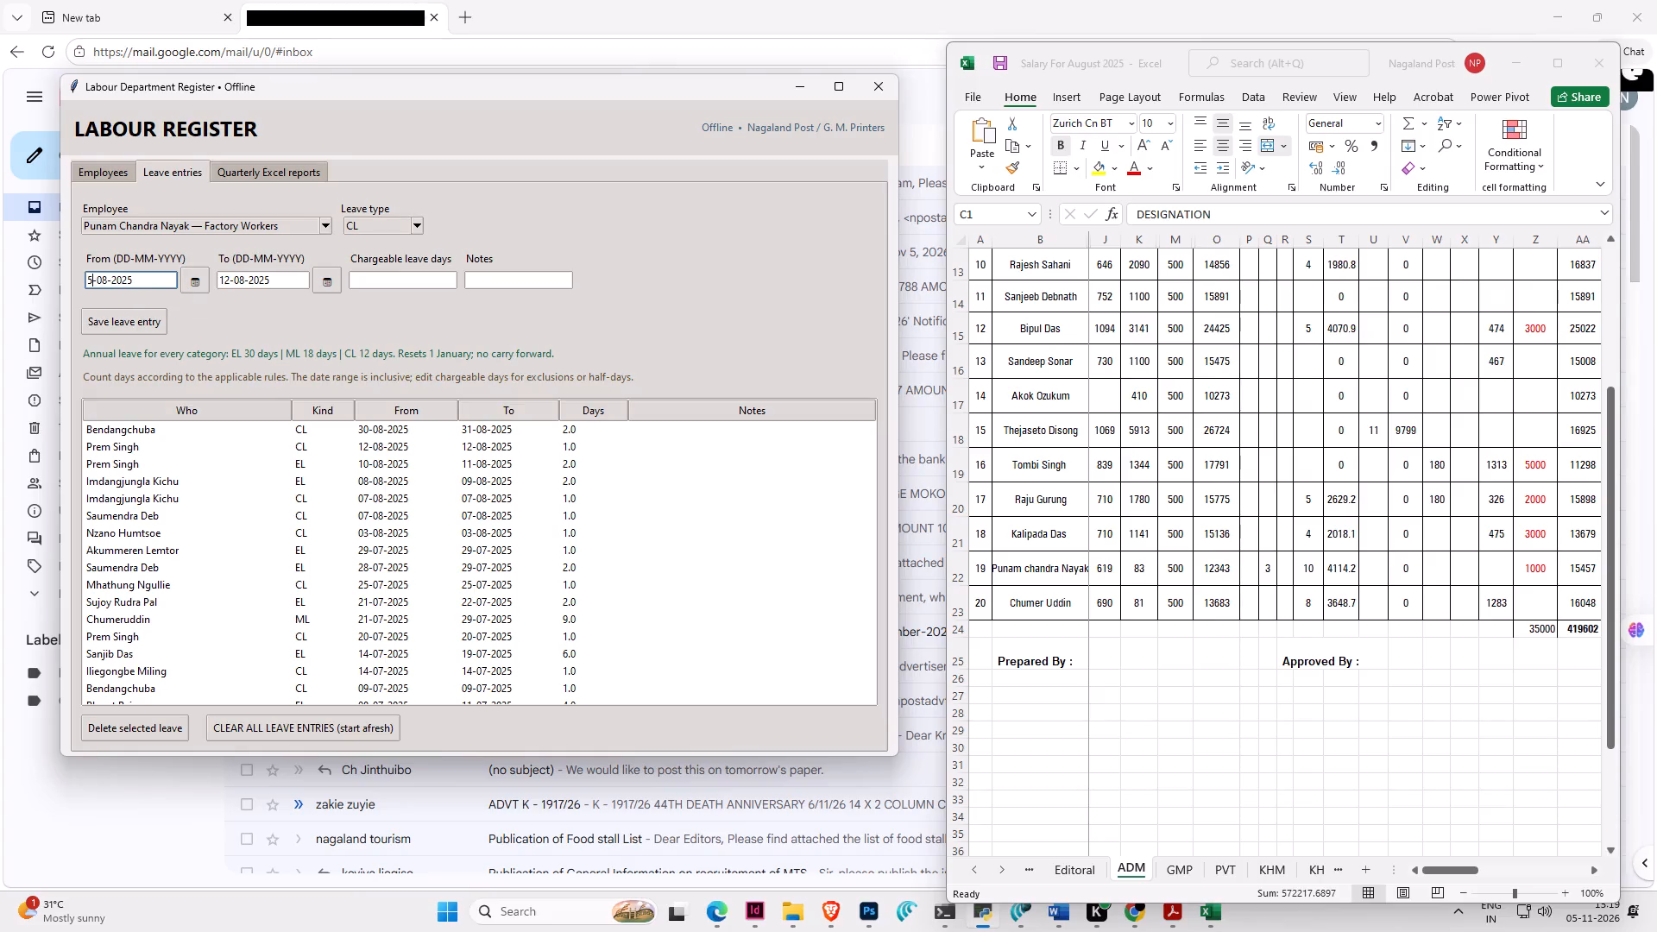
{"action": "left_click", "coordinate": [226, 274]}
{"action": "key", "text": "Delete"}
{"action": "key", "text": "BackSpace"}
{"action": "key", "text": "7"}
{"action": "left_click", "coordinate": [375, 224]}
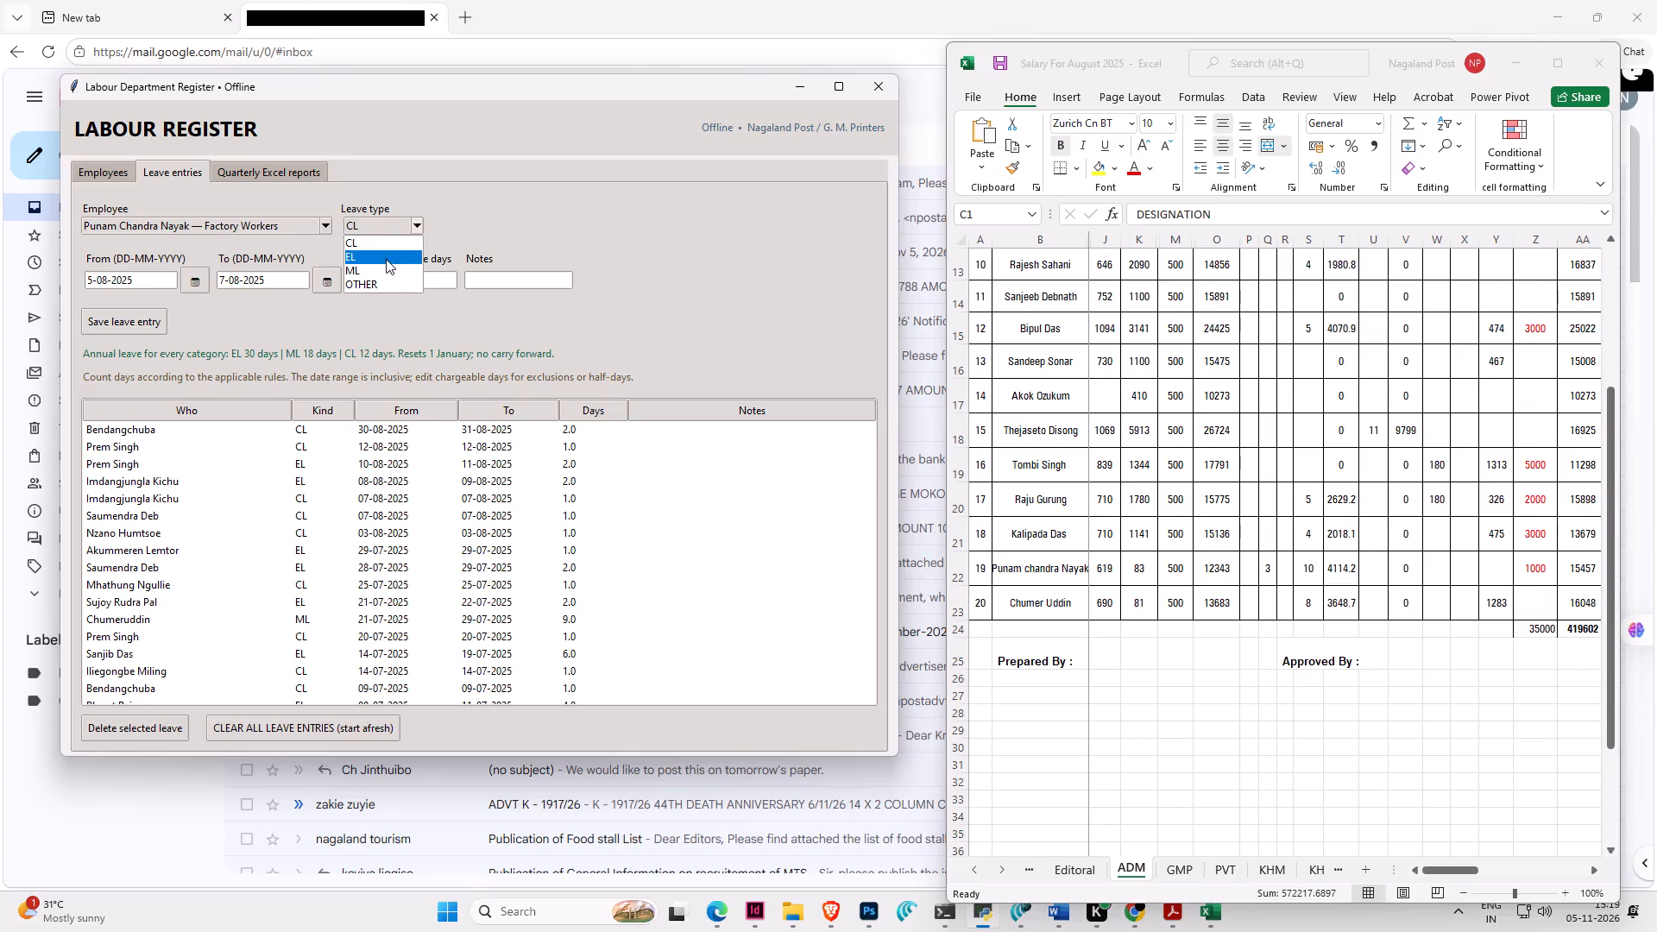
{"action": "left_click", "coordinate": [384, 260]}
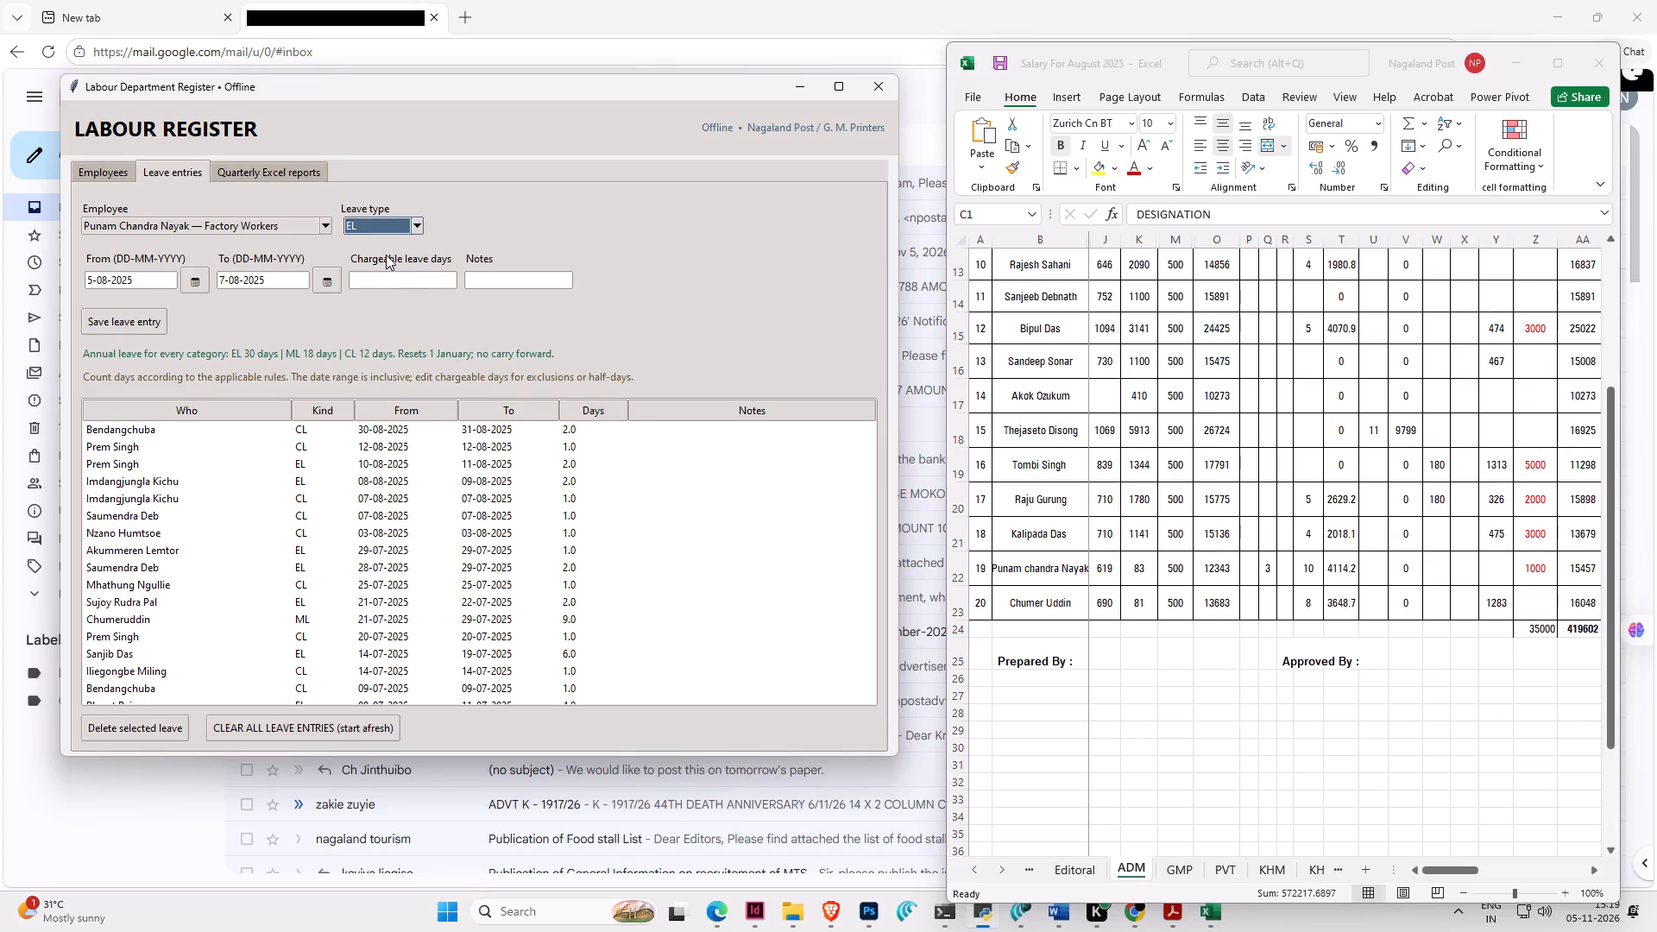
{"action": "left_click", "coordinate": [122, 318]}
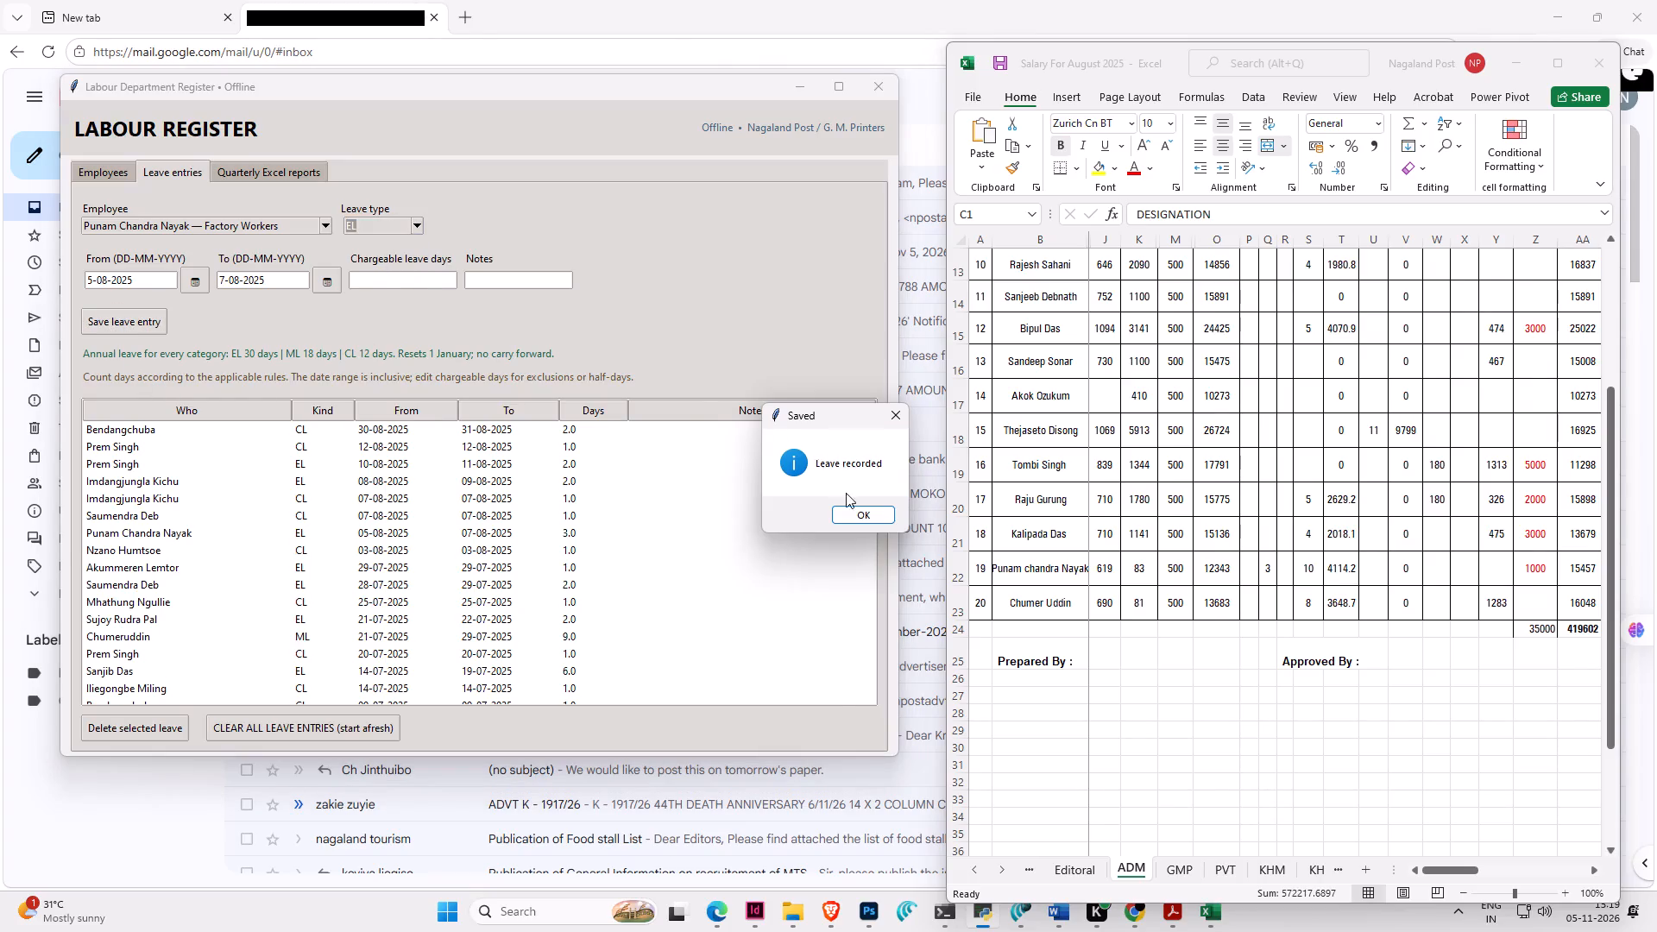
{"action": "left_click", "coordinate": [858, 511]}
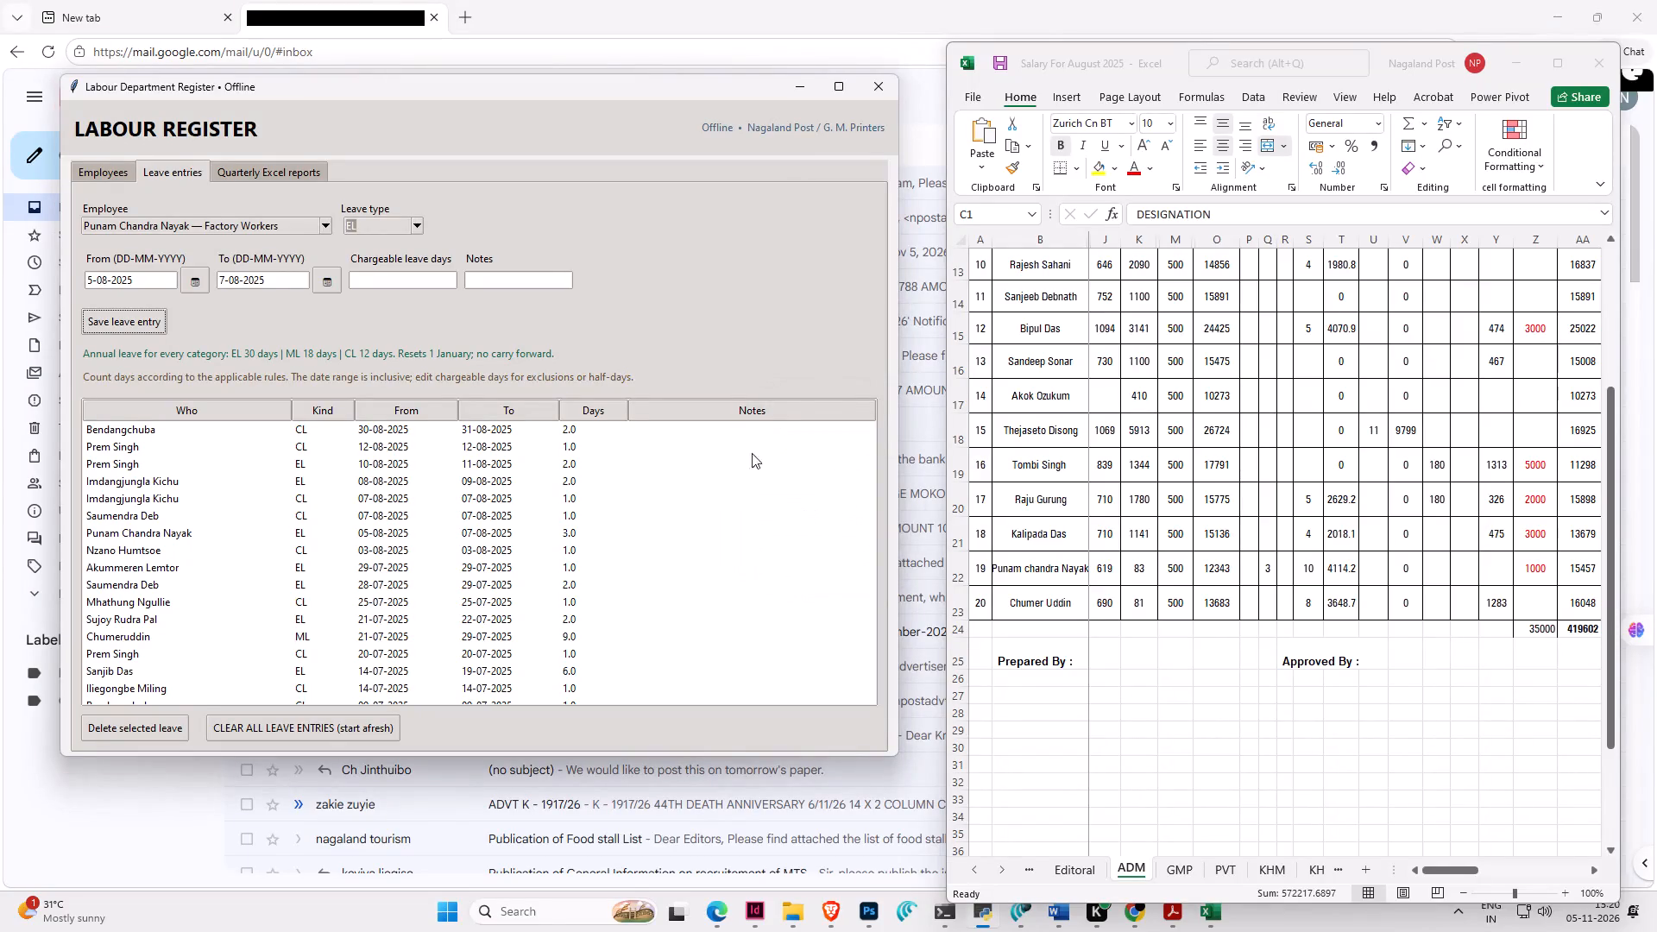
Recheck the salary workbook's ADM sheet, and in its GMP sheet hide the columns from DESIGNATION through DA.
{"action": "left_click", "coordinate": [1131, 498]}
{"action": "scroll", "coordinate": [1135, 501], "scroll_direction": "up", "scroll_amount": 3}
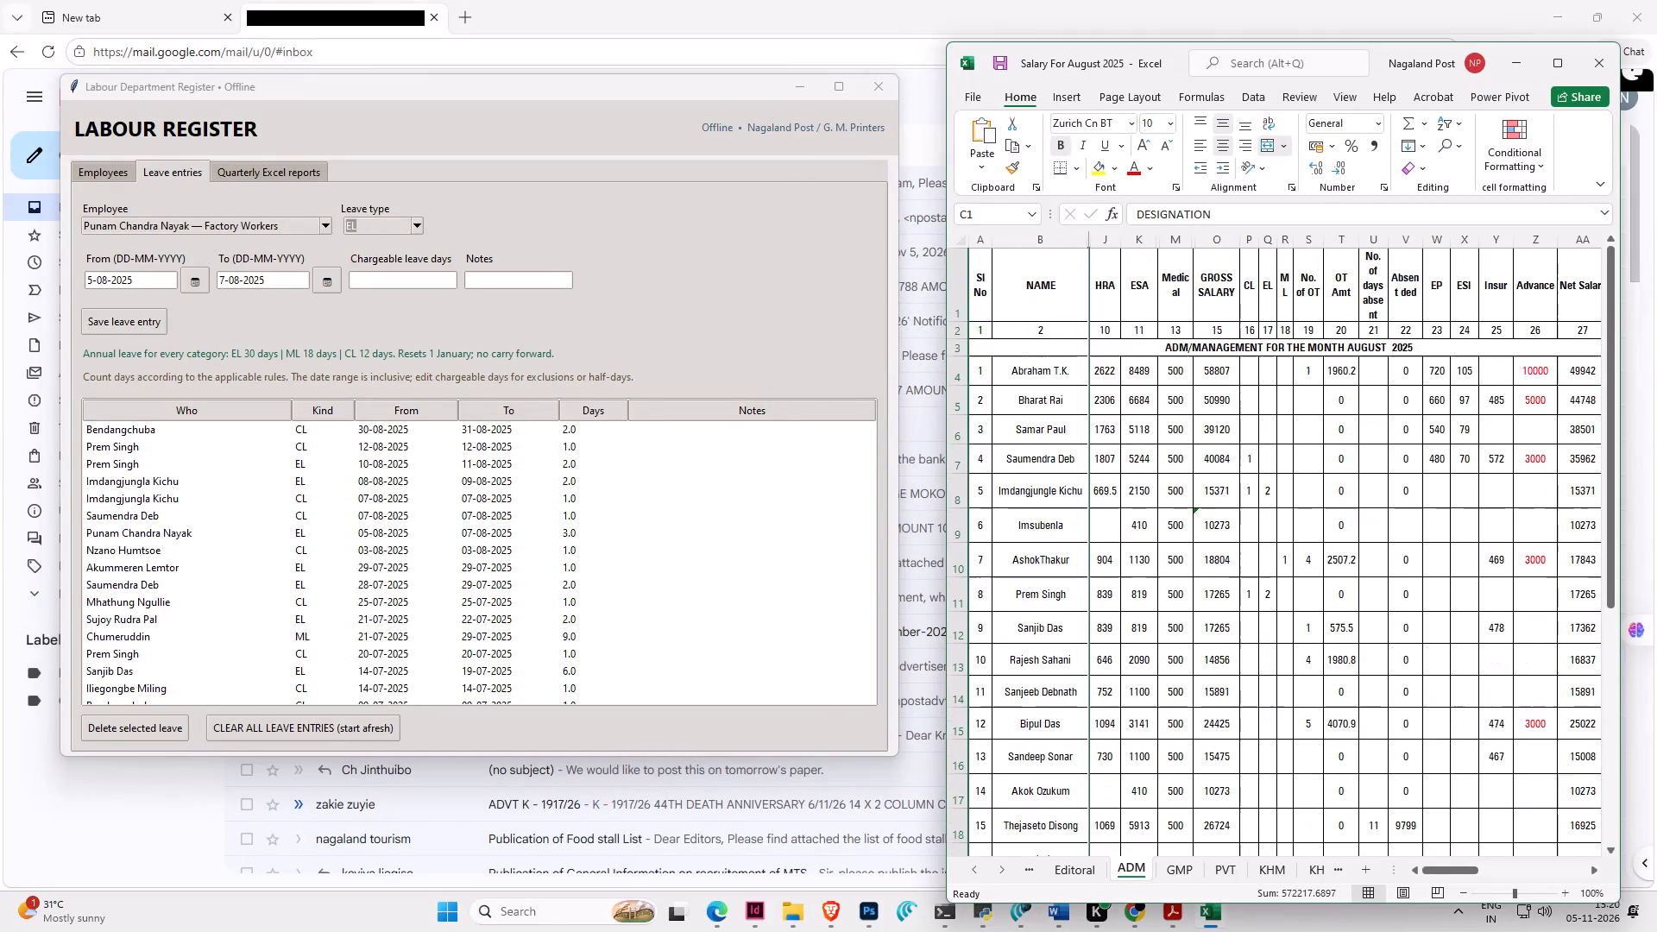
{"action": "scroll", "coordinate": [1135, 501], "scroll_direction": "up", "scroll_amount": 2}
{"action": "scroll", "coordinate": [1135, 501], "scroll_direction": "down", "scroll_amount": 5}
{"action": "scroll", "coordinate": [1135, 501], "scroll_direction": "up", "scroll_amount": 1}
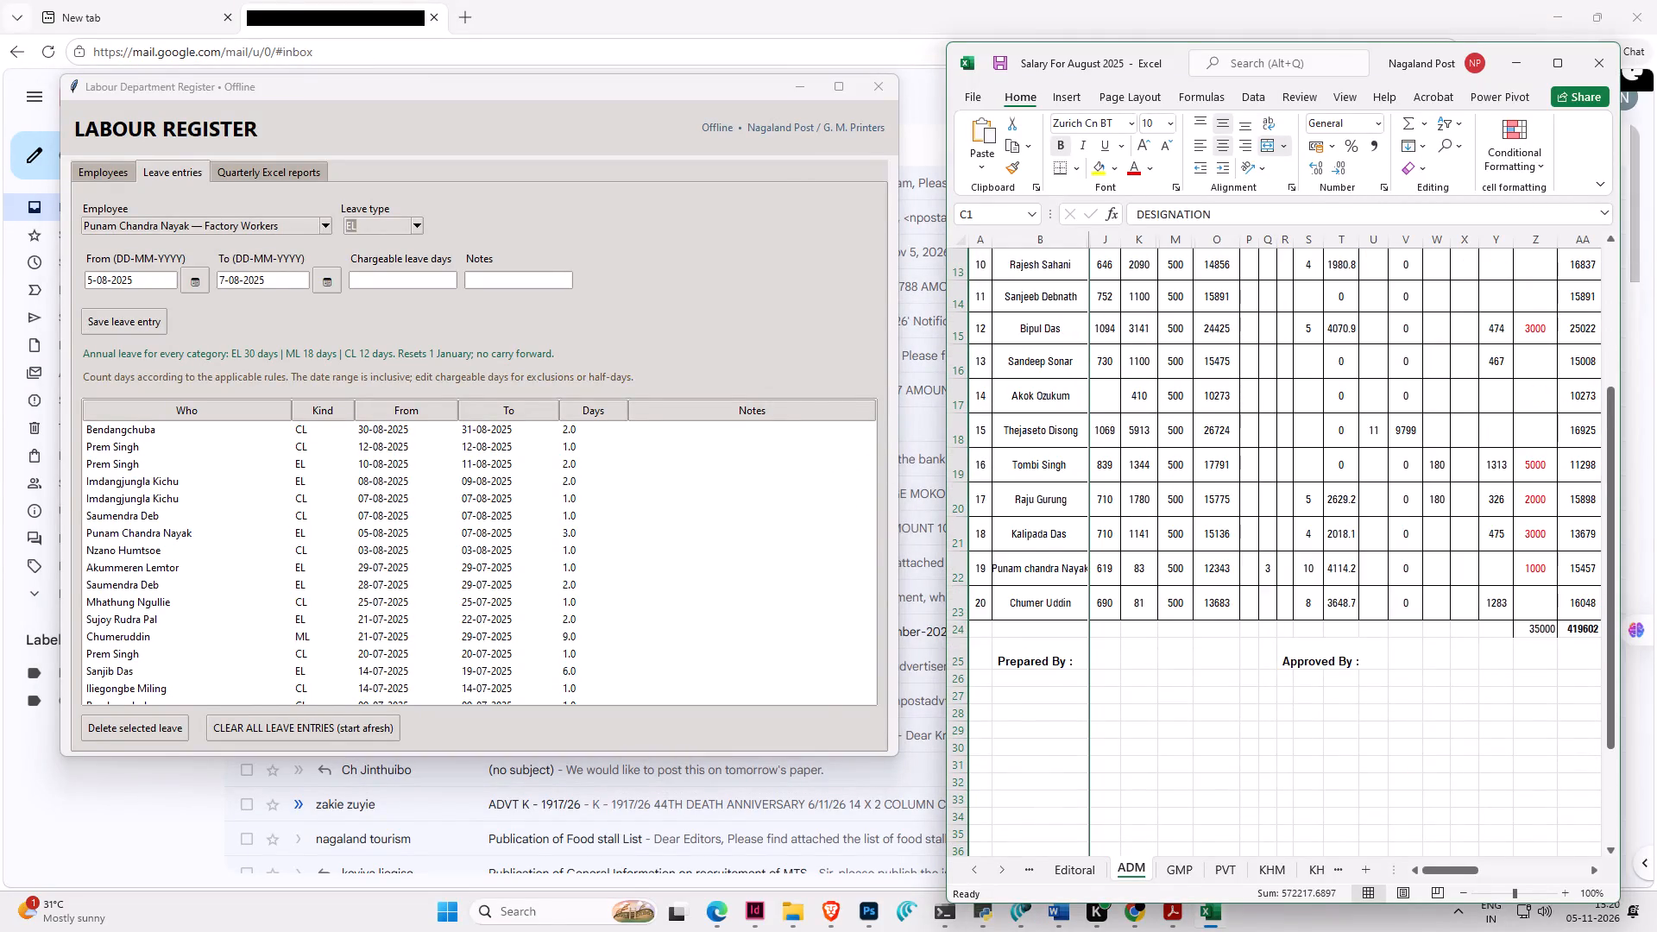
{"action": "left_click", "coordinate": [1179, 869]}
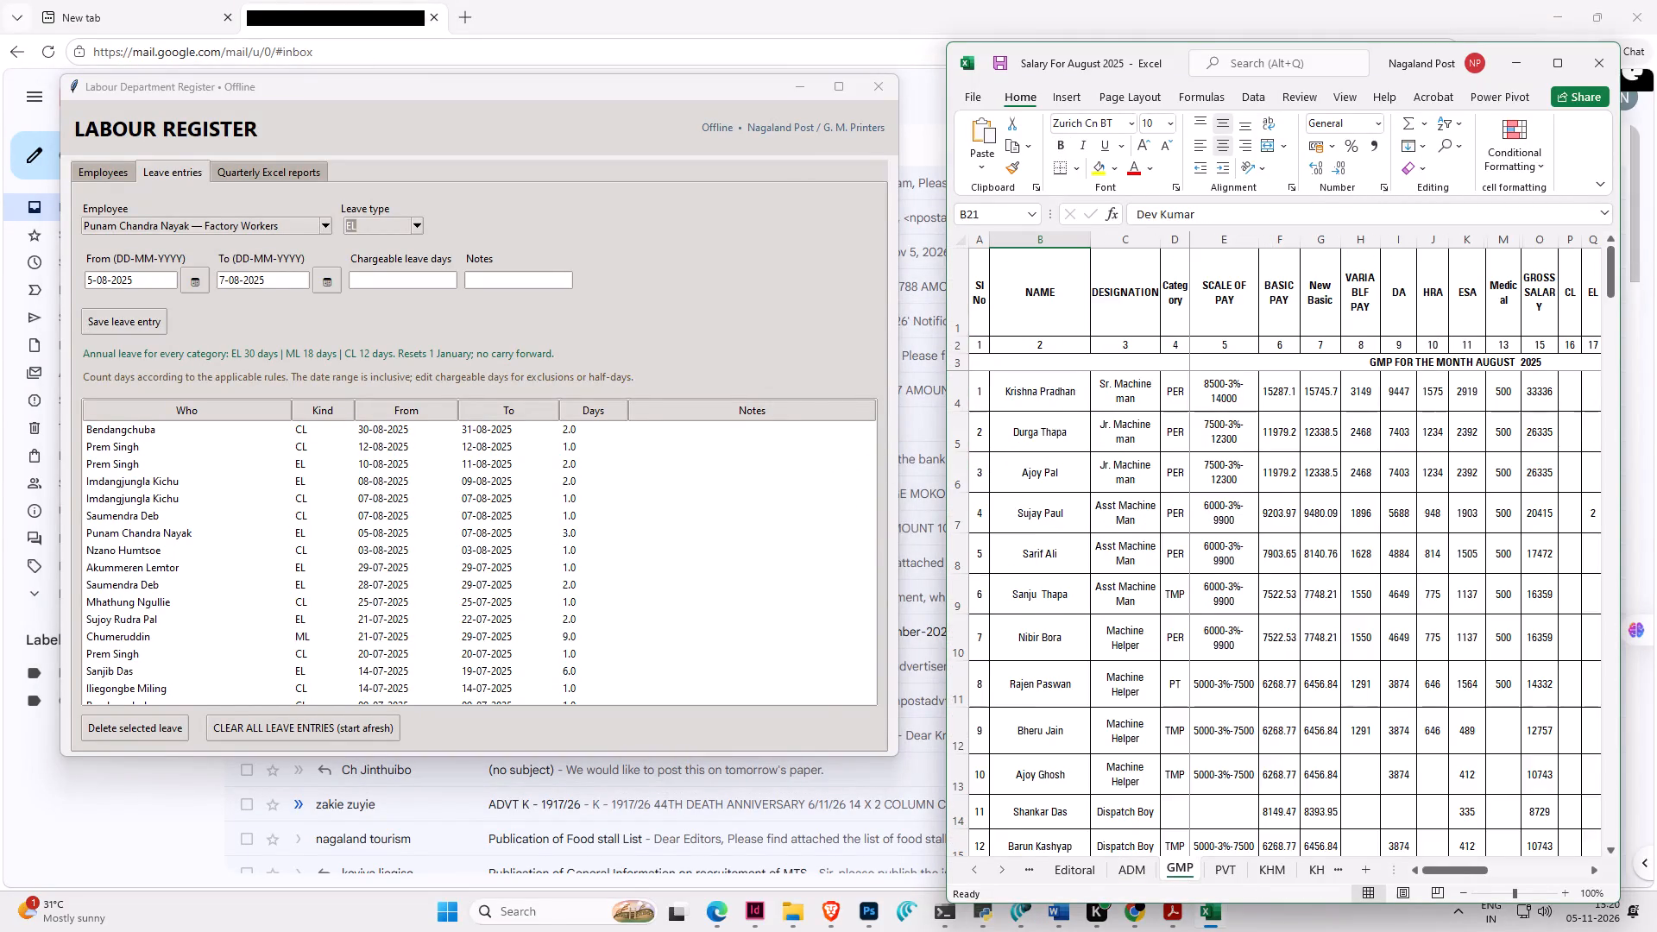
{"action": "left_click_drag", "start_coordinate": [1131, 240], "coordinate": [1380, 272]}
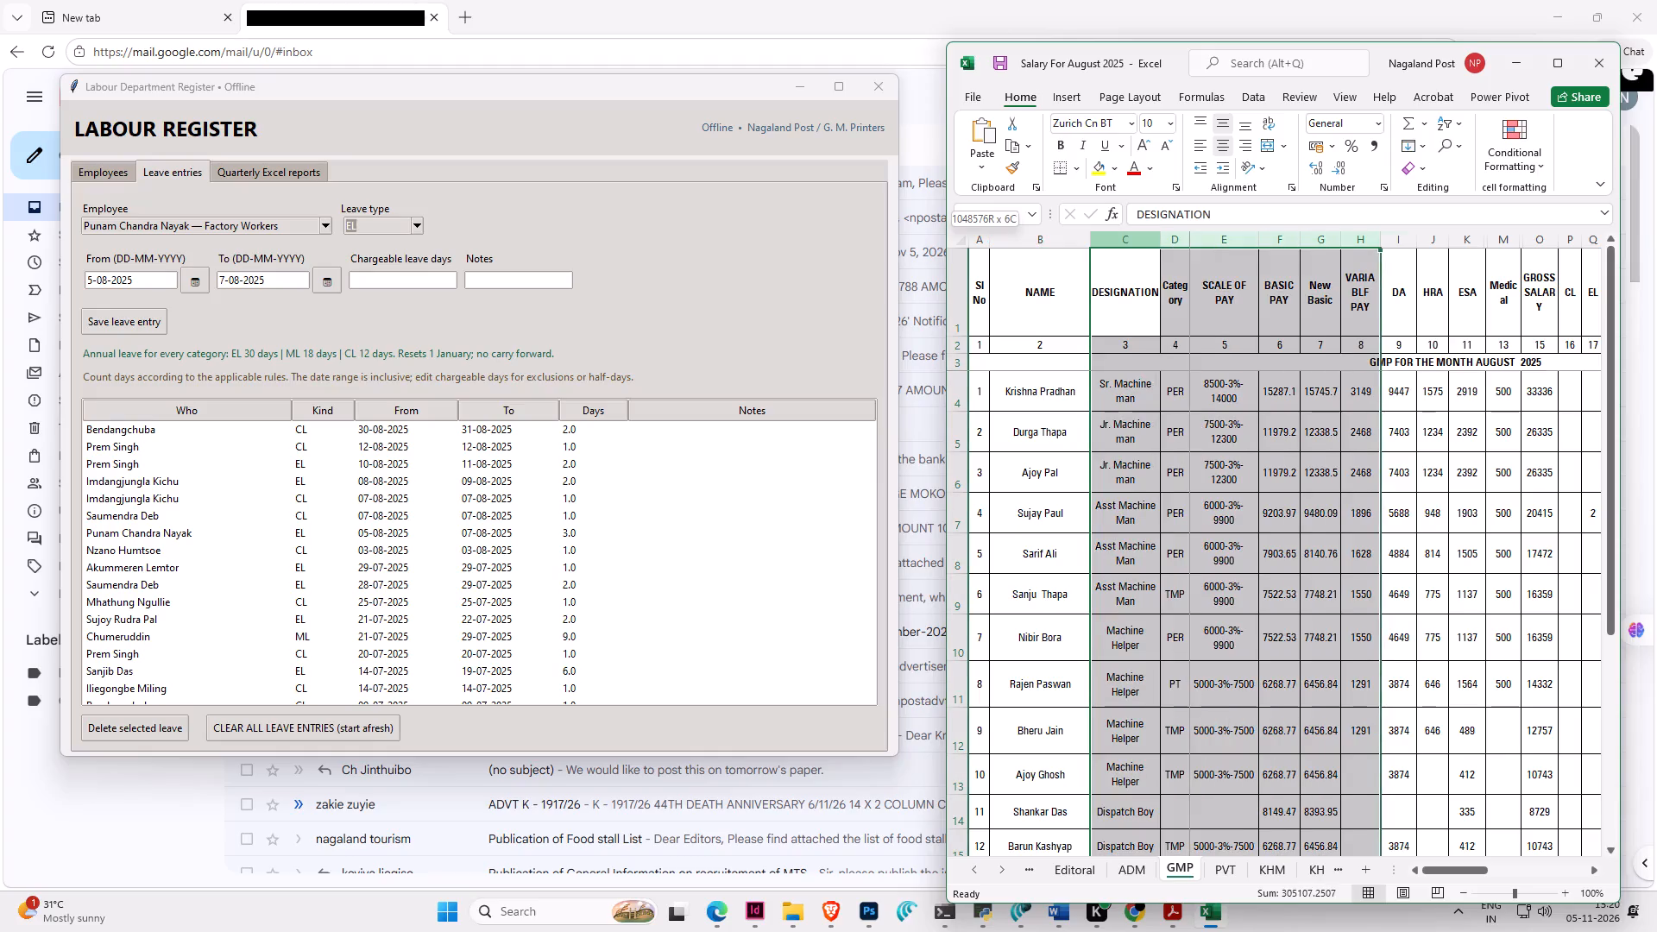
{"action": "left_click_drag", "start_coordinate": [1380, 272], "coordinate": [1402, 272]}
{"action": "right_click", "coordinate": [1293, 255]}
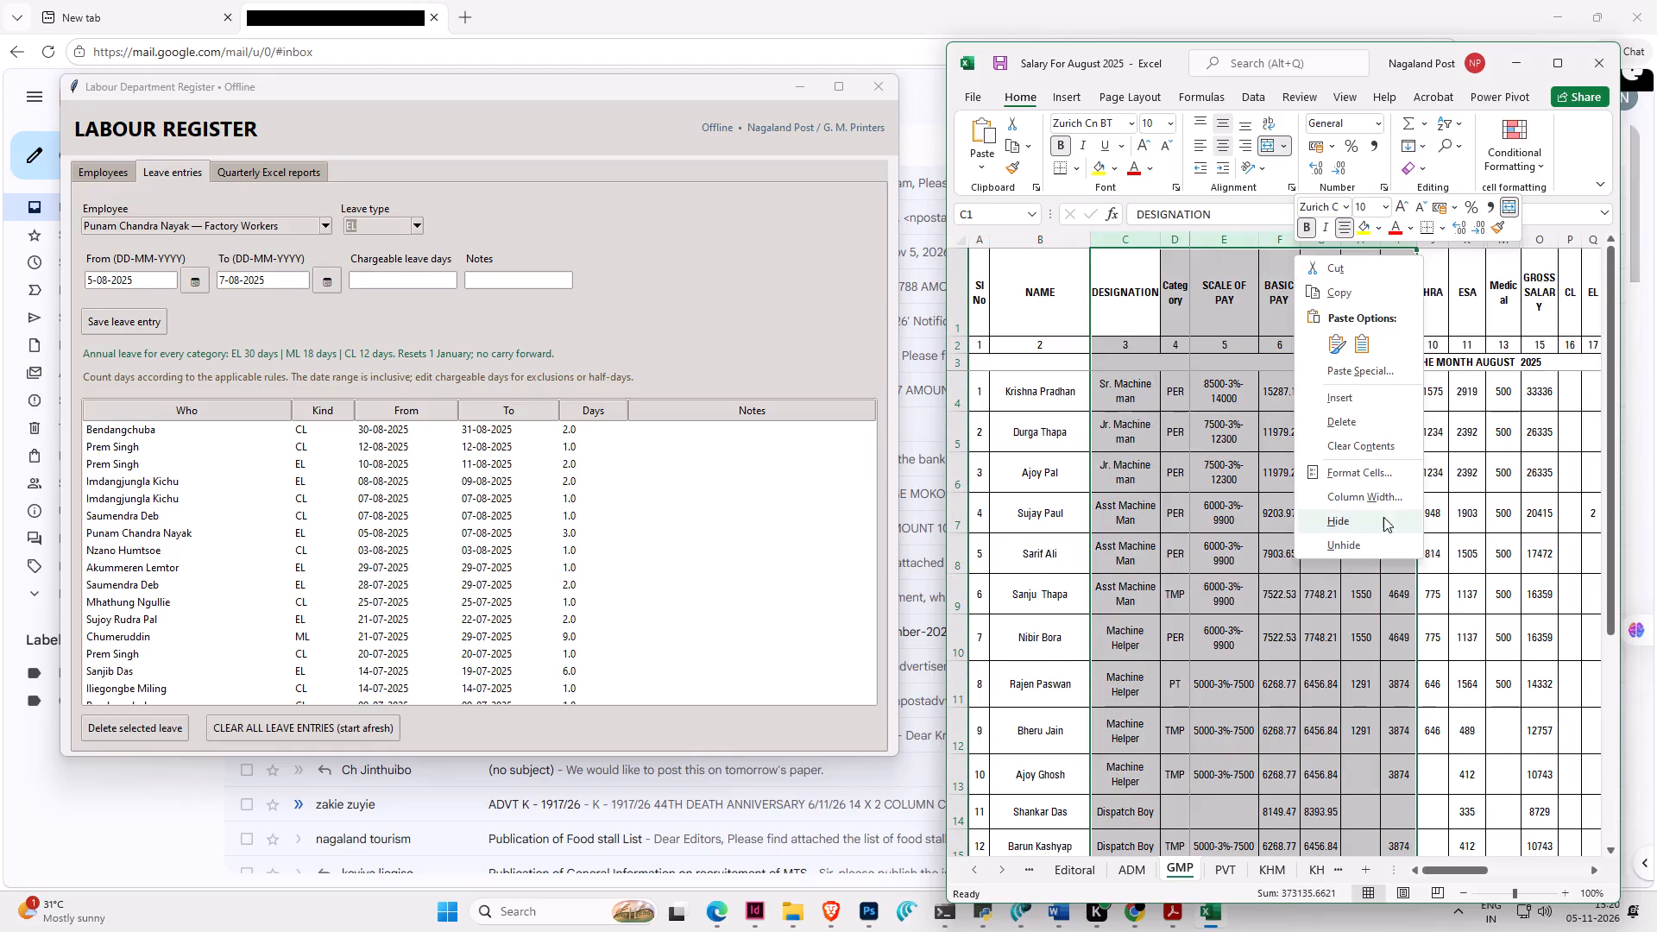
{"action": "left_click", "coordinate": [1383, 529]}
Consult the GMP sheet and fill in an EL leave entry from 12-08-2025 to 13-08-2025 for its serial 4 employee.
{"action": "scroll", "coordinate": [1160, 518], "scroll_direction": "up", "scroll_amount": 3}
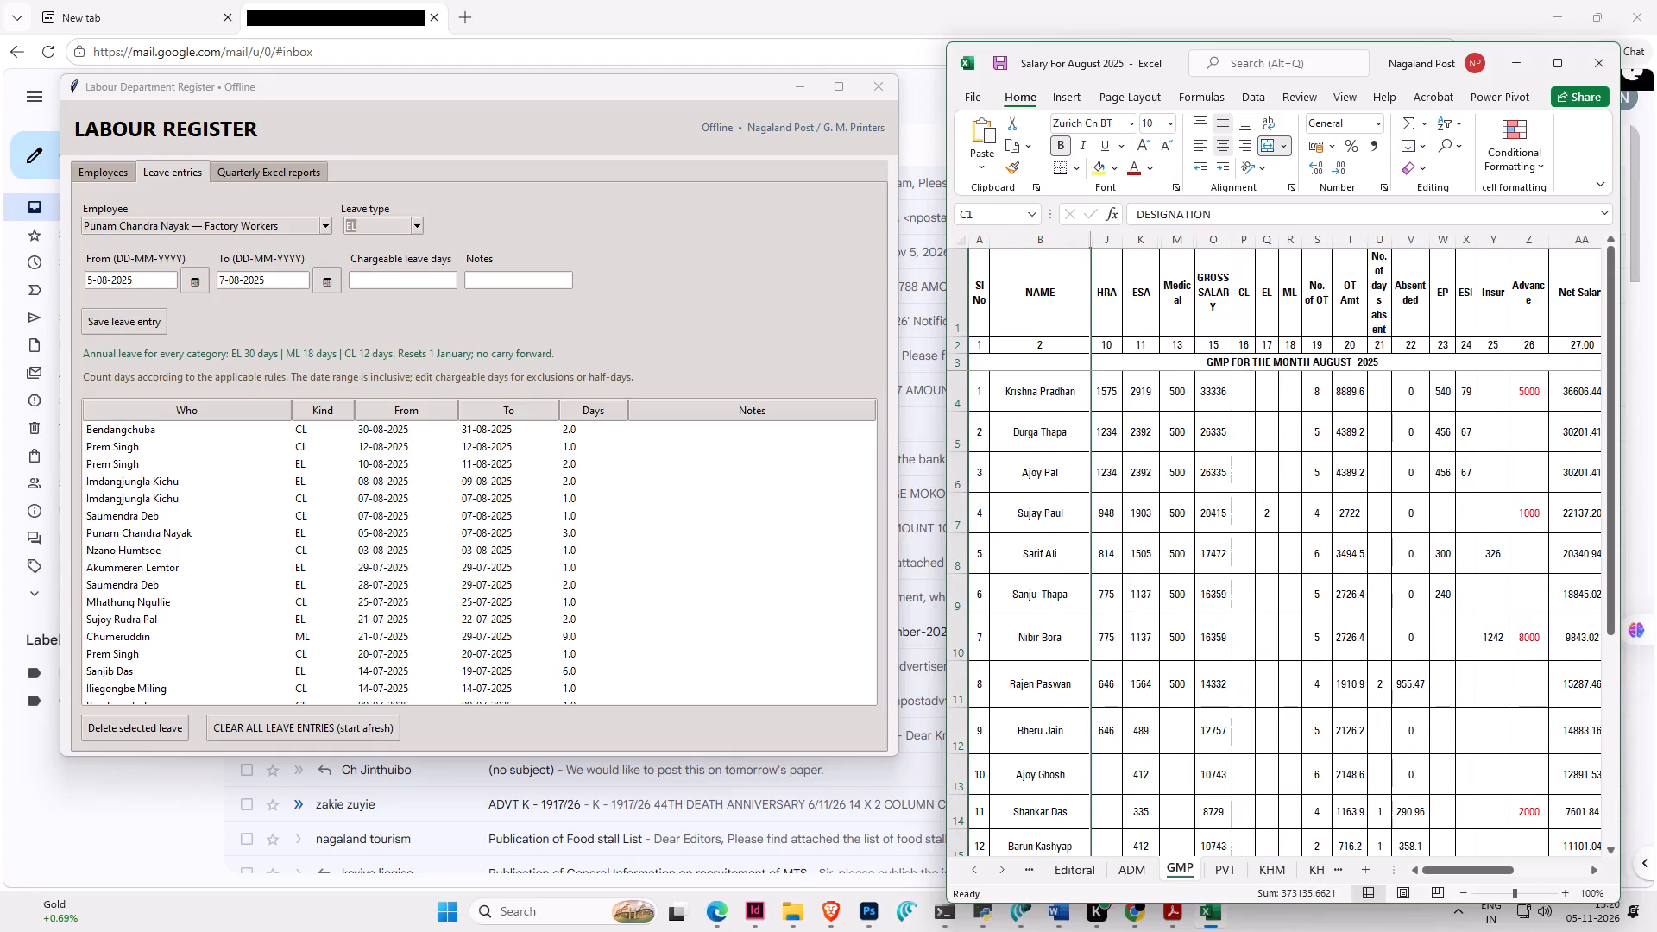
{"action": "scroll", "coordinate": [1160, 518], "scroll_direction": "down", "scroll_amount": 5}
{"action": "scroll", "coordinate": [1160, 518], "scroll_direction": "up", "scroll_amount": 6}
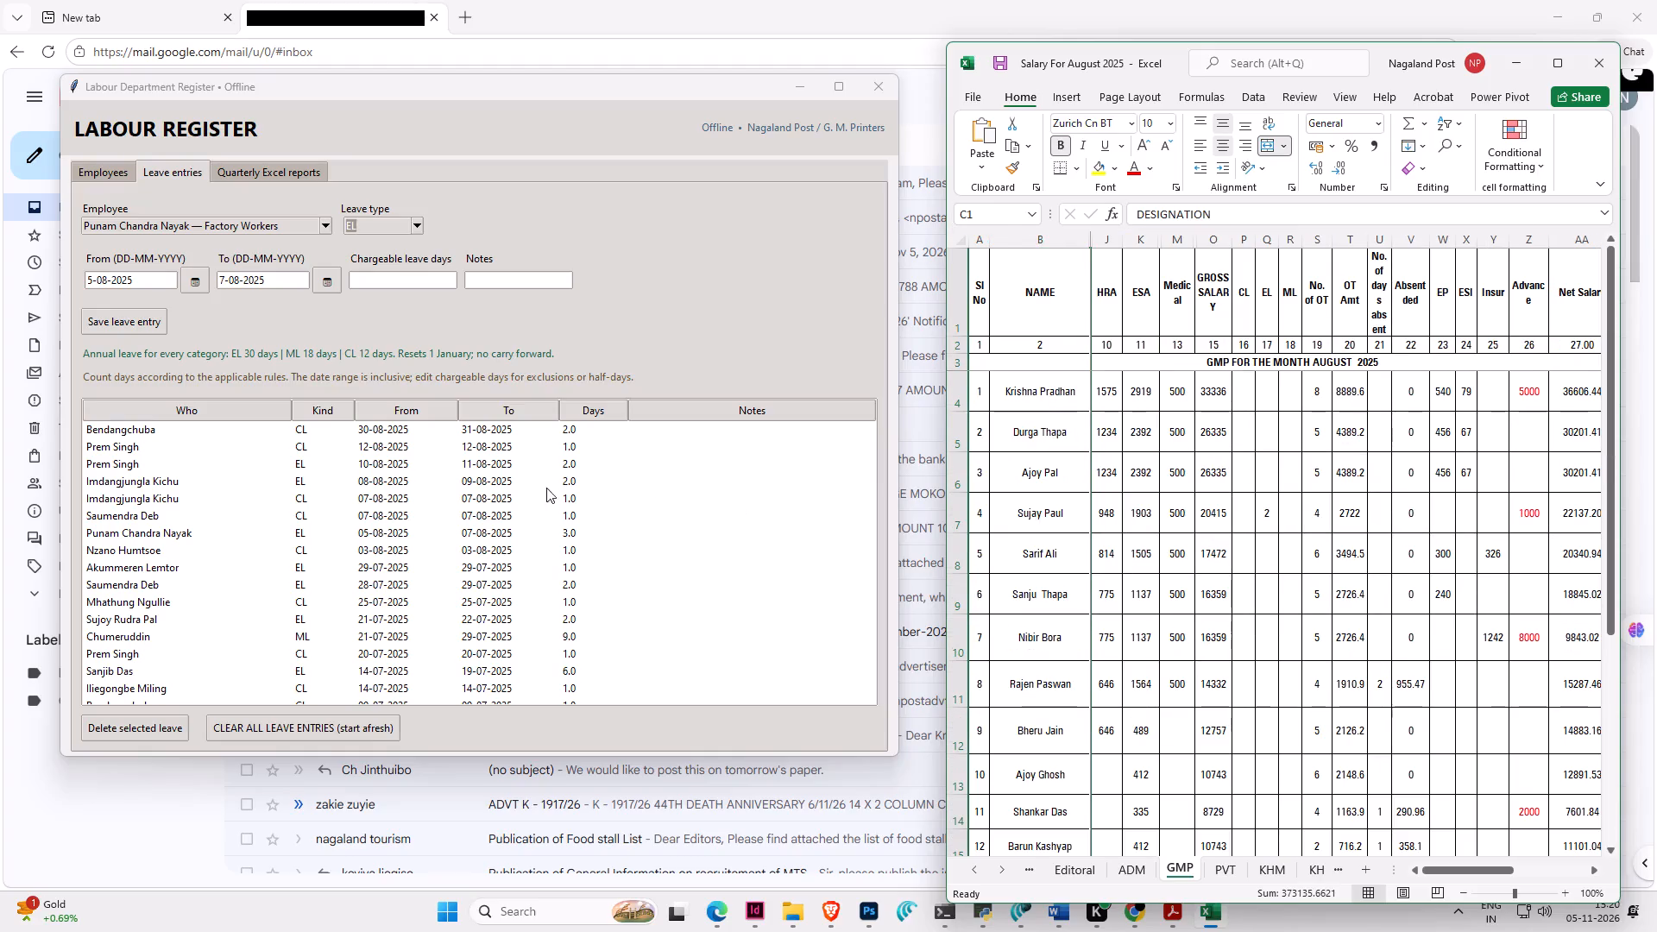
{"action": "left_click", "coordinate": [192, 225]}
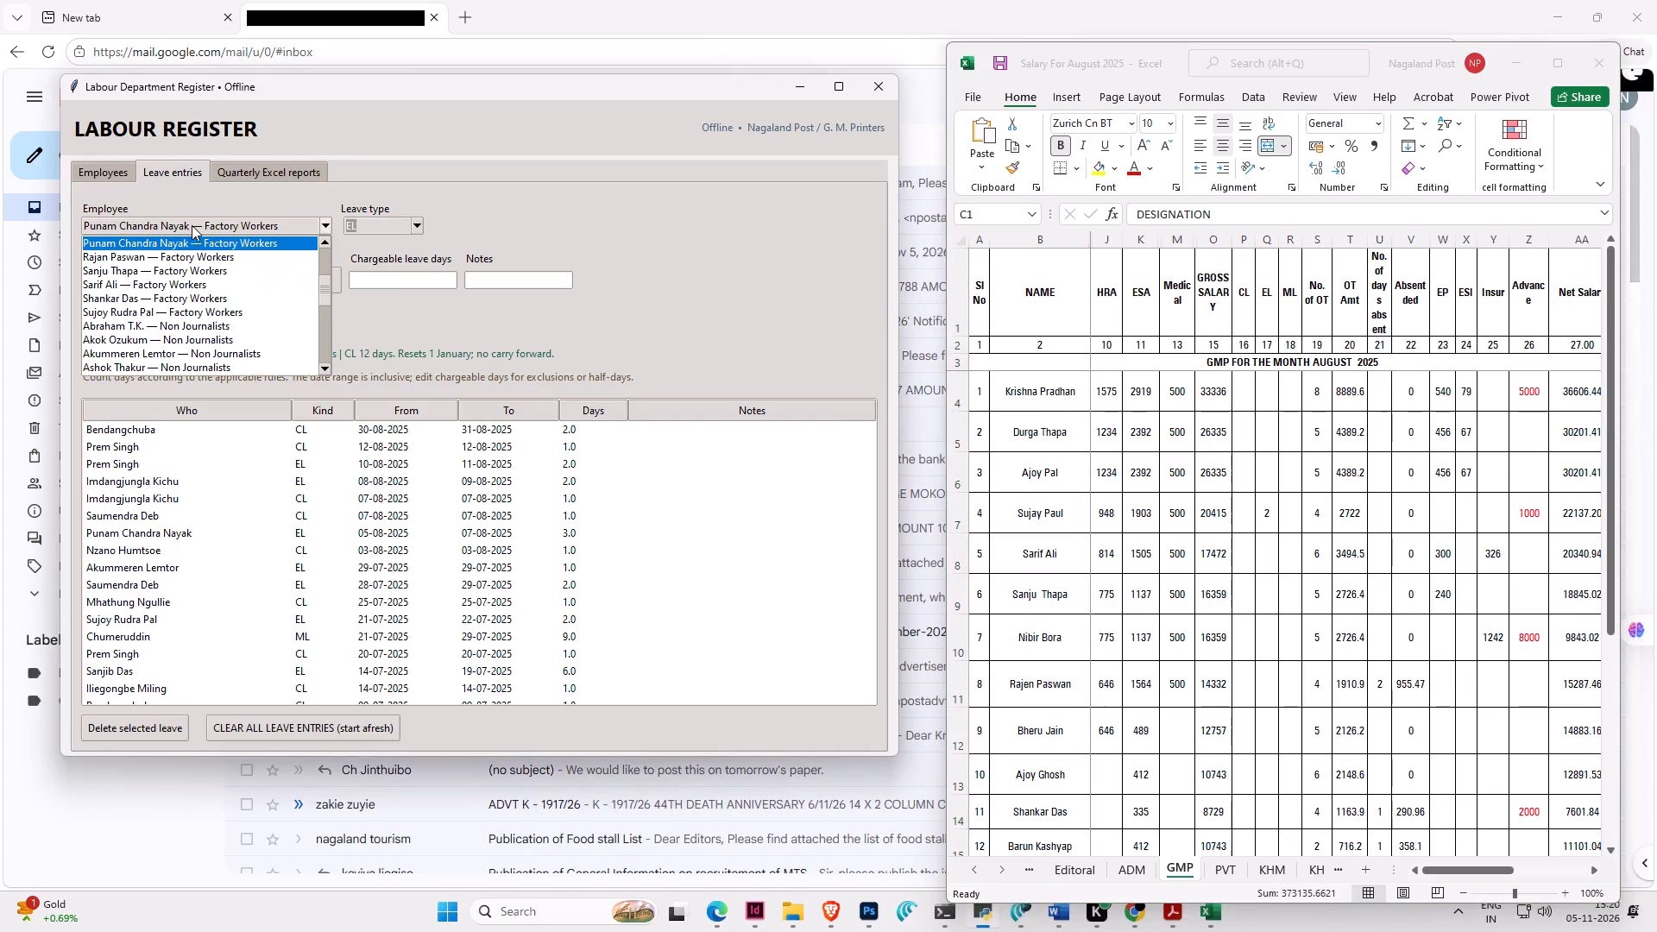
{"action": "left_click", "coordinate": [174, 311]}
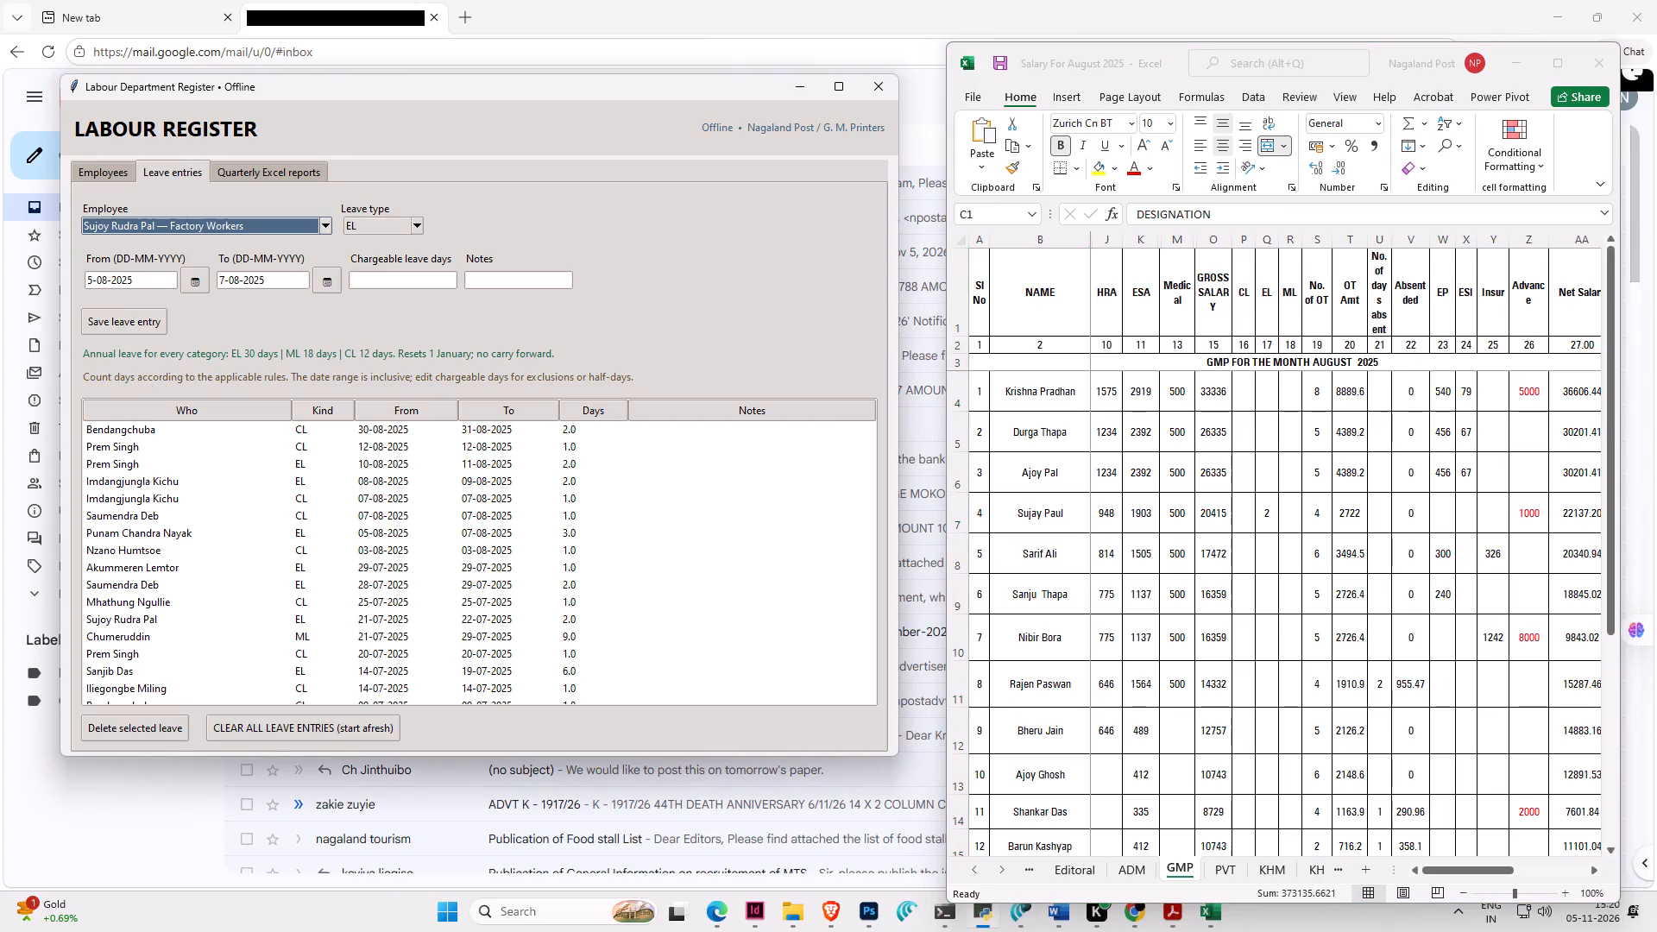
{"action": "left_click_drag", "start_coordinate": [91, 274], "coordinate": [78, 273]}
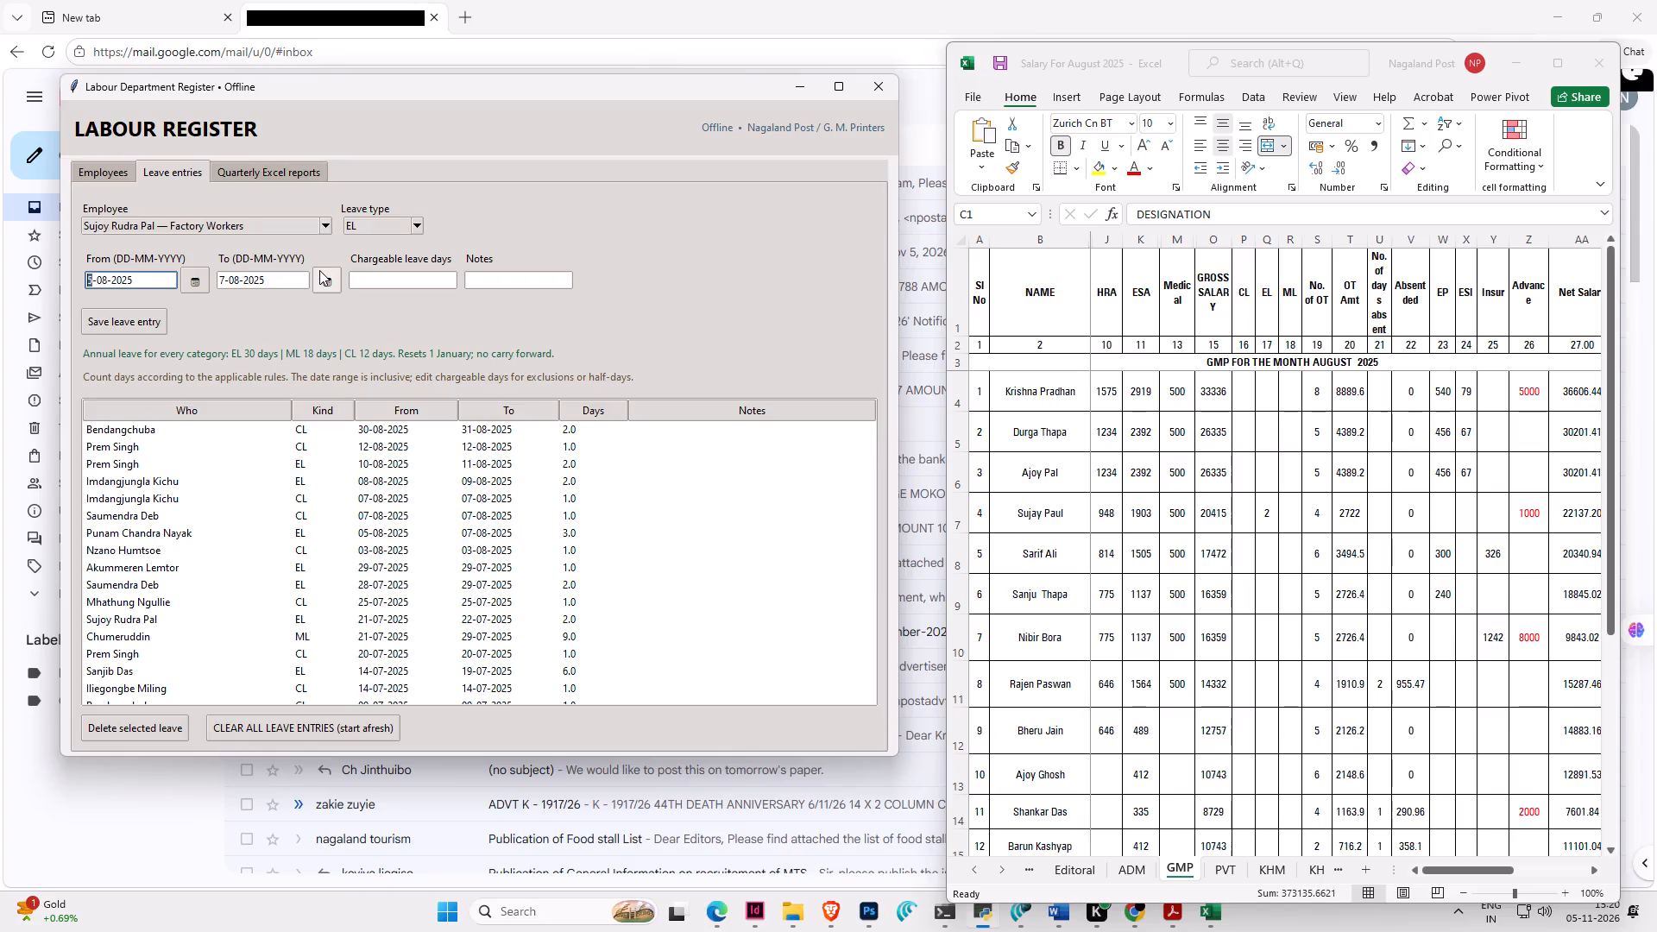
{"action": "type", "text": "12"}
{"action": "left_click_drag", "start_coordinate": [225, 274], "coordinate": [175, 257]}
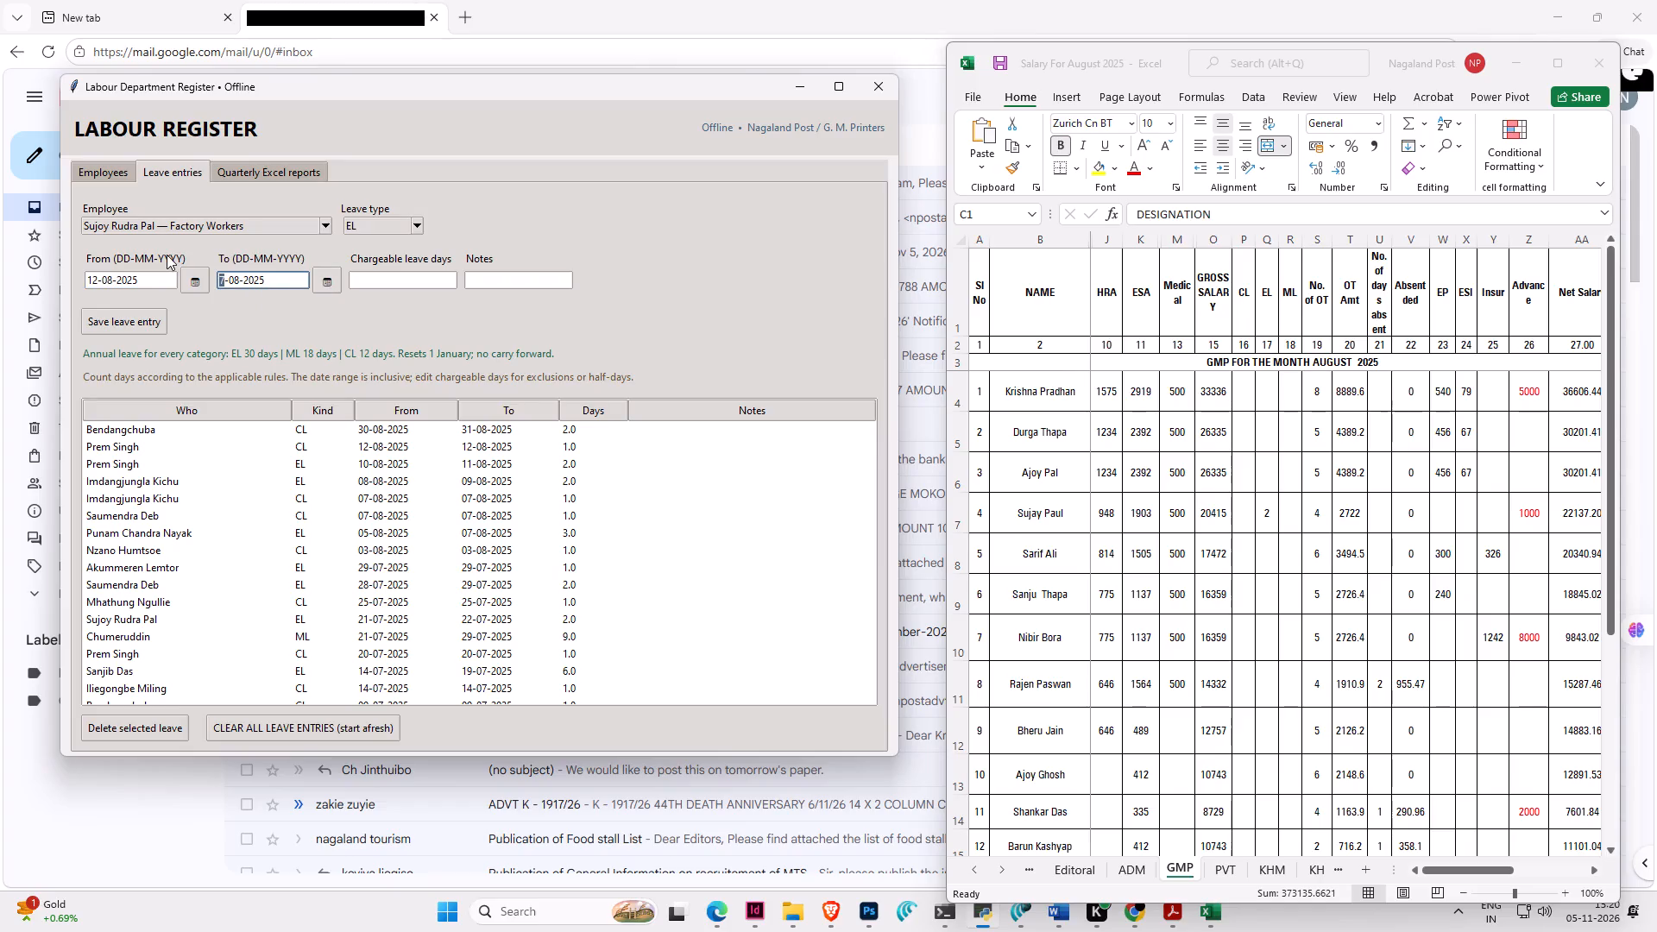
{"action": "type", "text": "13"}
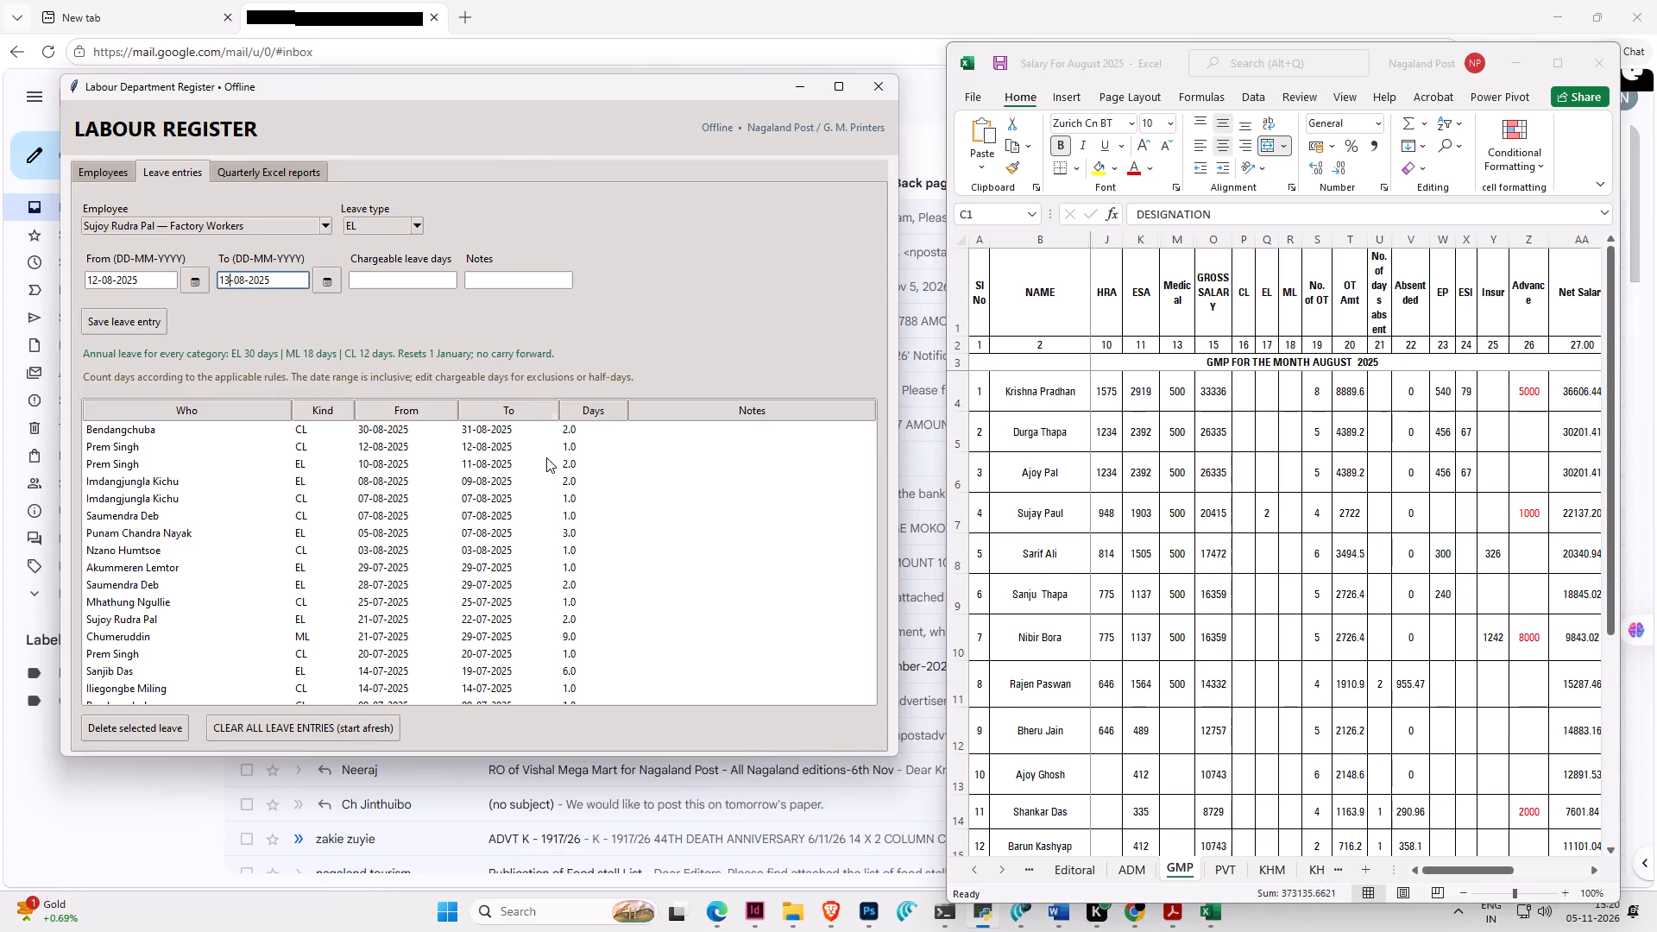
{"action": "scroll", "coordinate": [546, 458], "scroll_direction": "up", "scroll_amount": 6}
{"action": "scroll", "coordinate": [546, 458], "scroll_direction": "down", "scroll_amount": 5}
{"action": "scroll", "coordinate": [546, 458], "scroll_direction": "up", "scroll_amount": 6}
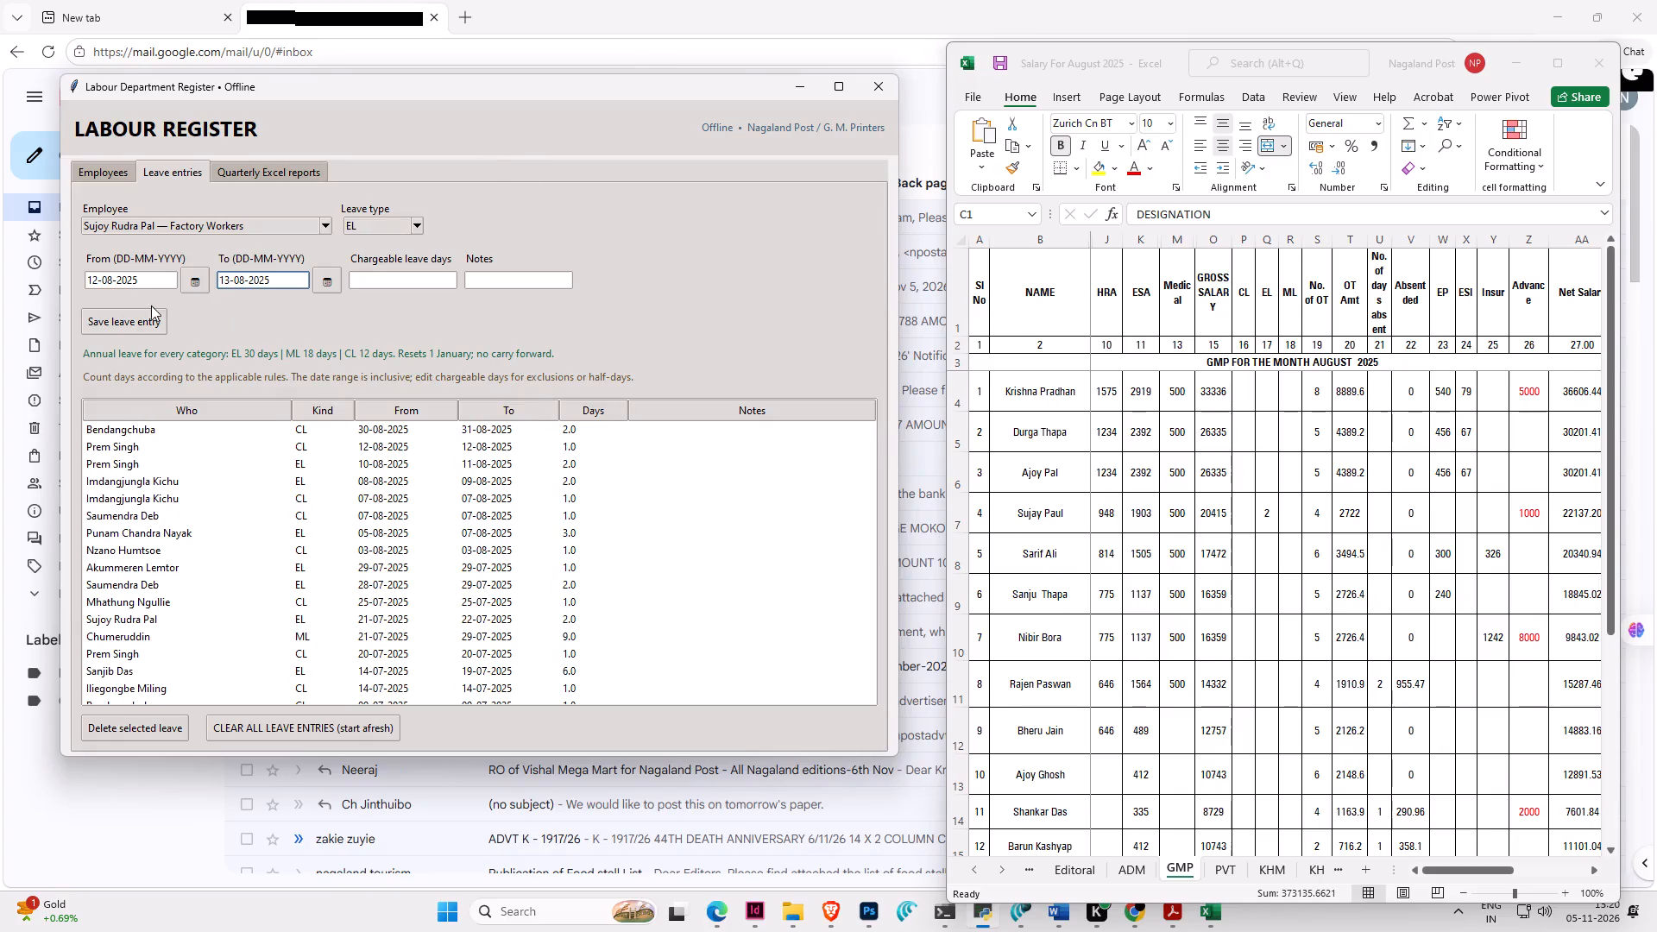
Save the EL leave entry from 12-08-2025 to 13-08-2025 for the GMP sheet's serial 4 employee.
{"action": "left_click", "coordinate": [123, 320]}
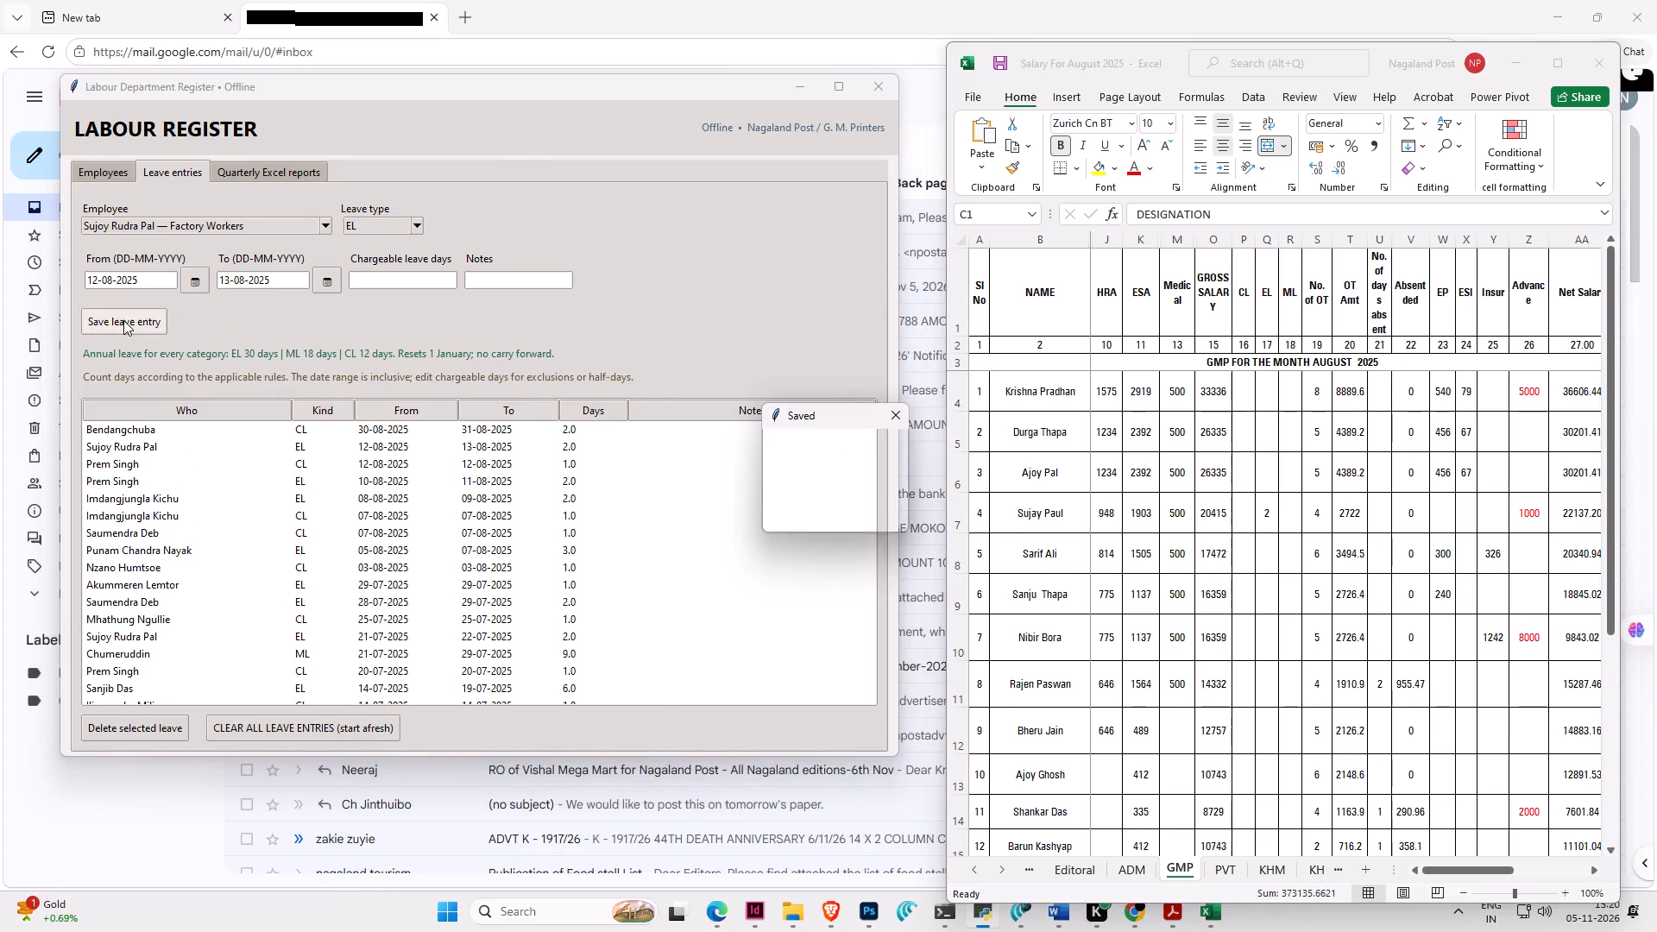
{"action": "left_click", "coordinate": [874, 515]}
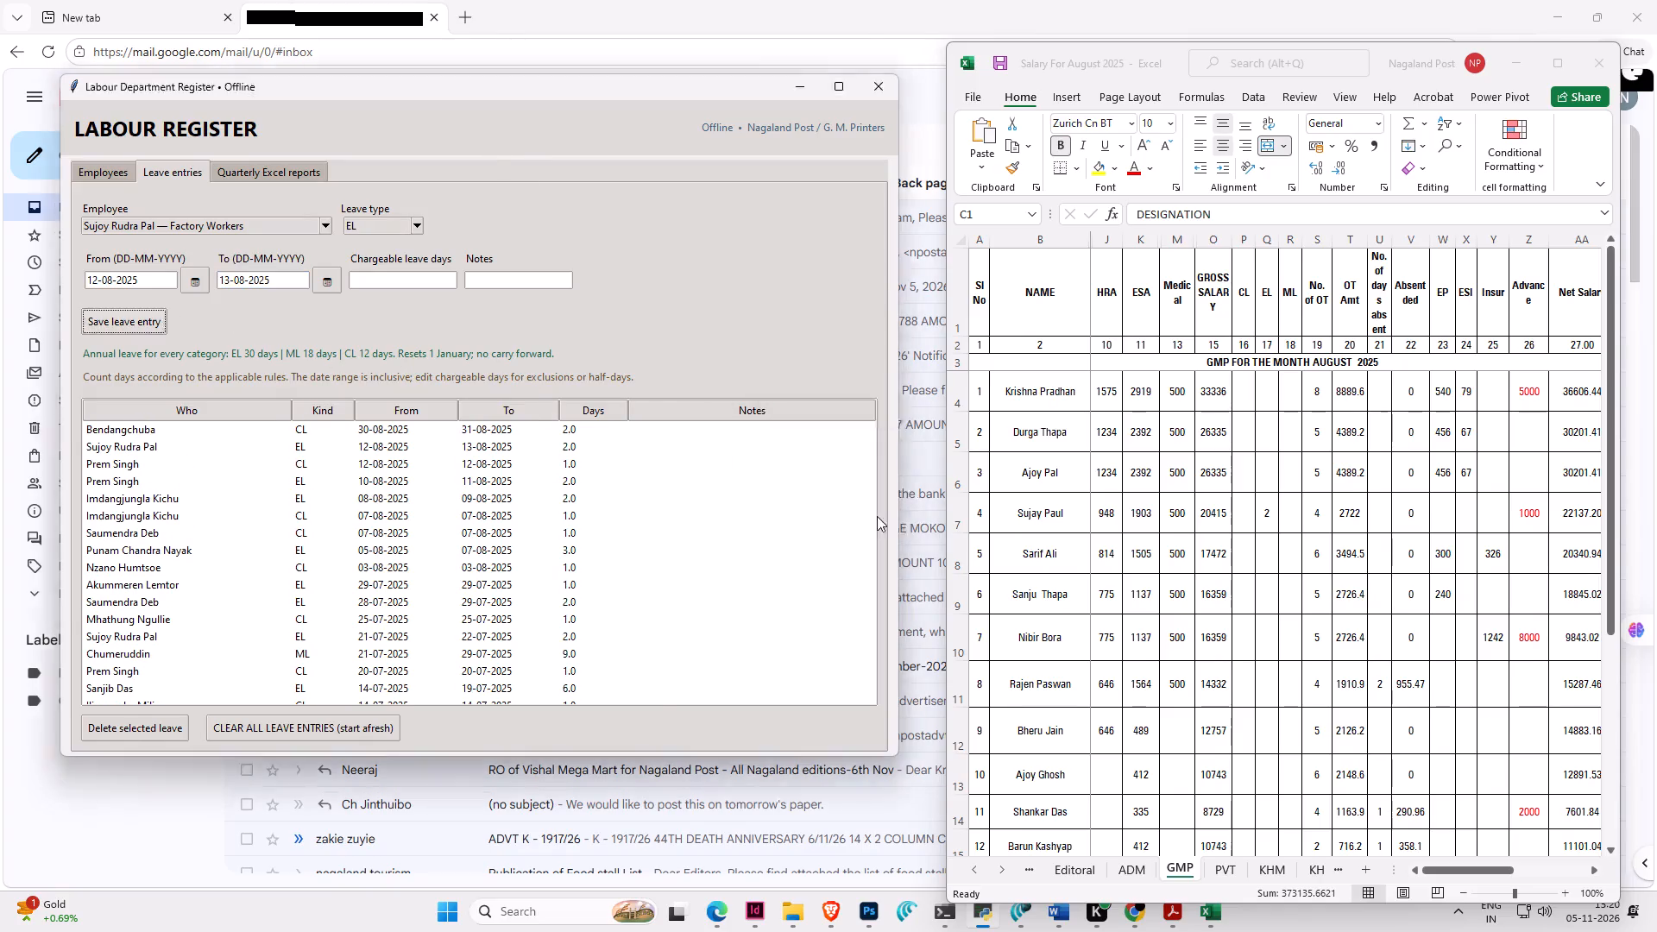
Check the salary workbook's GMP sheet for further employees with CL, EL or ML leave in August 2025.
{"action": "left_click", "coordinate": [1199, 542]}
{"action": "scroll", "coordinate": [1199, 542], "scroll_direction": "down", "scroll_amount": 6}
{"action": "scroll", "coordinate": [1199, 542], "scroll_direction": "up", "scroll_amount": 11}
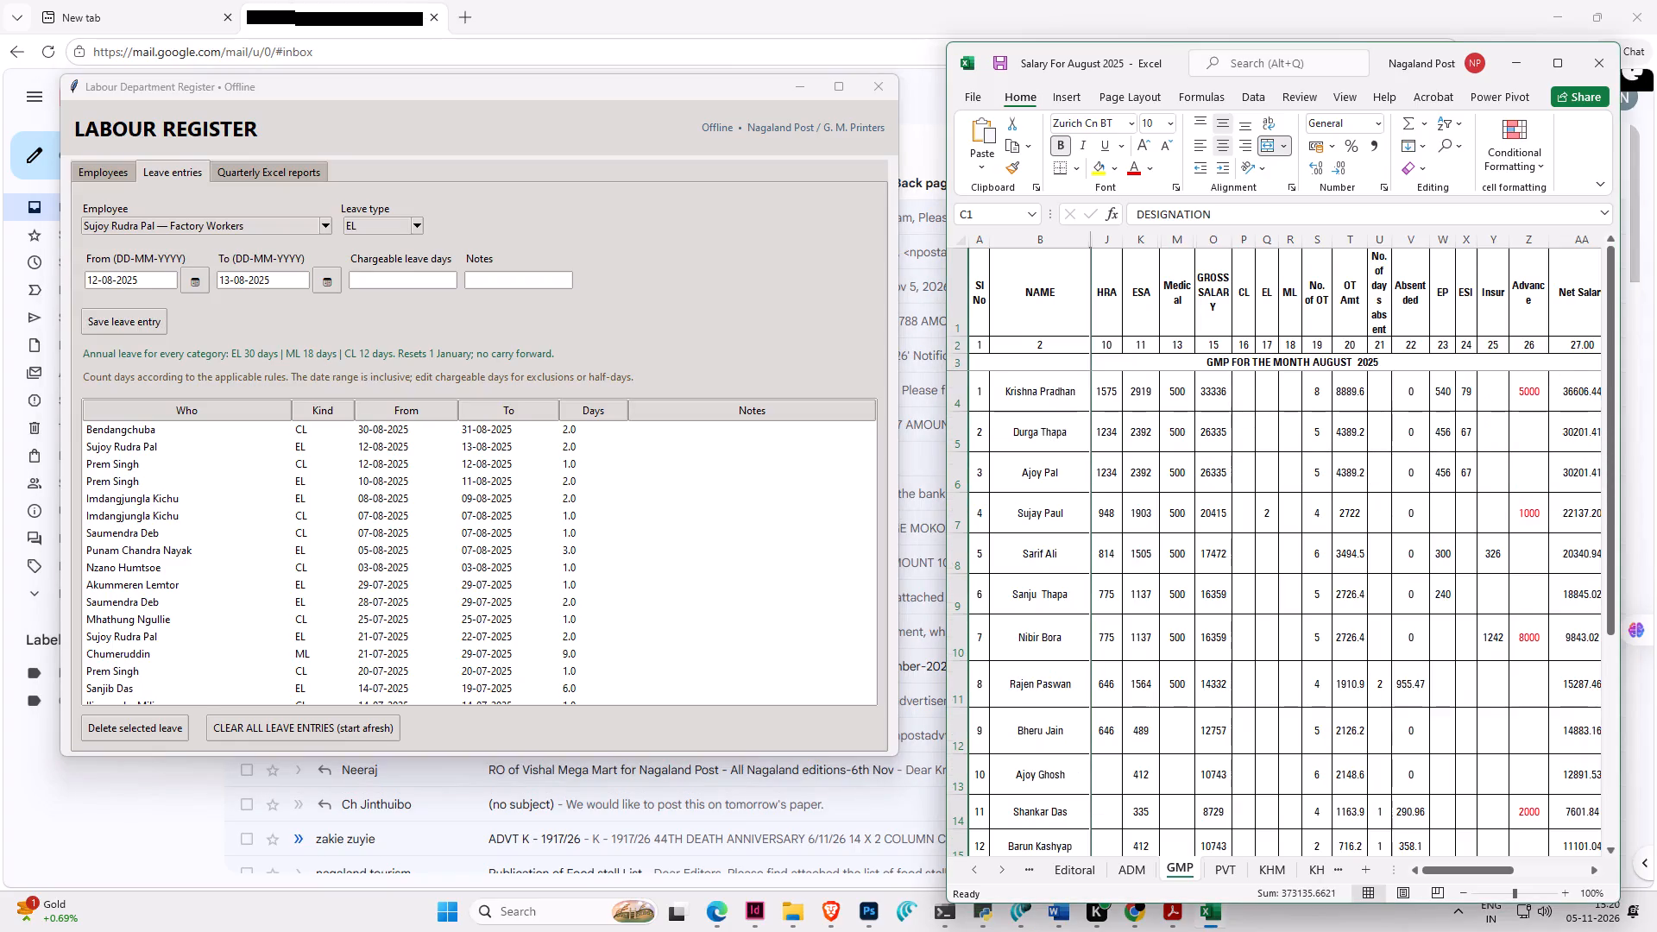
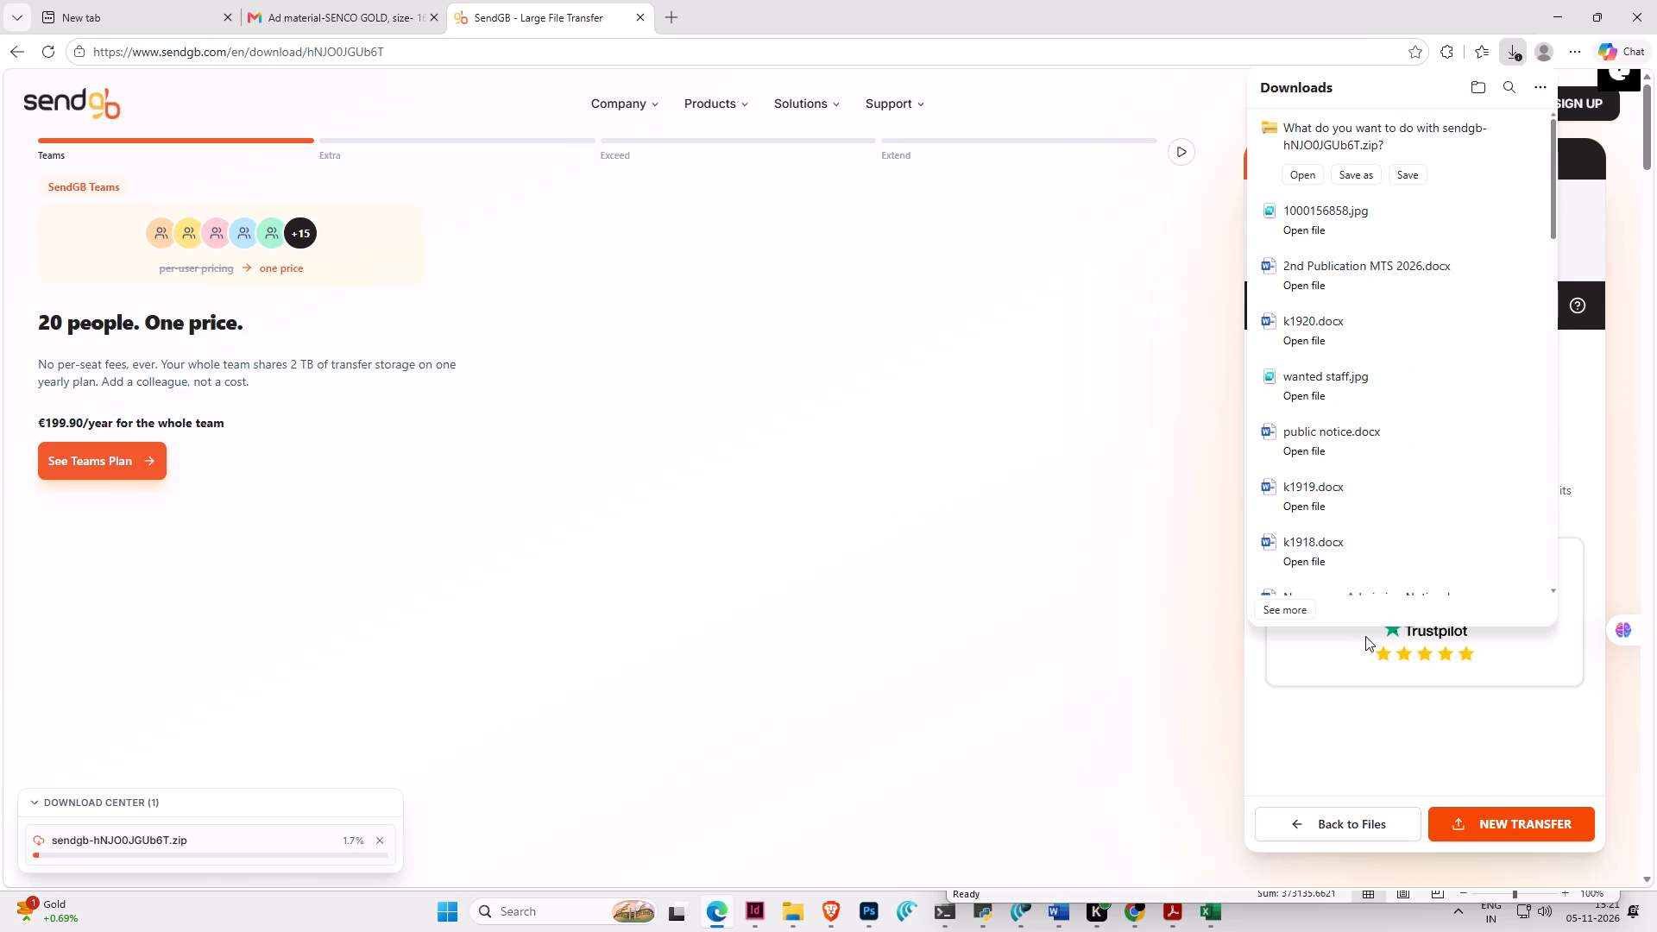
Save the downloading sendgb zip archive in the 6 Nov folder under November 2026.
{"action": "left_click", "coordinate": [1369, 173]}
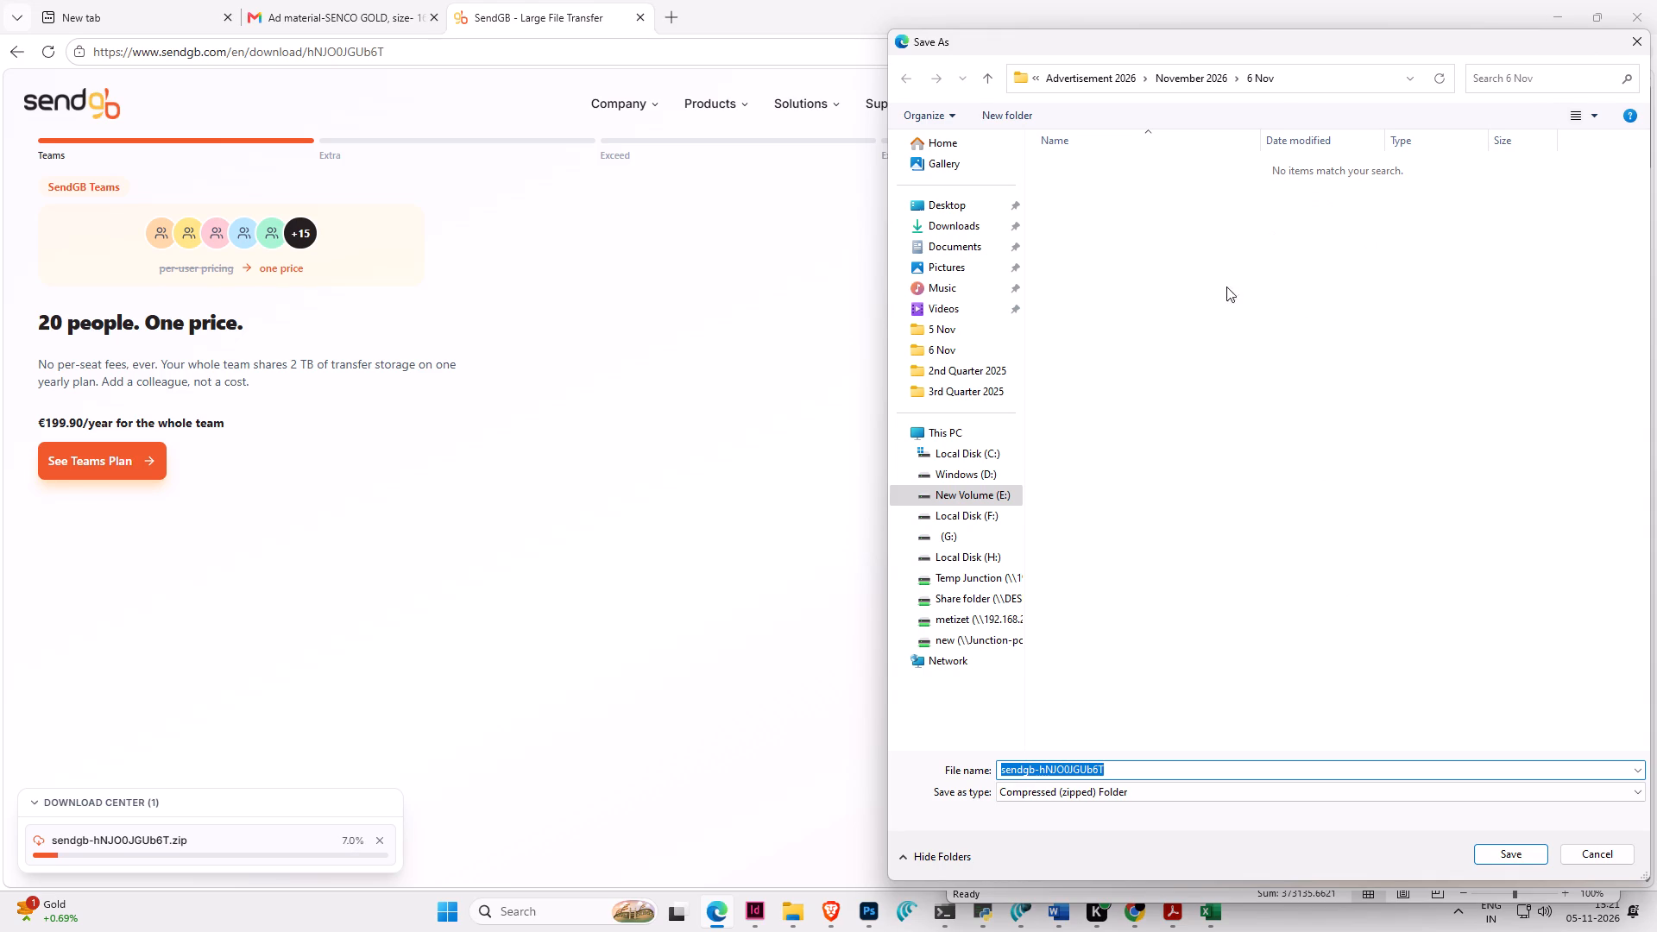
{"action": "left_click", "coordinate": [1502, 853]}
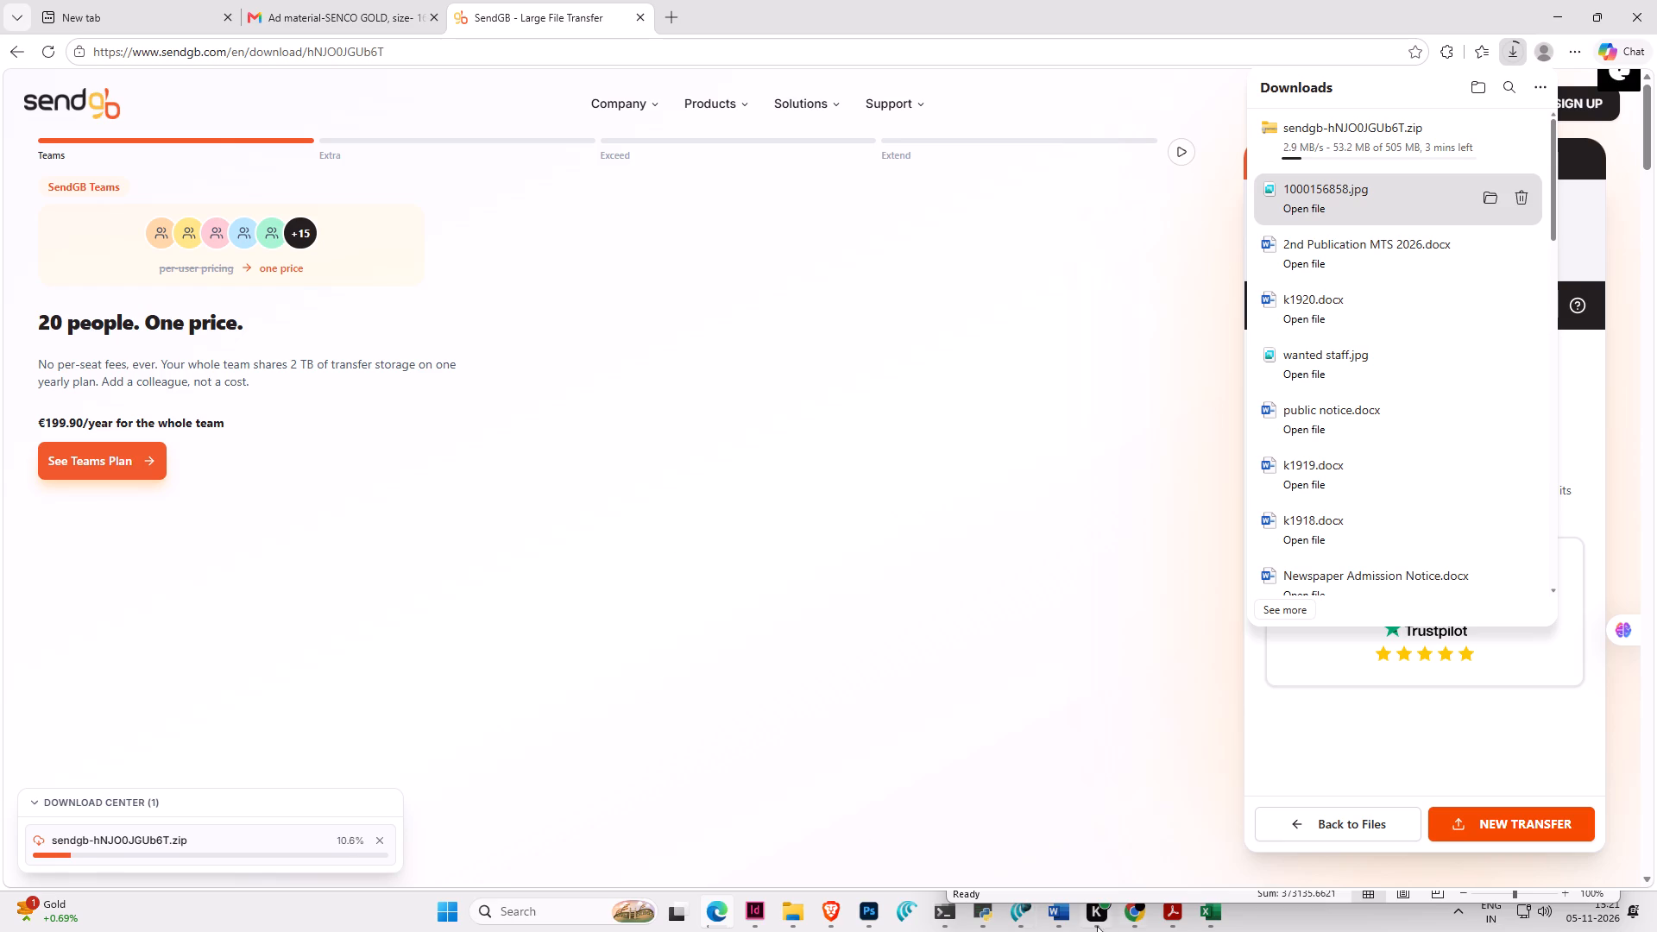
Bring the labour register forward and close the August 2025 salary workbook.
{"action": "left_click", "coordinate": [980, 916]}
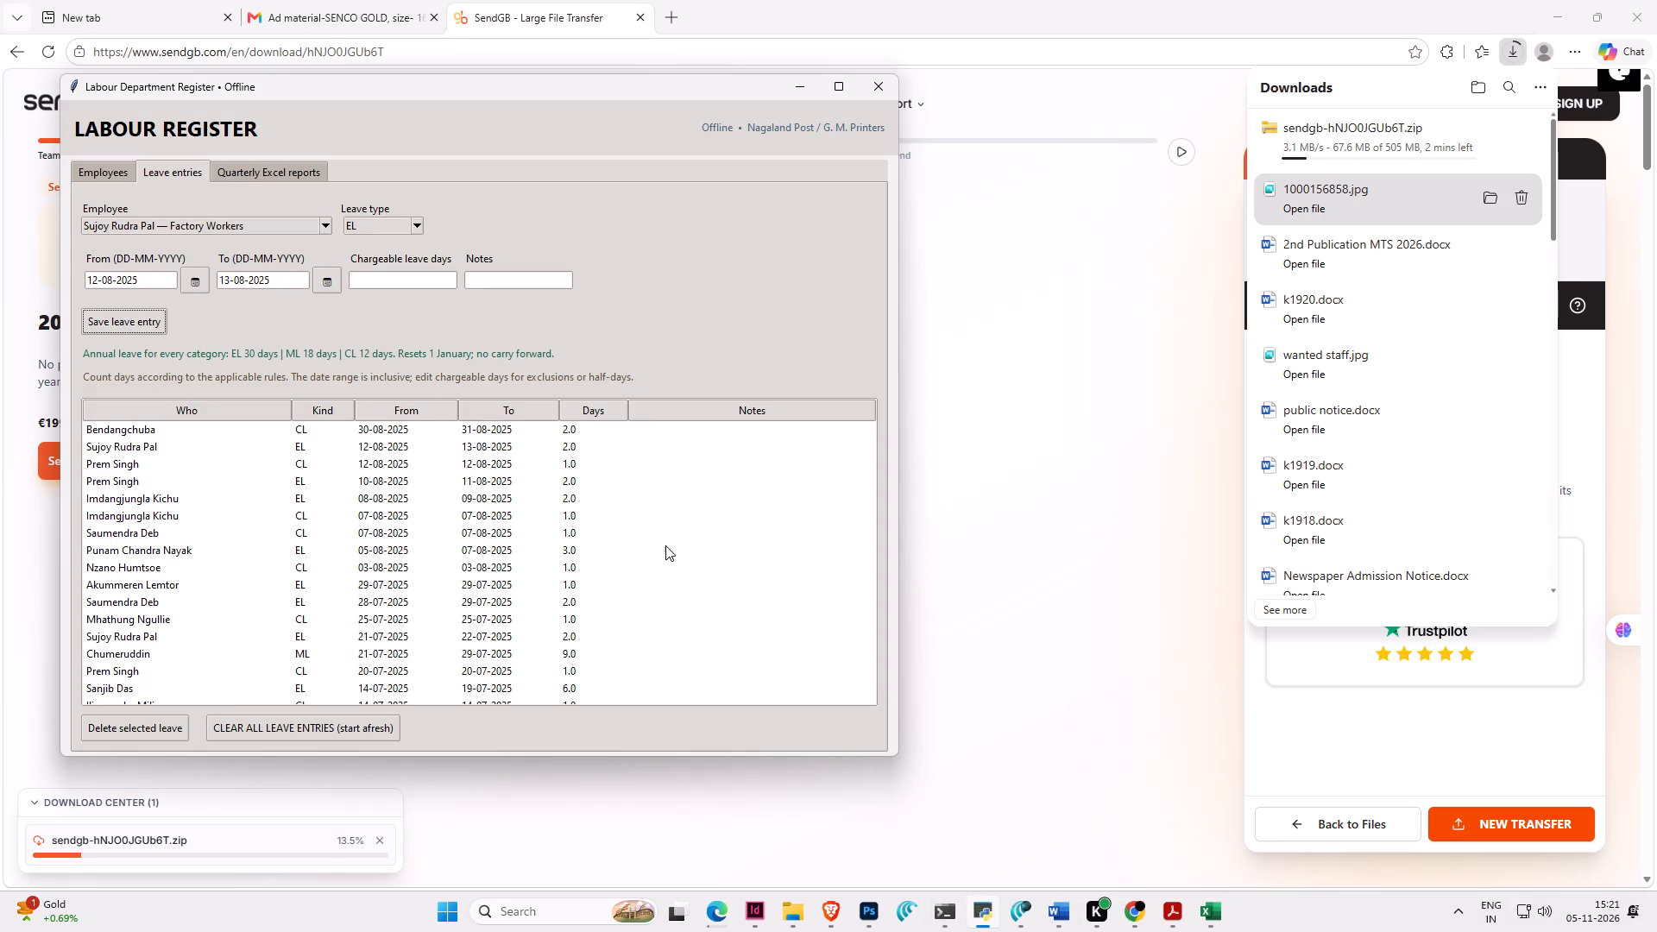
{"action": "left_click", "coordinate": [1211, 917]}
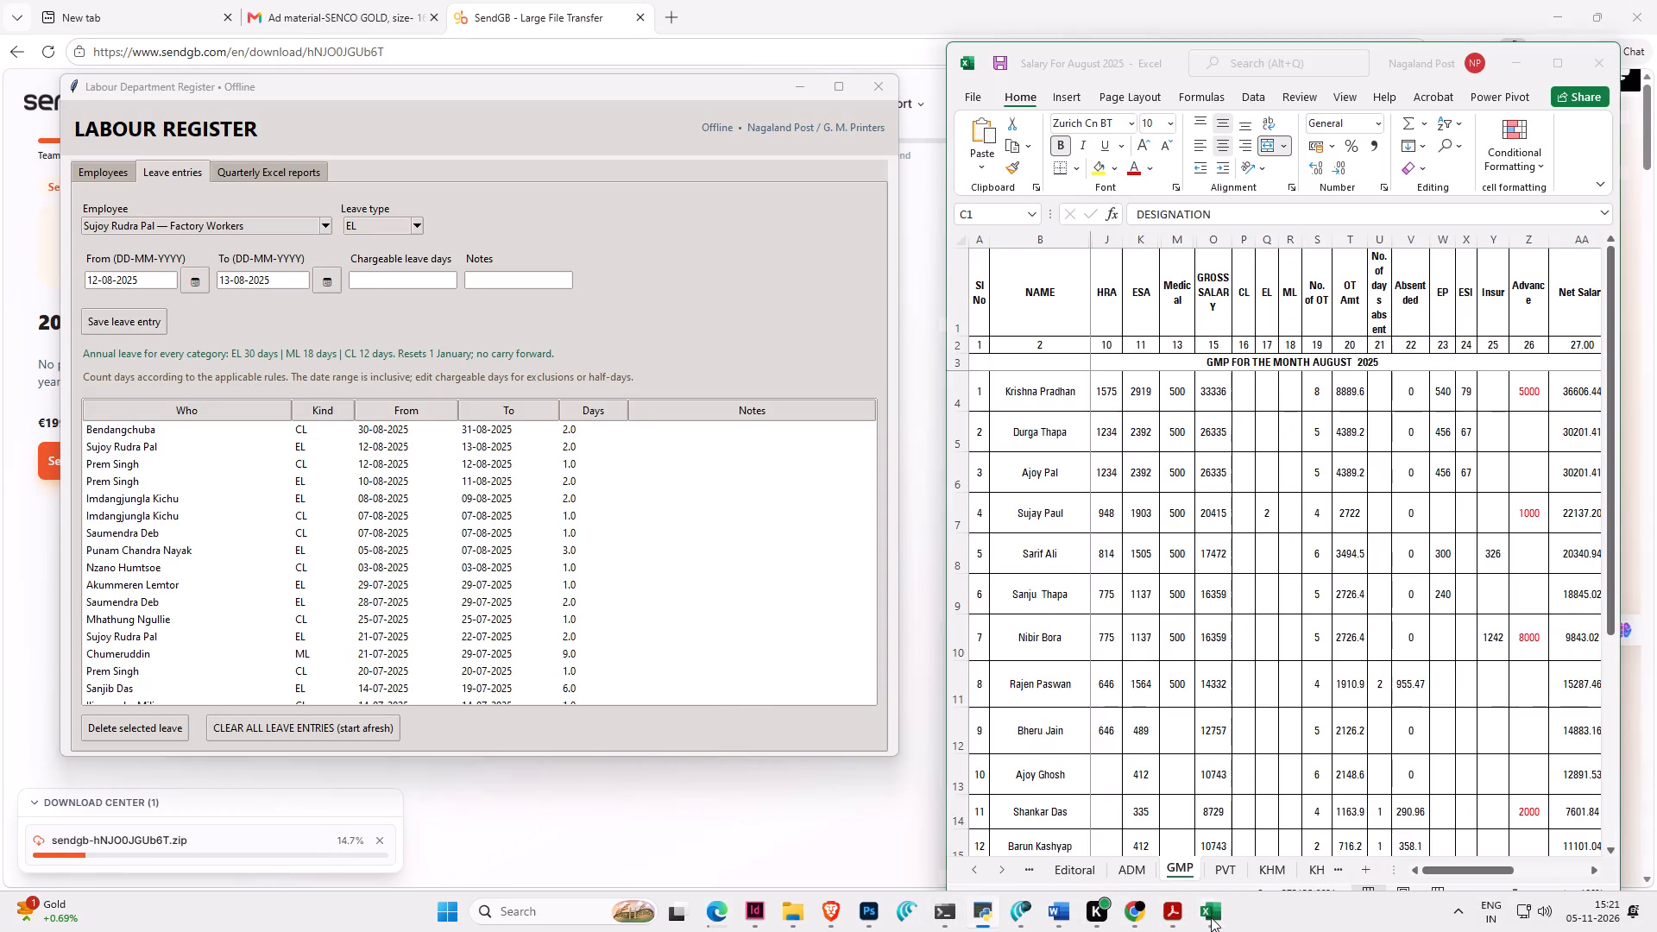
{"action": "left_click", "coordinate": [1600, 68]}
{"action": "left_click", "coordinate": [773, 482]}
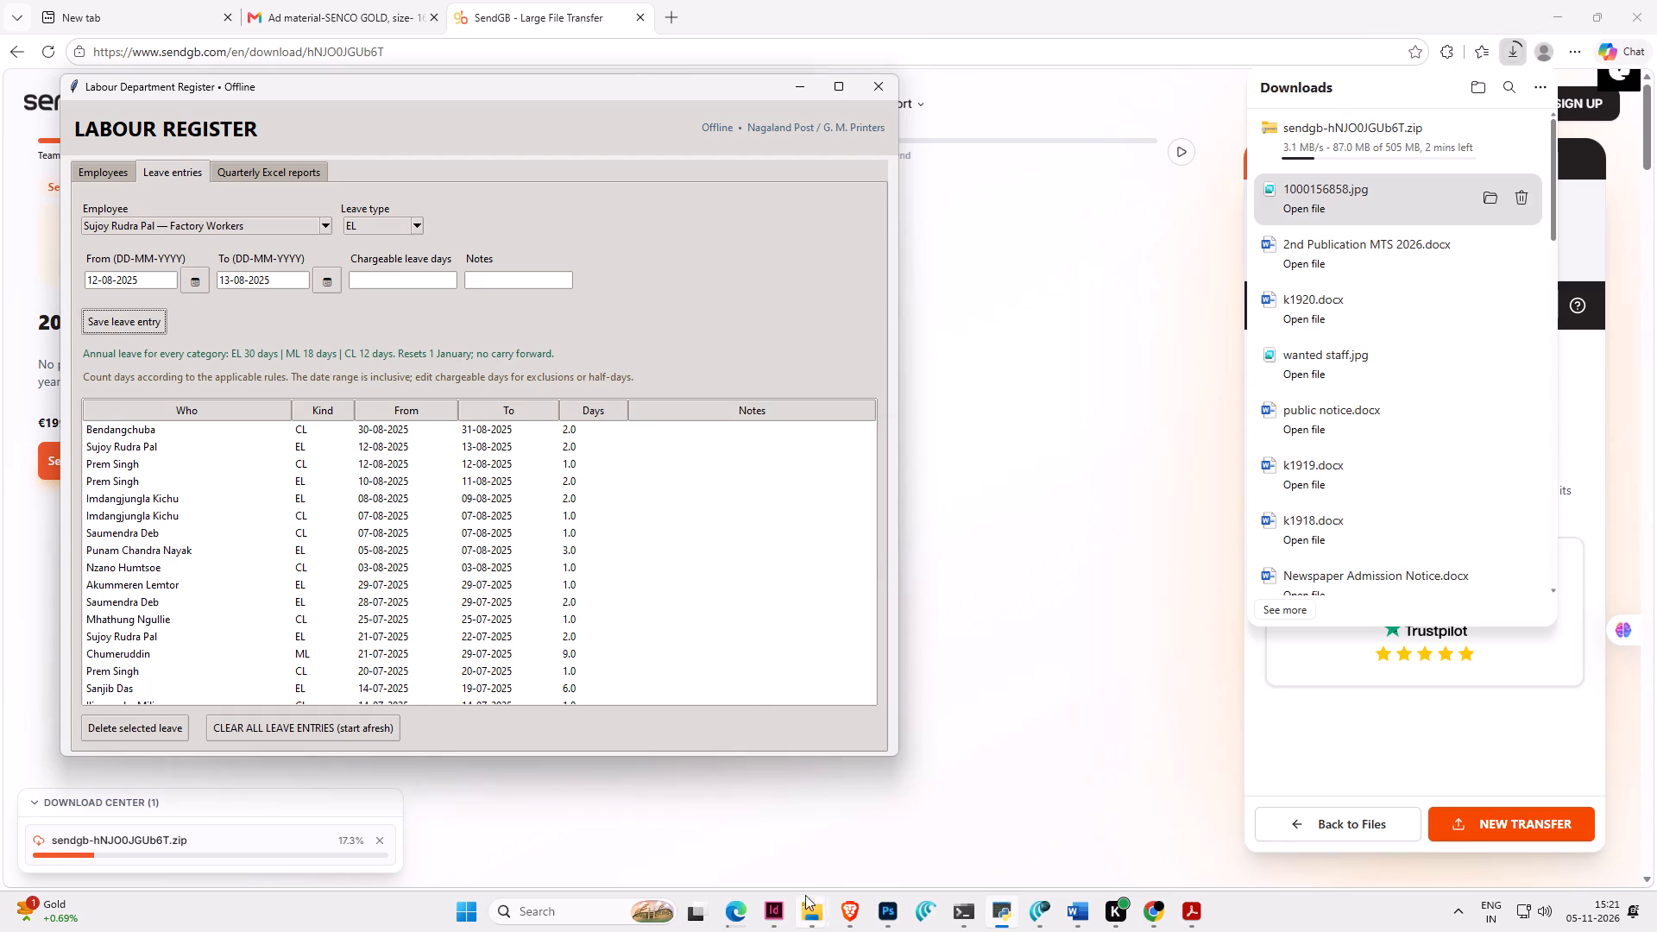
Open the Salary For September 2025 workbook from the 3rd Quarter 2025 folder without updating its external links.
{"action": "left_click", "coordinate": [818, 907]}
{"action": "left_click", "coordinate": [738, 814]}
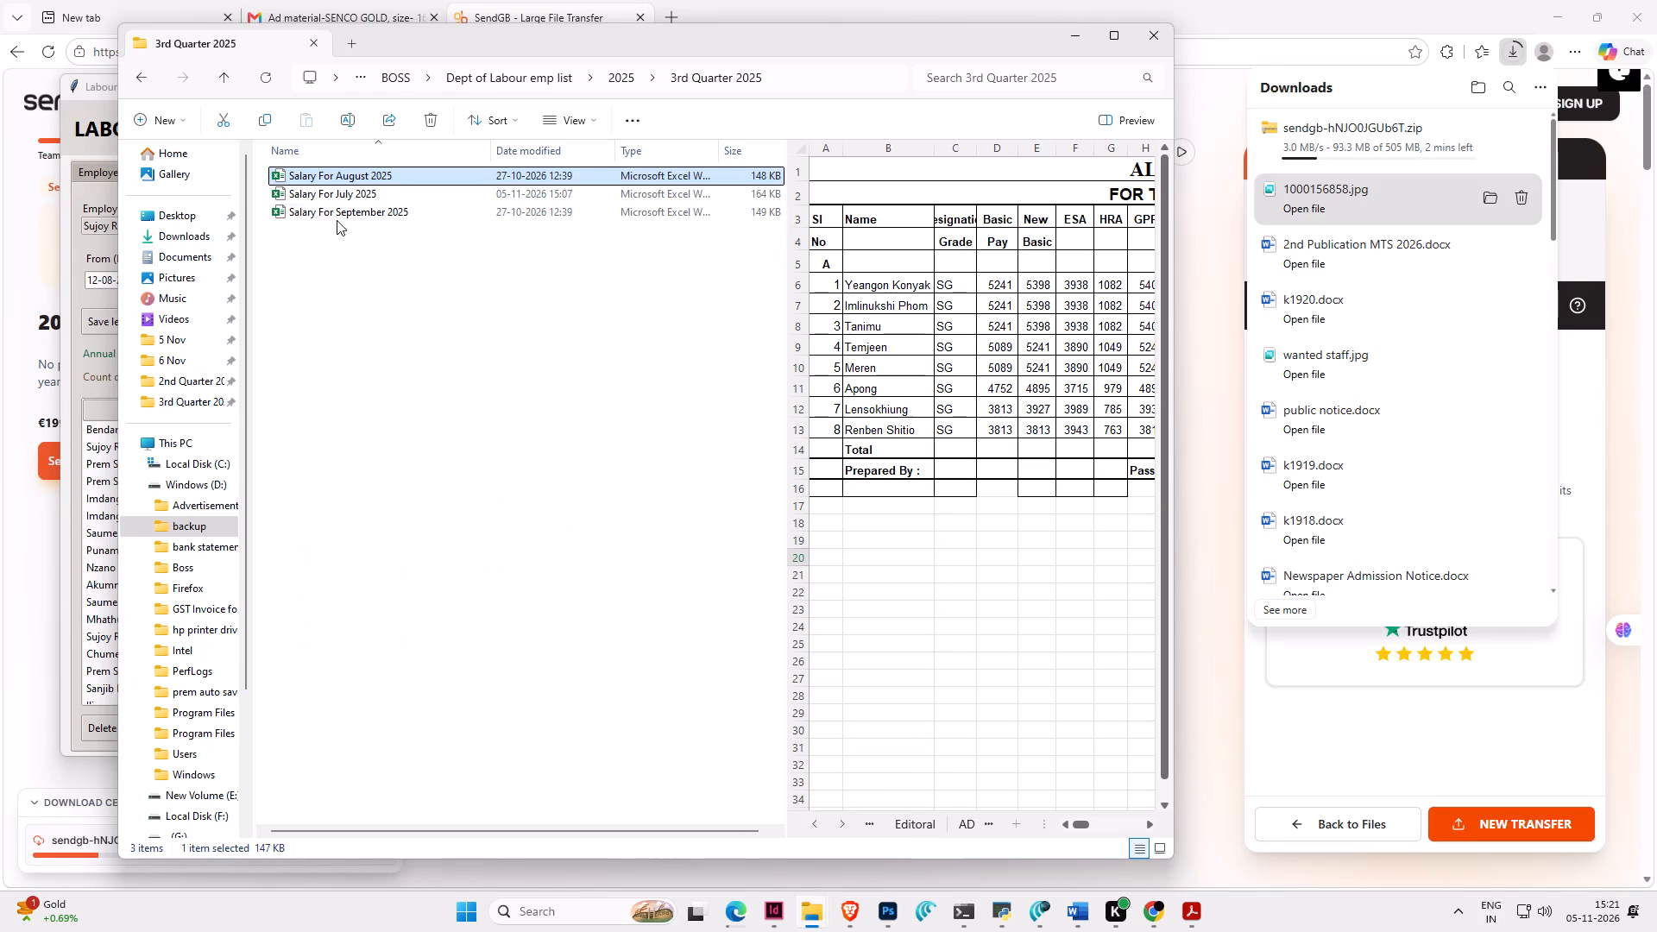
{"action": "double_click", "coordinate": [321, 206]}
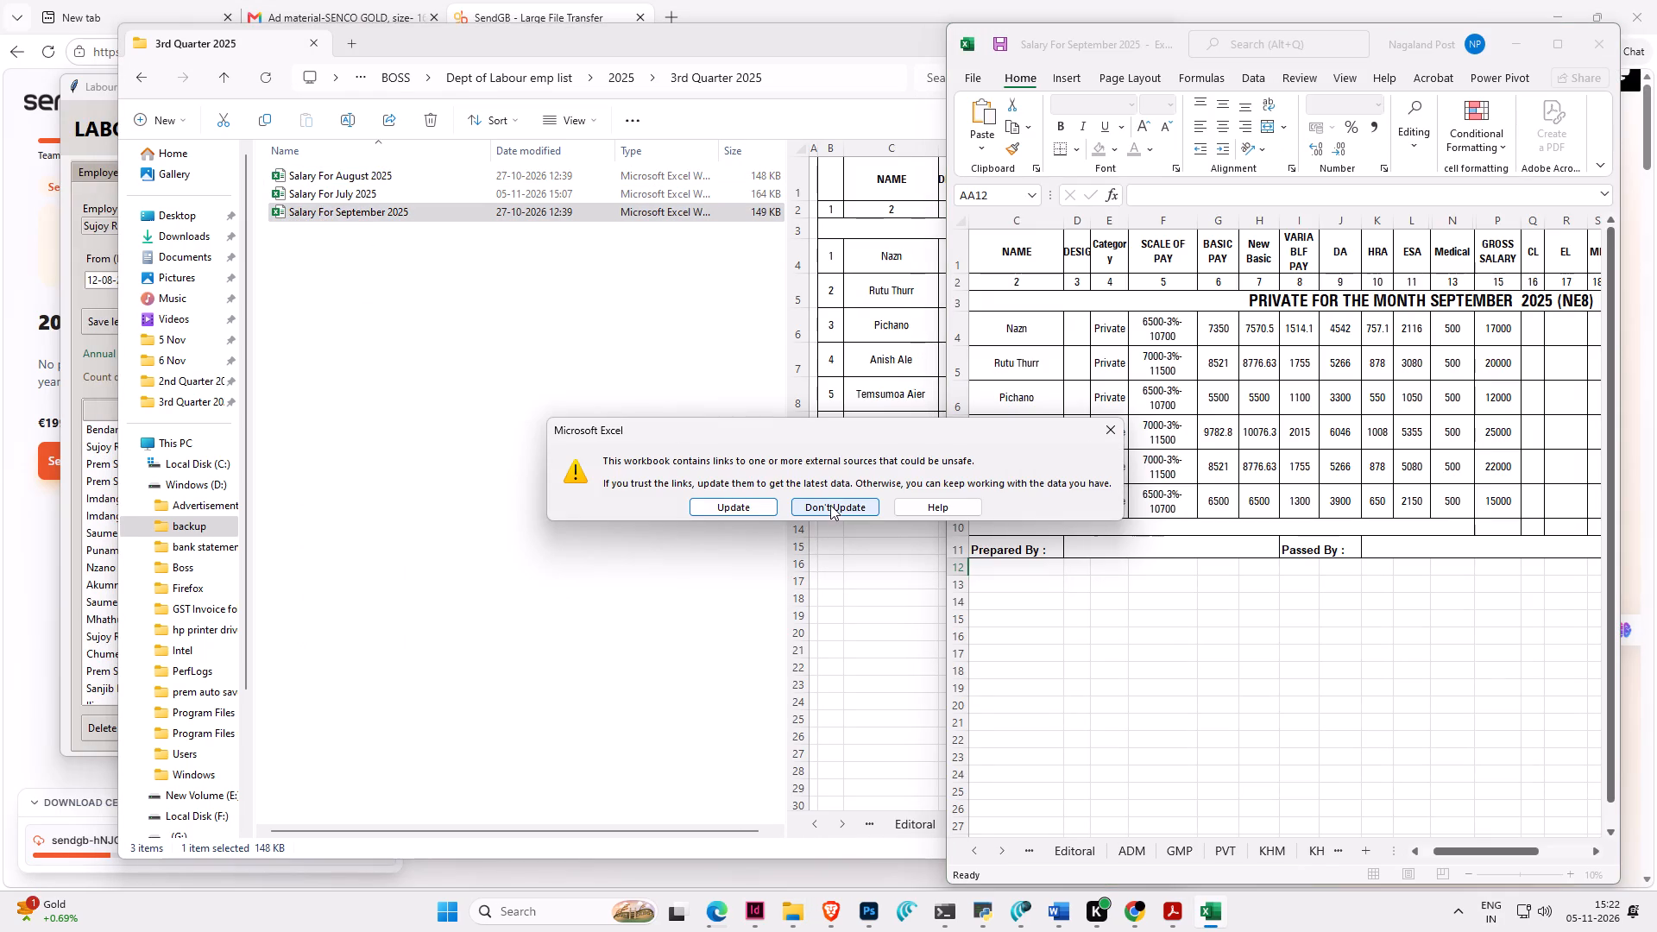
{"action": "left_click", "coordinate": [830, 505]}
In the September workbook's Editoral sheet, hide the columns from DESIGNATION through VARIABLE PAY.
{"action": "left_click", "coordinate": [1077, 852]}
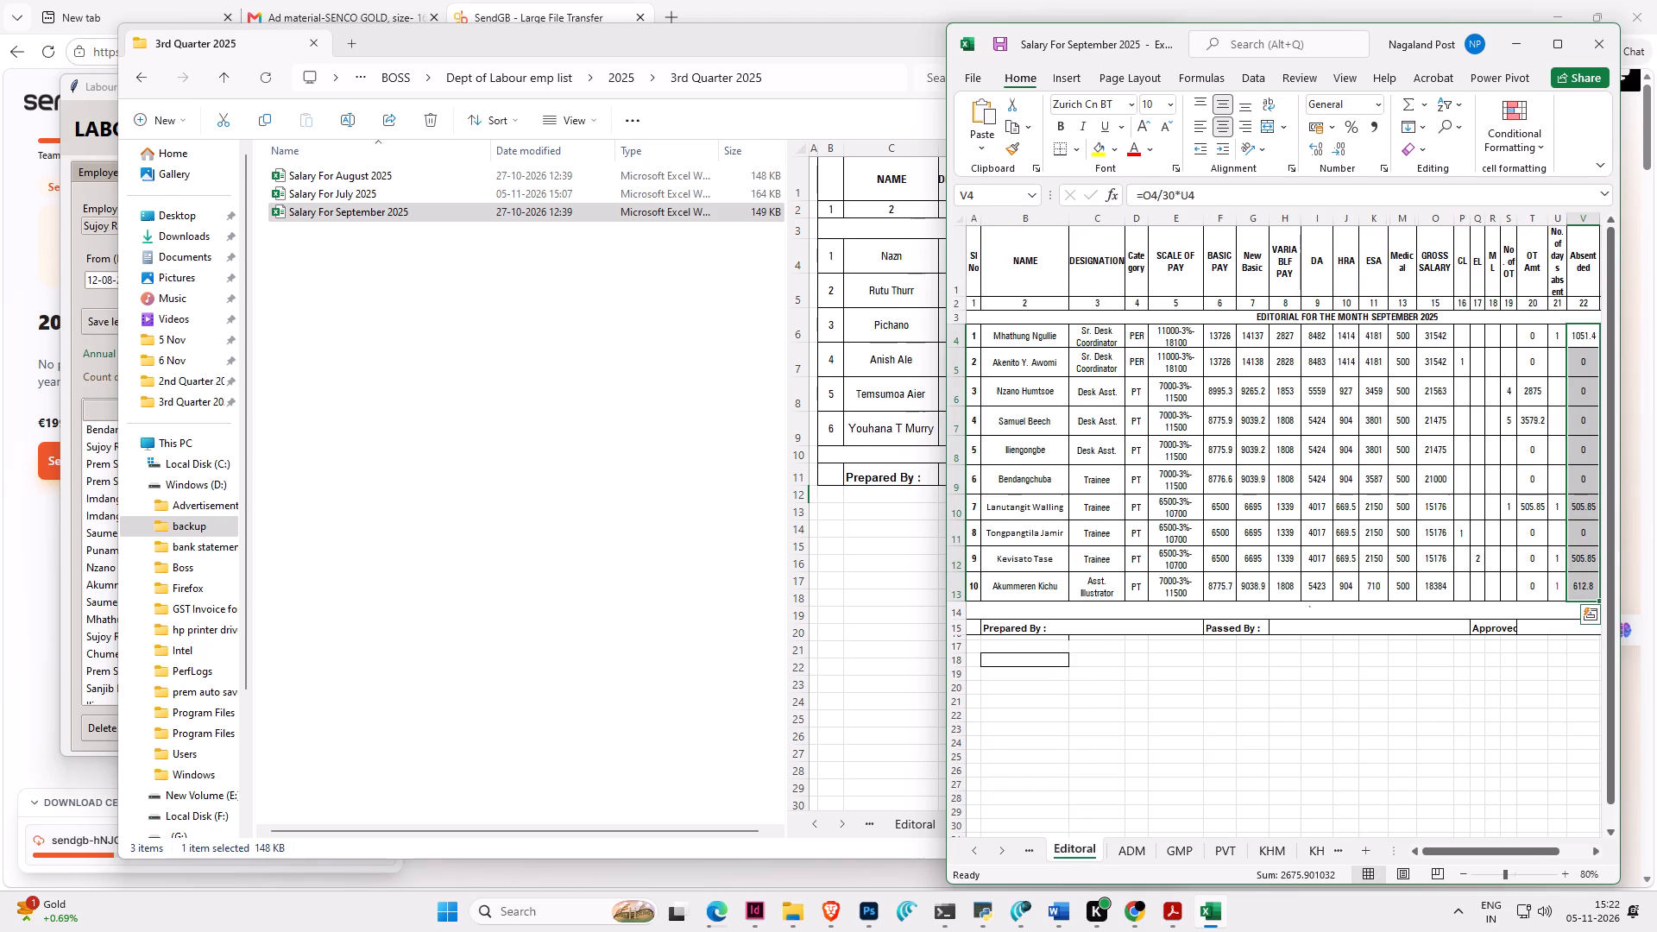
{"action": "scroll", "coordinate": [1219, 557], "scroll_direction": "up", "scroll_amount": 10}
{"action": "left_click", "coordinate": [1214, 554]}
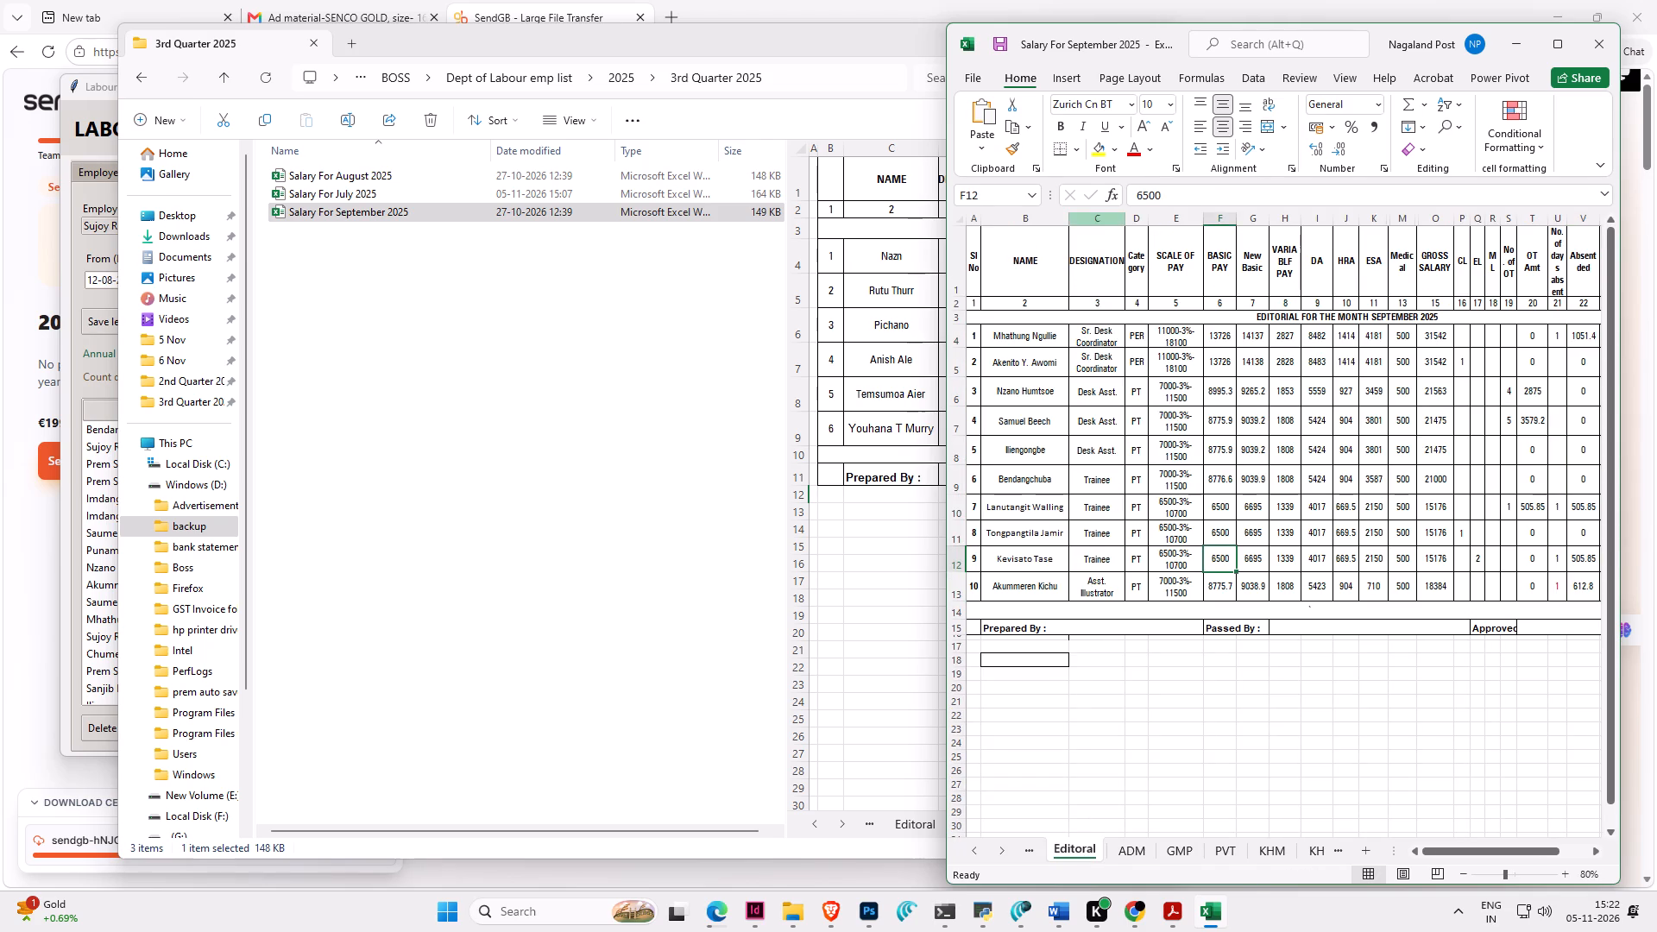
{"action": "left_click_drag", "start_coordinate": [1103, 220], "coordinate": [1290, 221]}
{"action": "right_click", "coordinate": [1287, 333]}
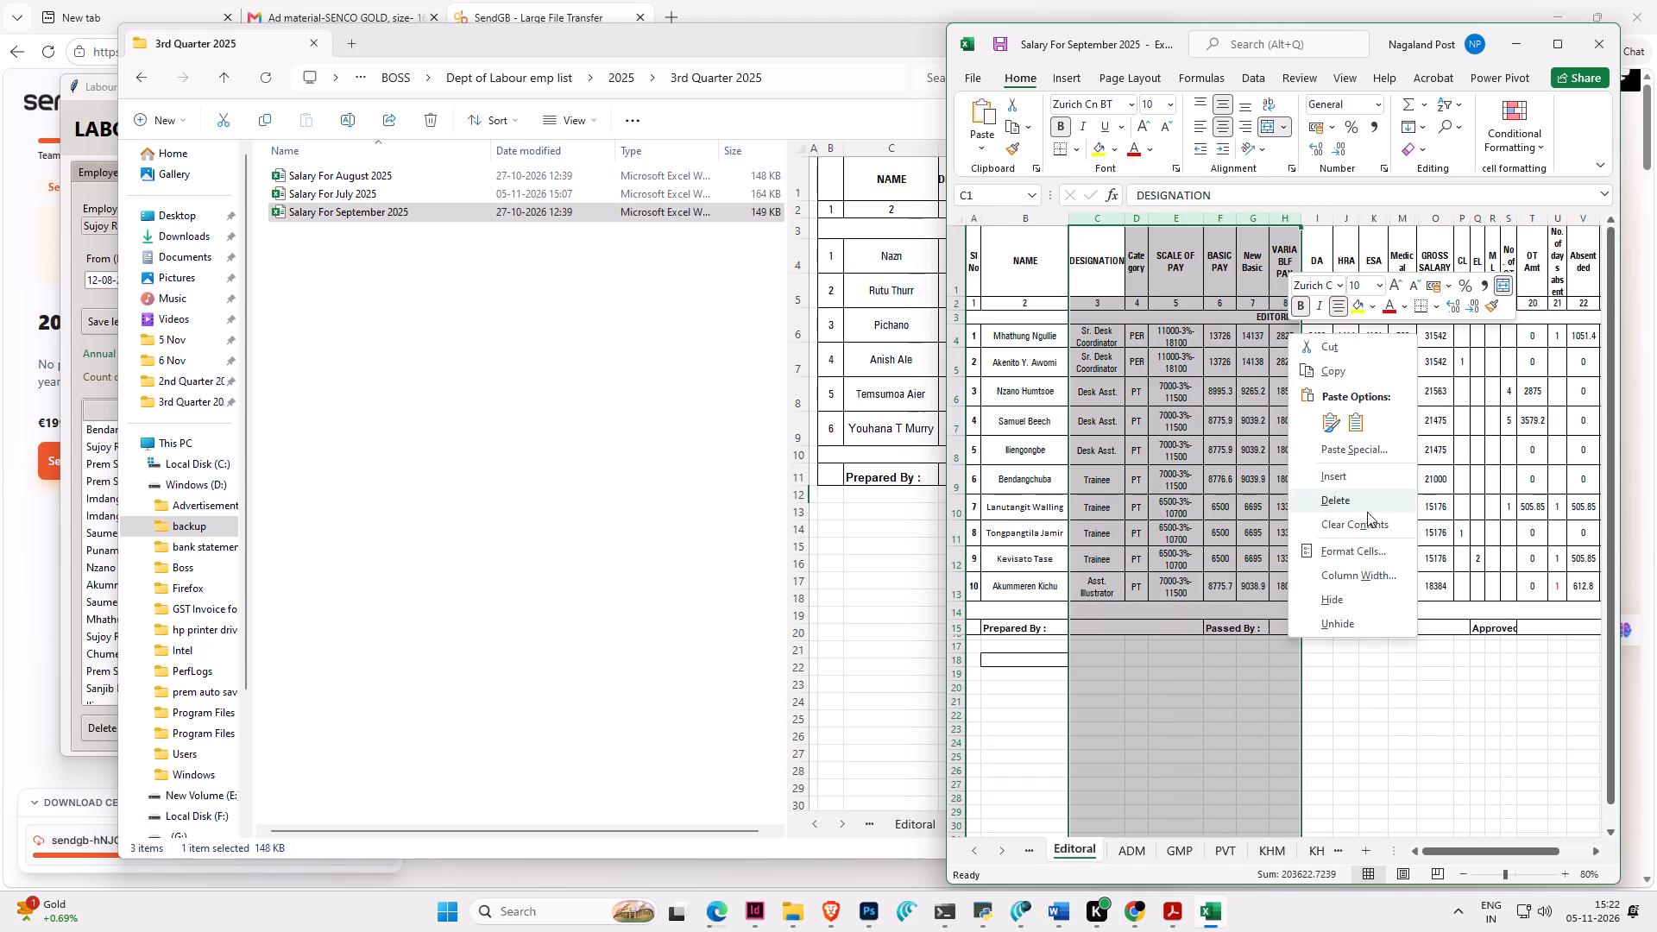
{"action": "left_click", "coordinate": [1360, 595]}
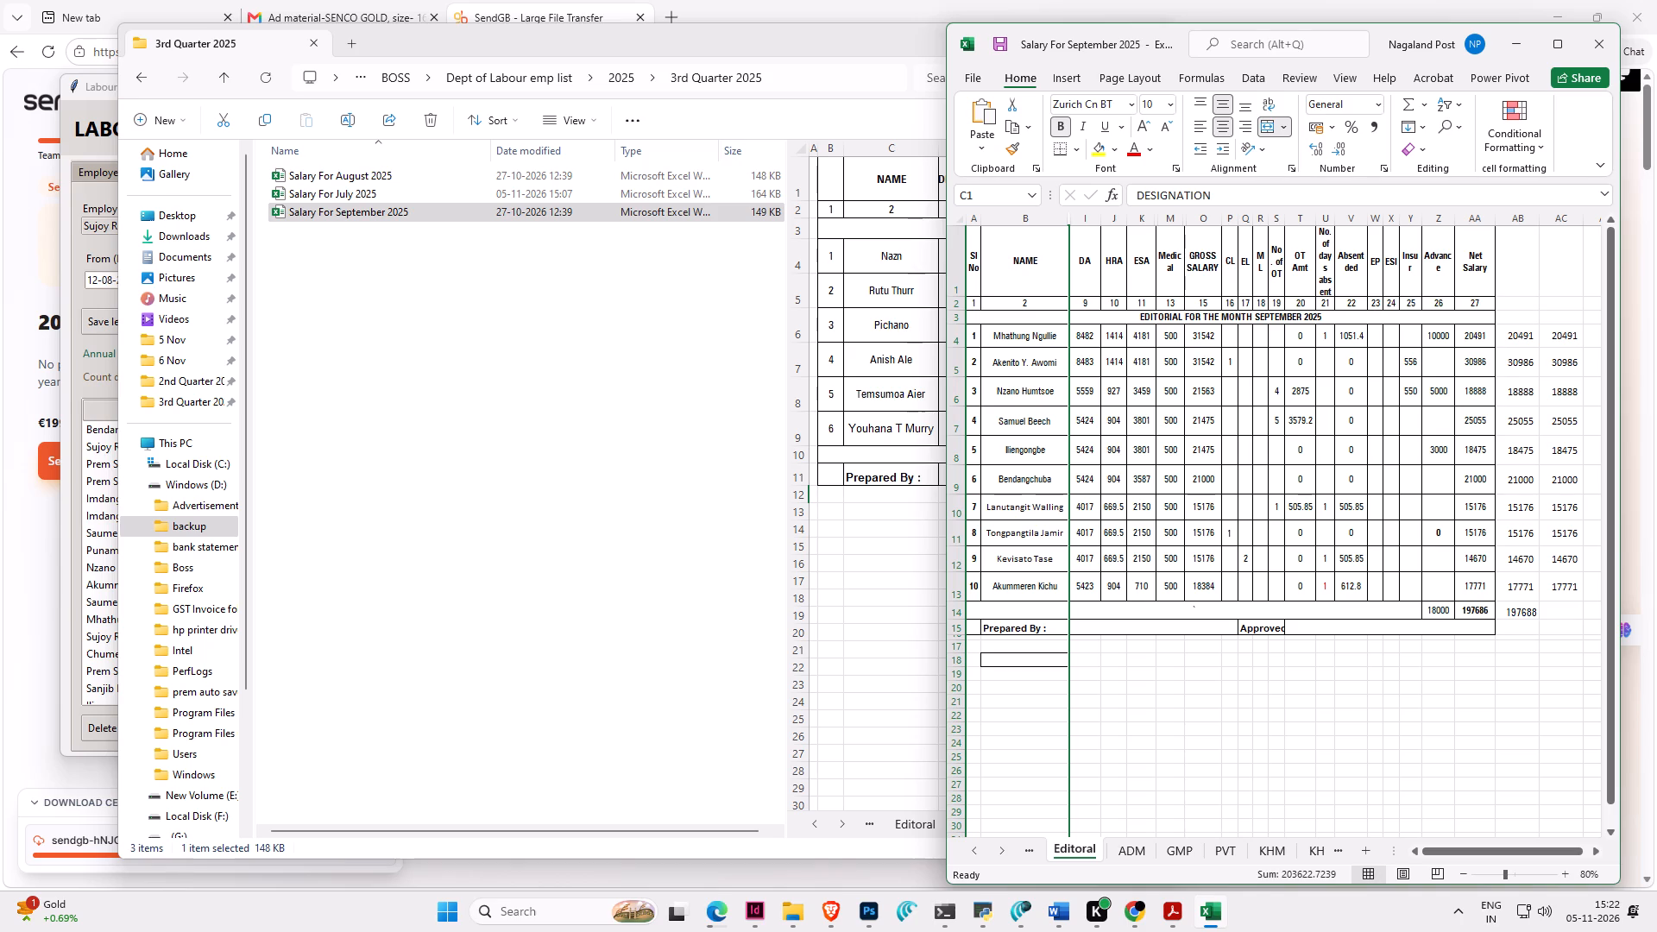
In the labour register, save a CL leave entry from 17-09-2025 to 17-09-2025 for the Editoral sheet's serial 2 employee.
{"action": "left_click", "coordinate": [990, 912]}
{"action": "left_click", "coordinate": [194, 222]}
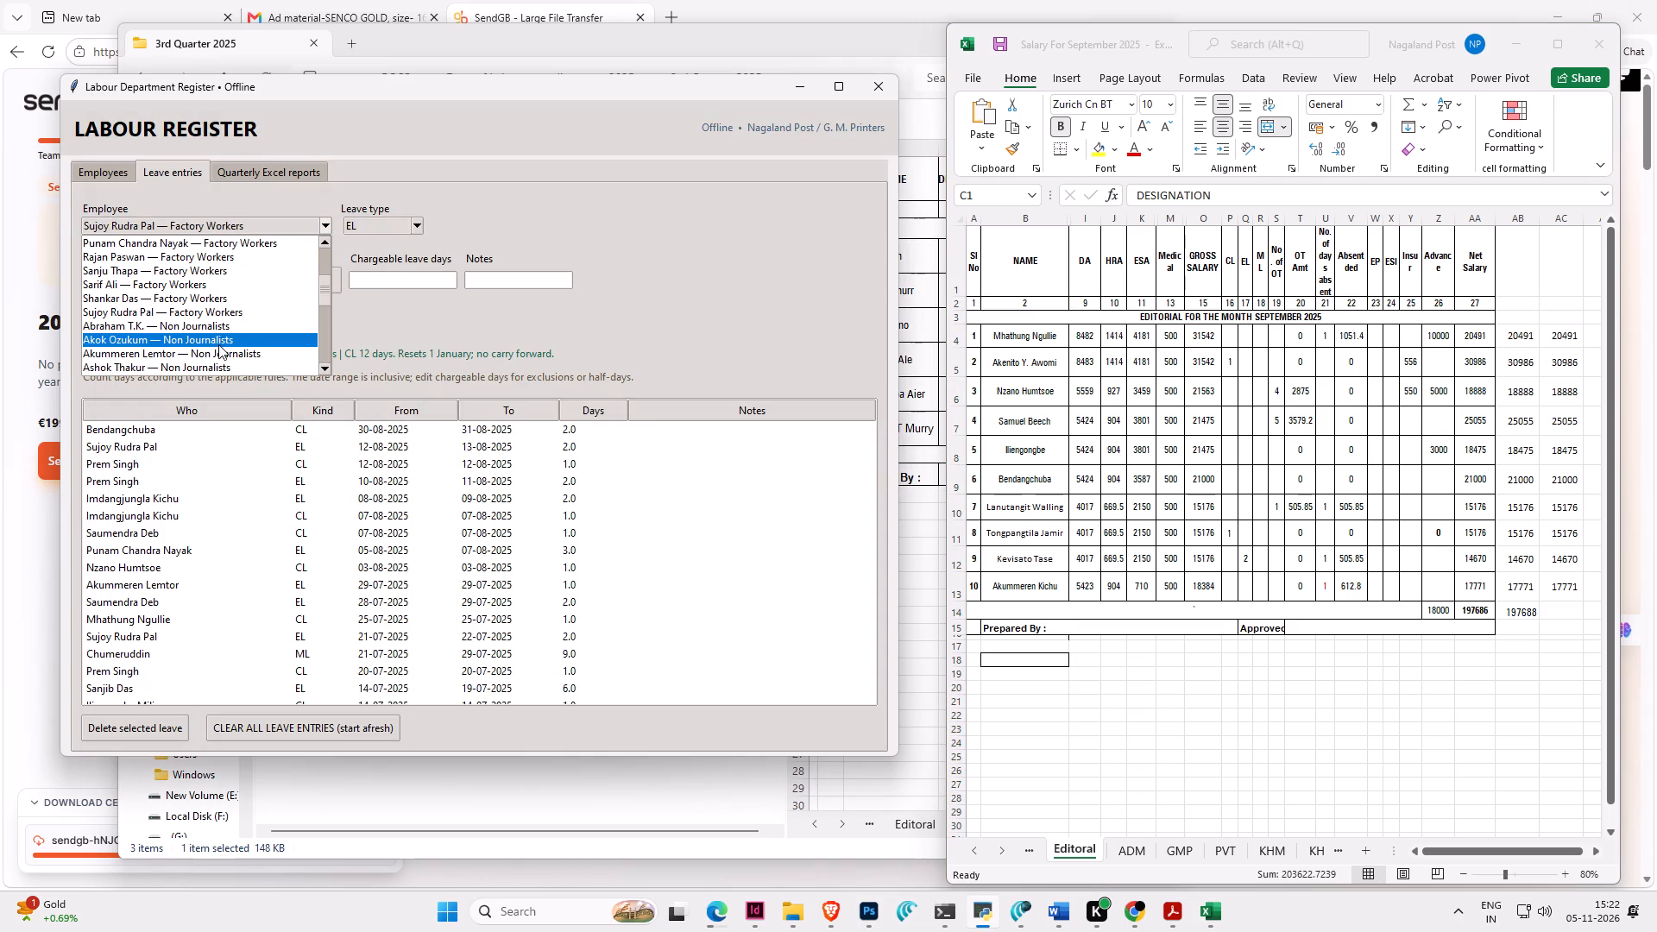
{"action": "scroll", "coordinate": [224, 339], "scroll_direction": "down", "scroll_amount": 2}
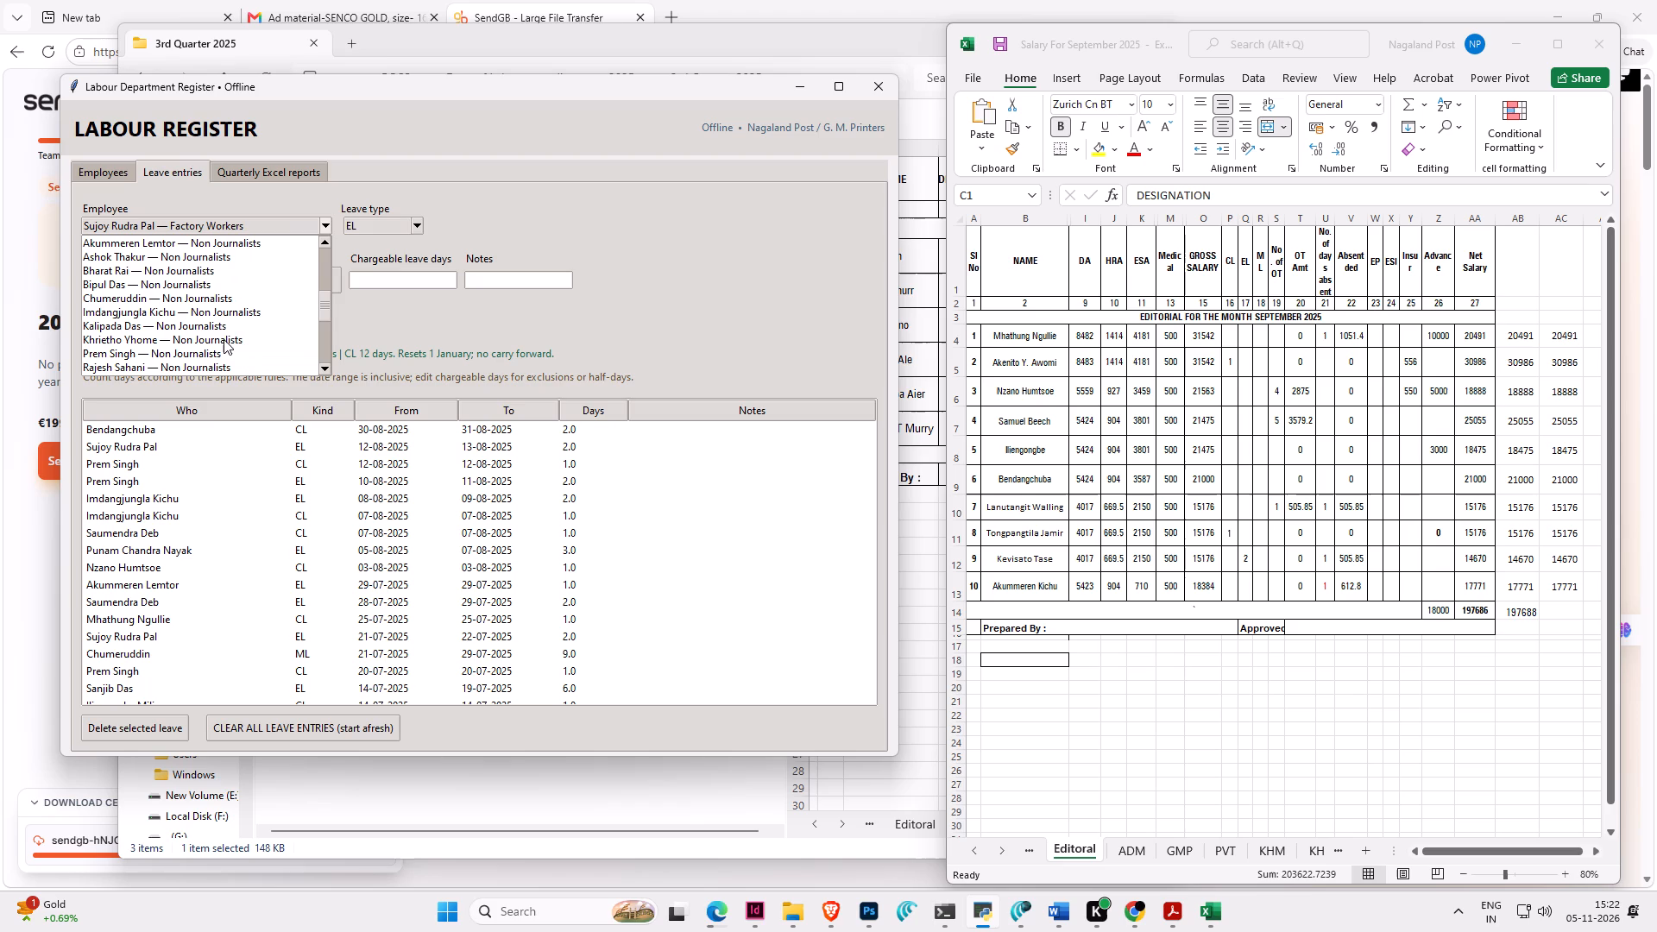
{"action": "scroll", "coordinate": [224, 339], "scroll_direction": "down", "scroll_amount": 4}
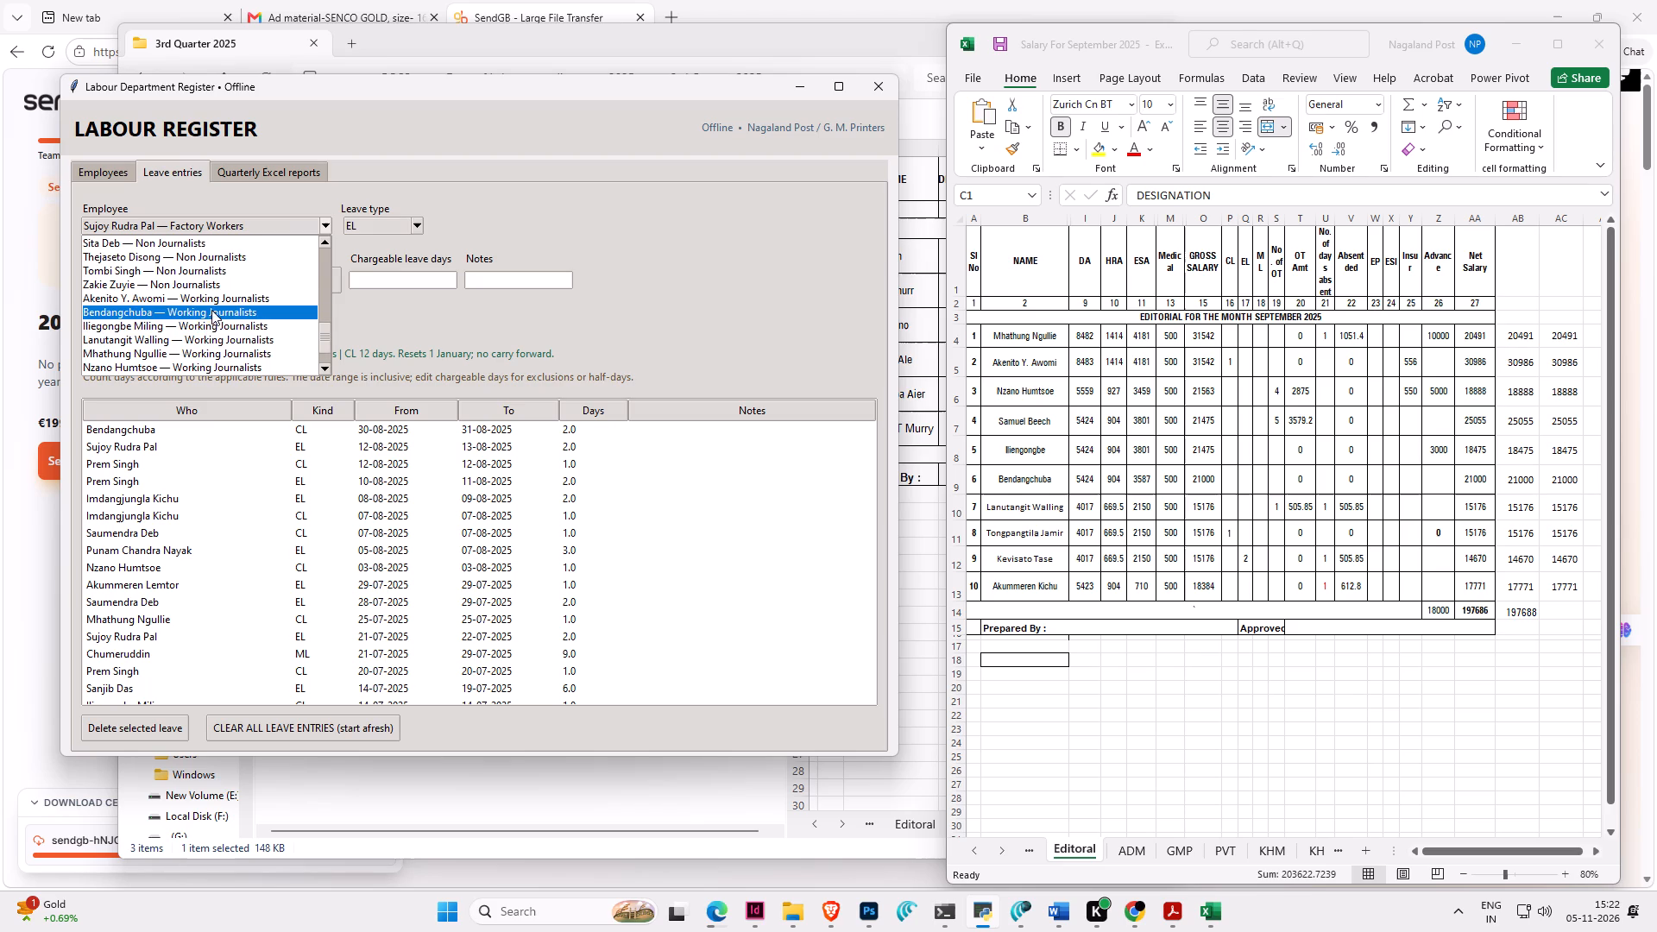
{"action": "left_click", "coordinate": [211, 301]}
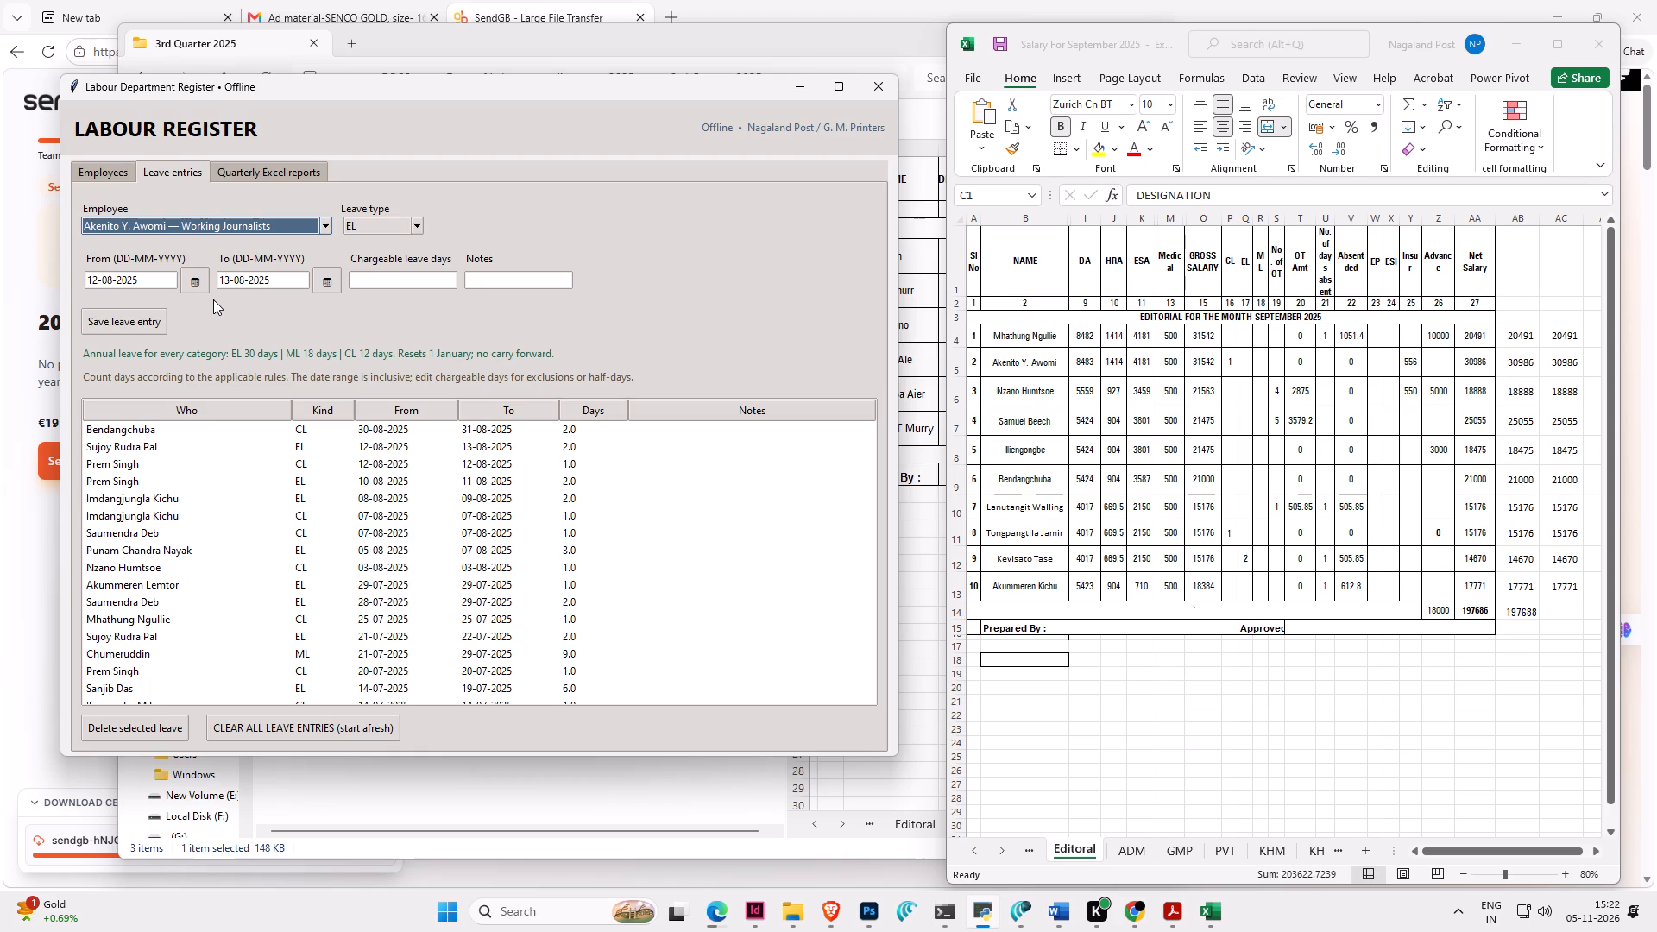
{"action": "left_click", "coordinate": [94, 276]}
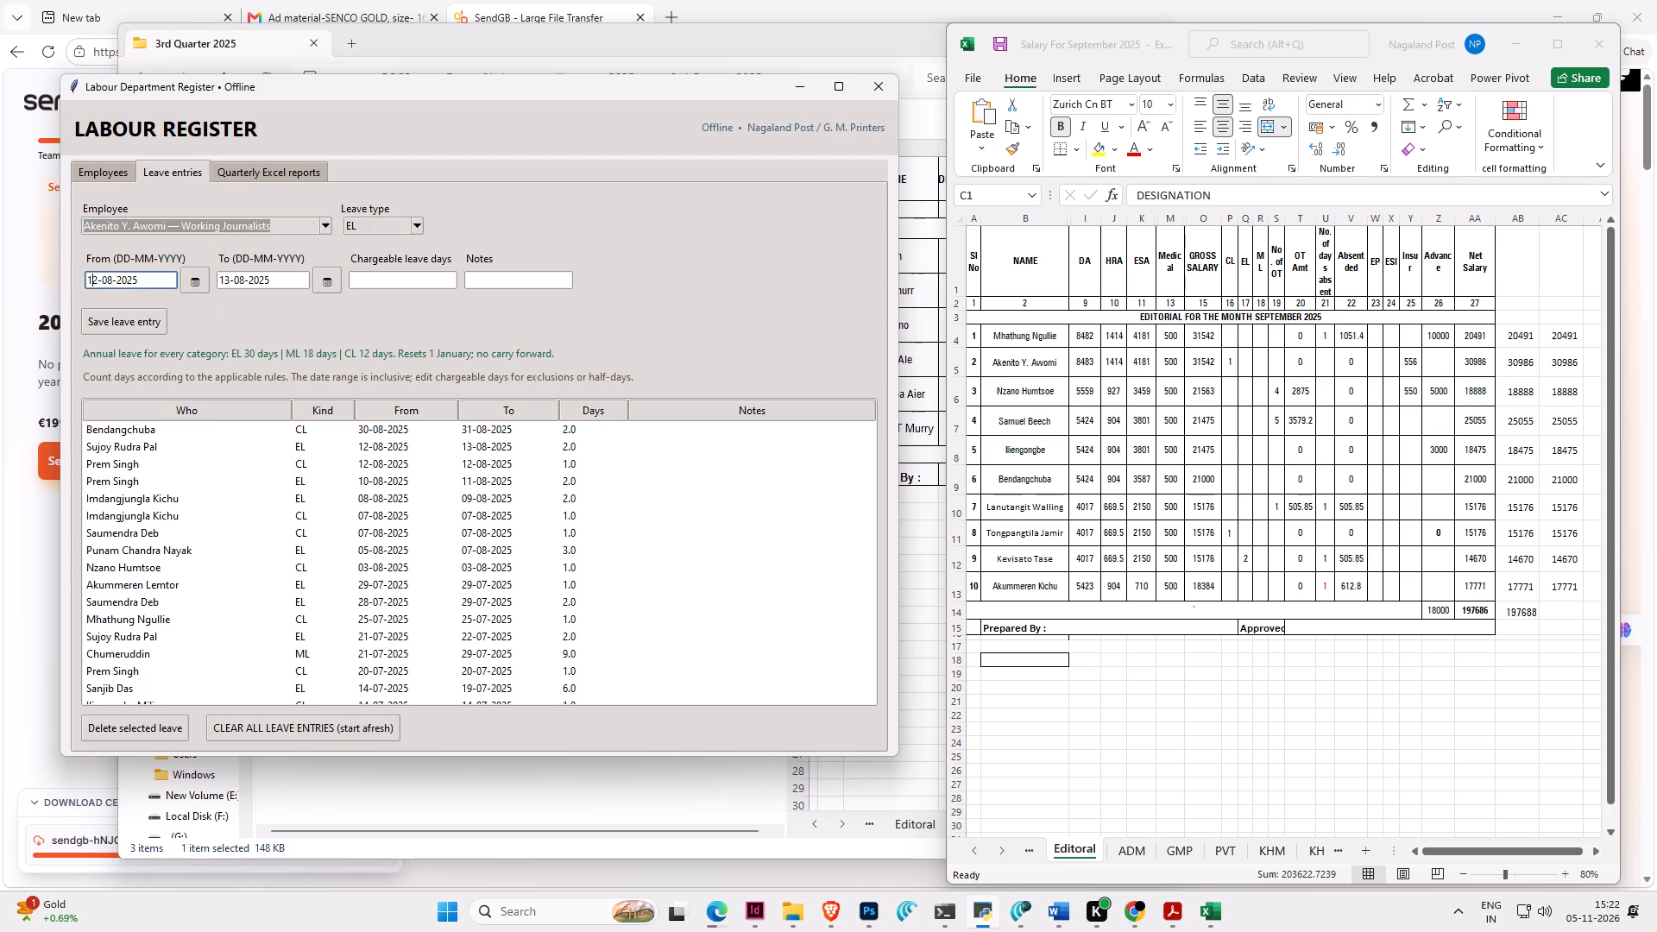
{"action": "key", "text": "Delete"}
{"action": "key", "text": "BackSpace"}
{"action": "type", "text": "17"}
{"action": "key", "text": "Right"}
{"action": "key", "text": "Right"}
{"action": "key", "text": "Delete"}
{"action": "key", "text": "9"}
{"action": "left_click", "coordinate": [224, 274]}
{"action": "key", "text": "Delete"}
{"action": "key", "text": "7"}
{"action": "left_click", "coordinate": [238, 275]}
{"action": "key", "text": "Delete"}
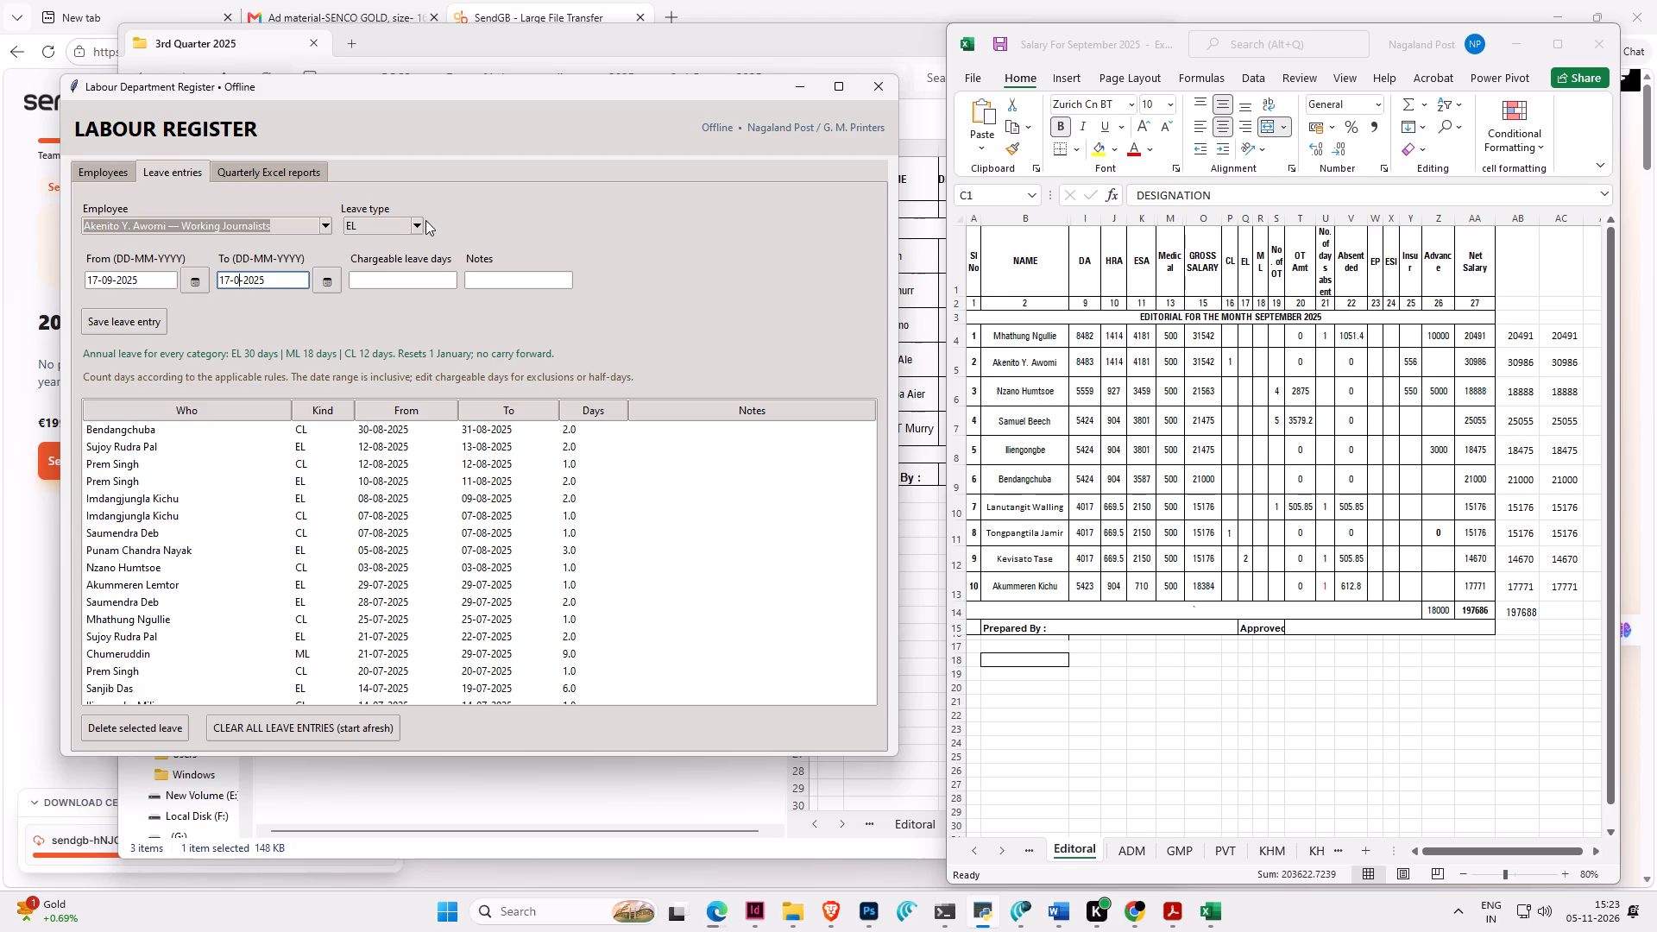
{"action": "key", "text": "9"}
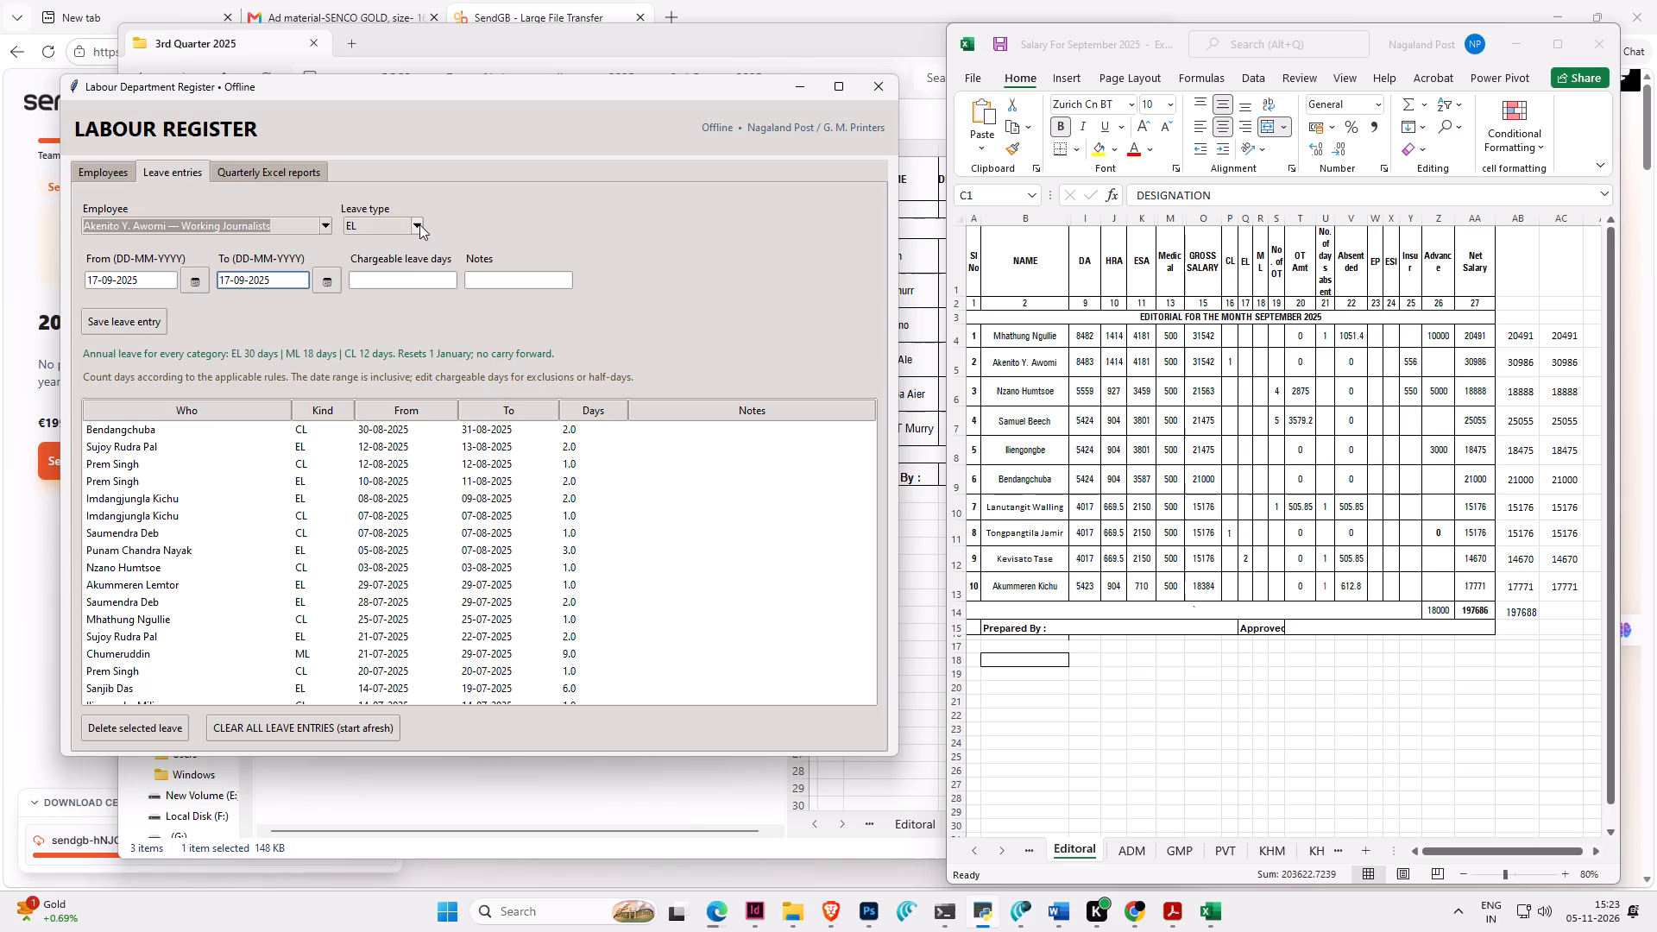
{"action": "left_click", "coordinate": [419, 224]}
{"action": "left_click", "coordinate": [401, 242]}
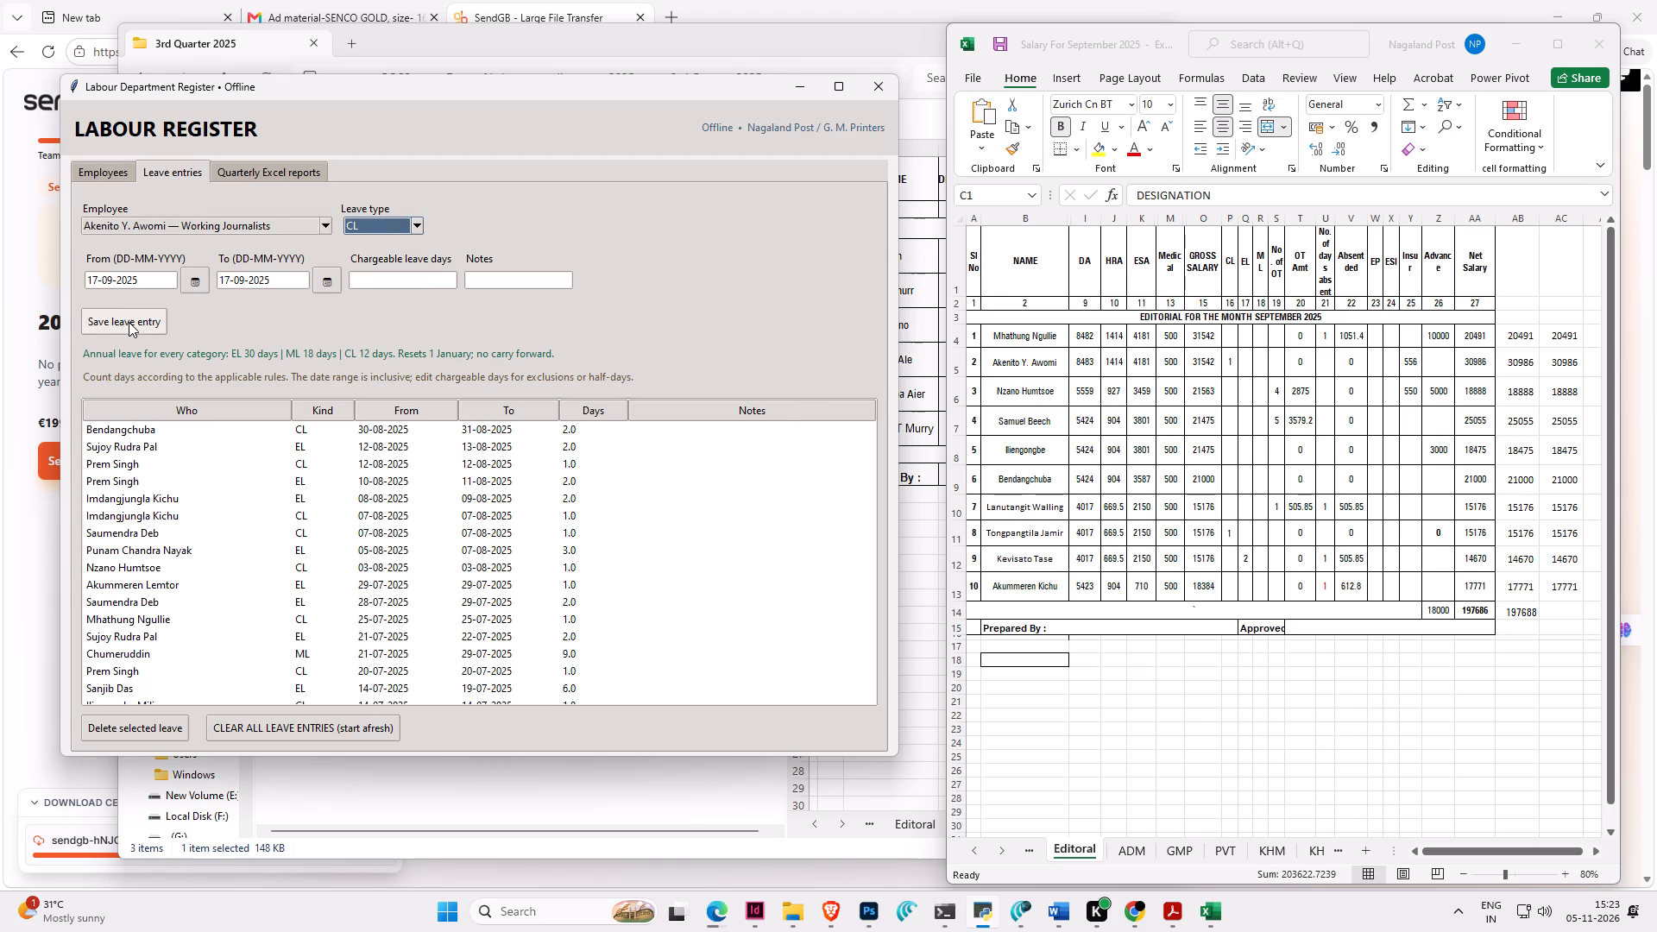
{"action": "left_click", "coordinate": [129, 322]}
{"action": "left_click", "coordinate": [862, 514]}
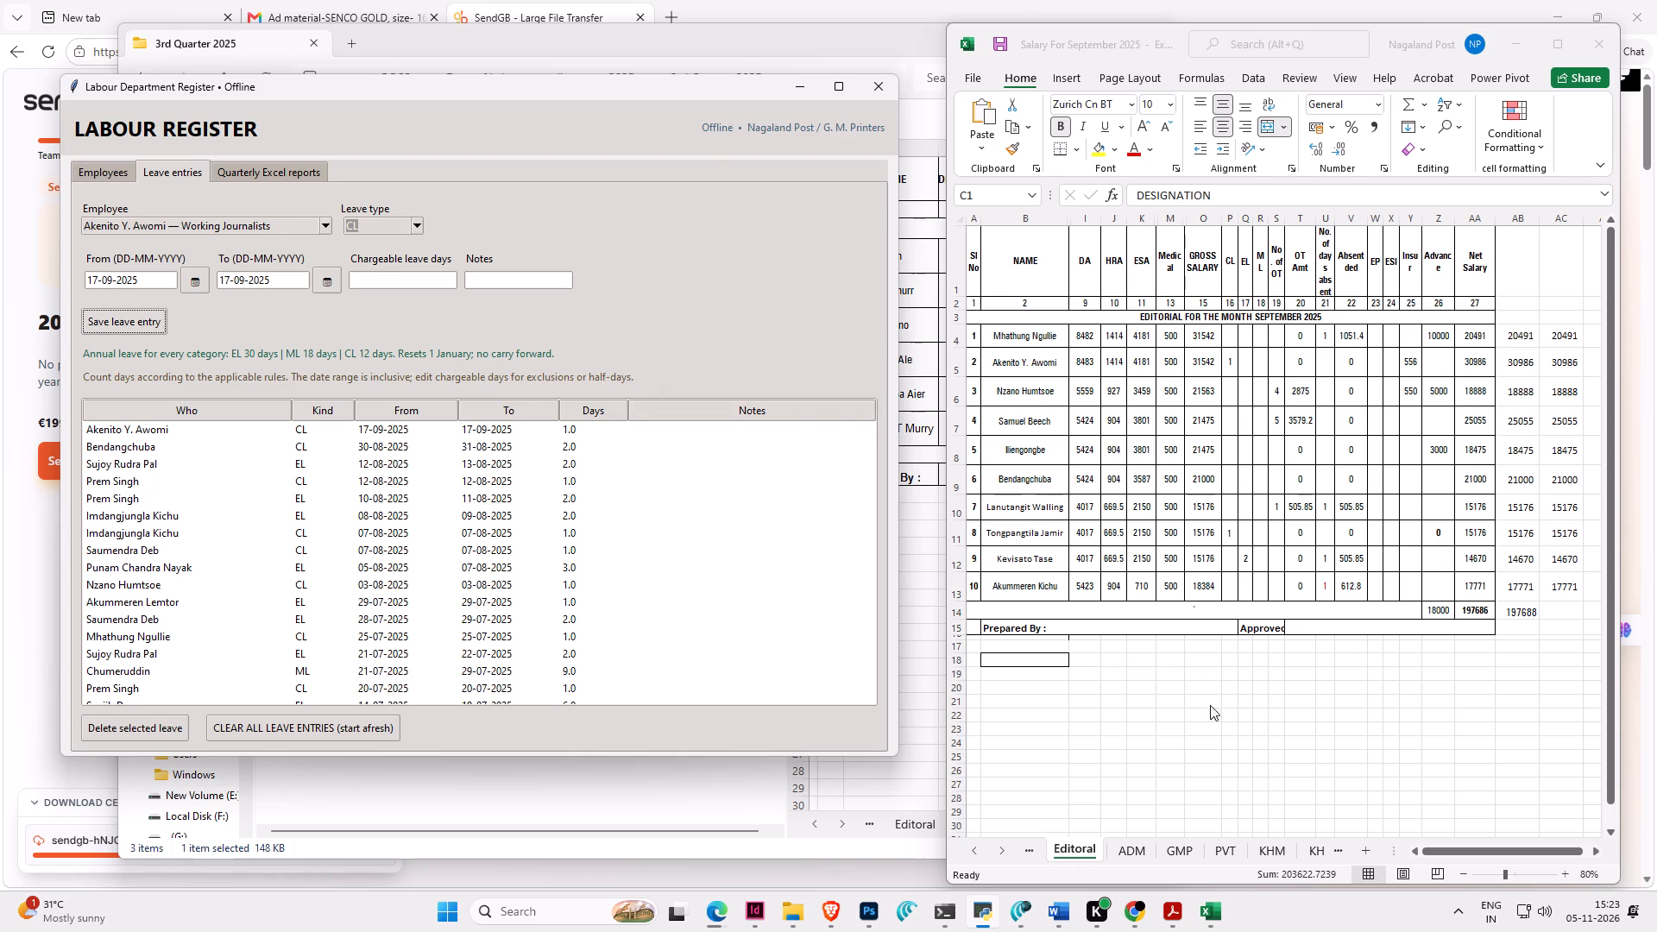
In the September workbook's ADM sheet, hide the columns from DESIGNATION through HRA.
{"action": "left_click", "coordinate": [1132, 847]}
{"action": "left_click", "coordinate": [1132, 846]}
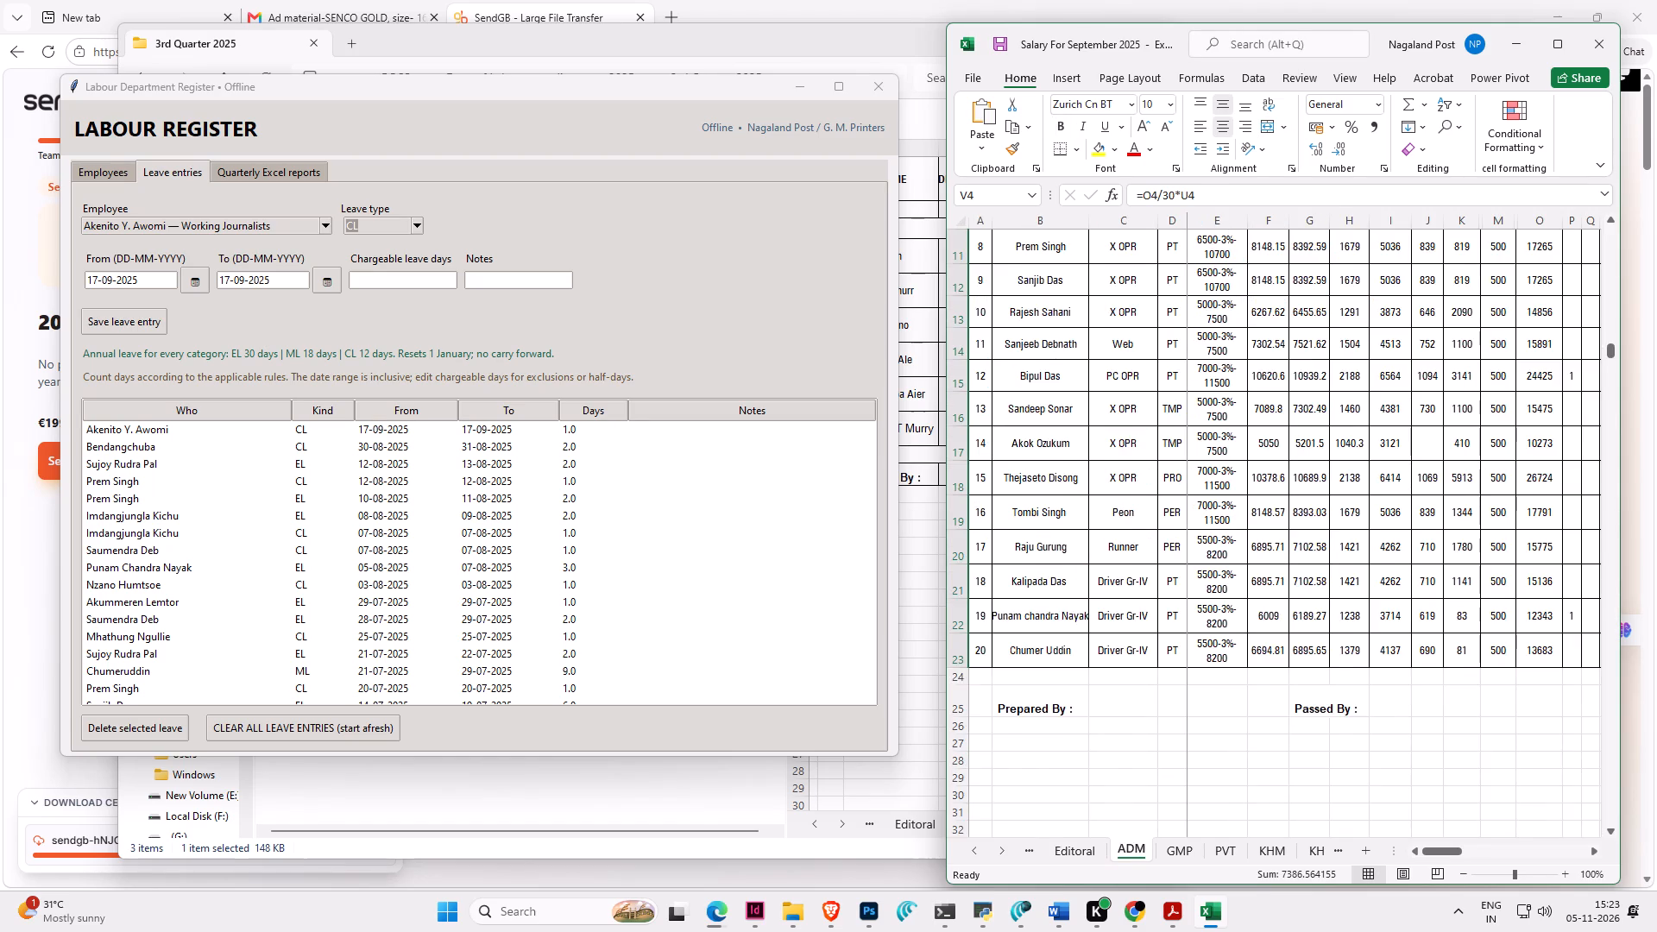
{"action": "scroll", "coordinate": [1207, 568], "scroll_direction": "up", "scroll_amount": 8}
{"action": "left_click_drag", "start_coordinate": [1114, 220], "coordinate": [1349, 218]}
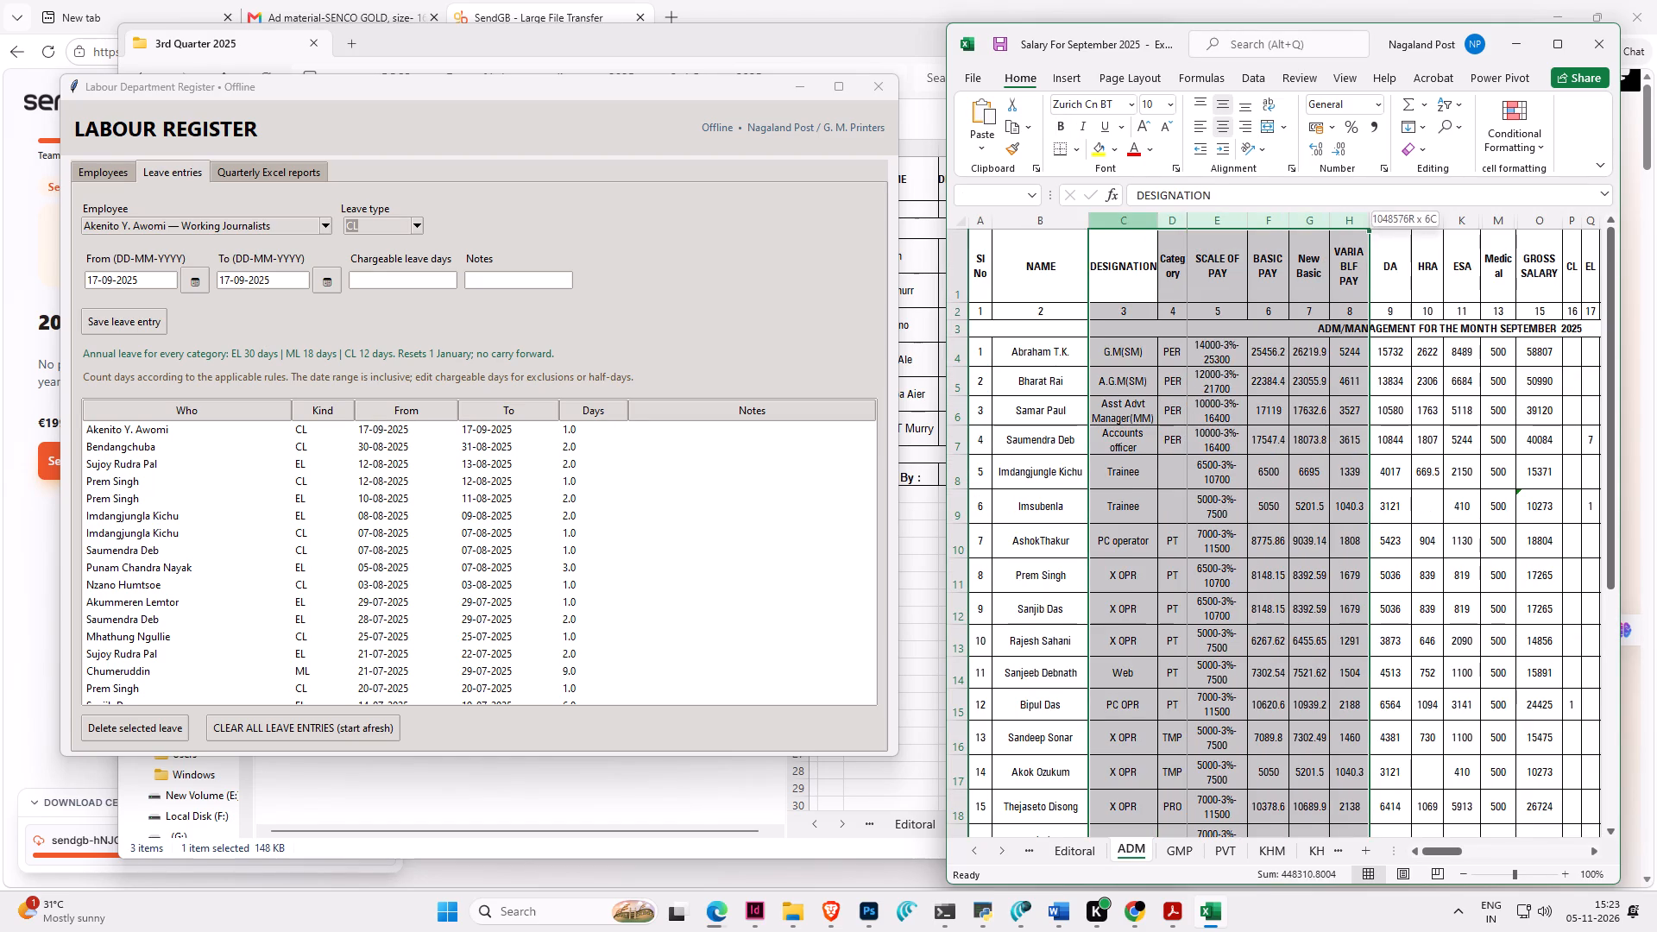
{"action": "left_click_drag", "start_coordinate": [1349, 218], "coordinate": [1416, 215]}
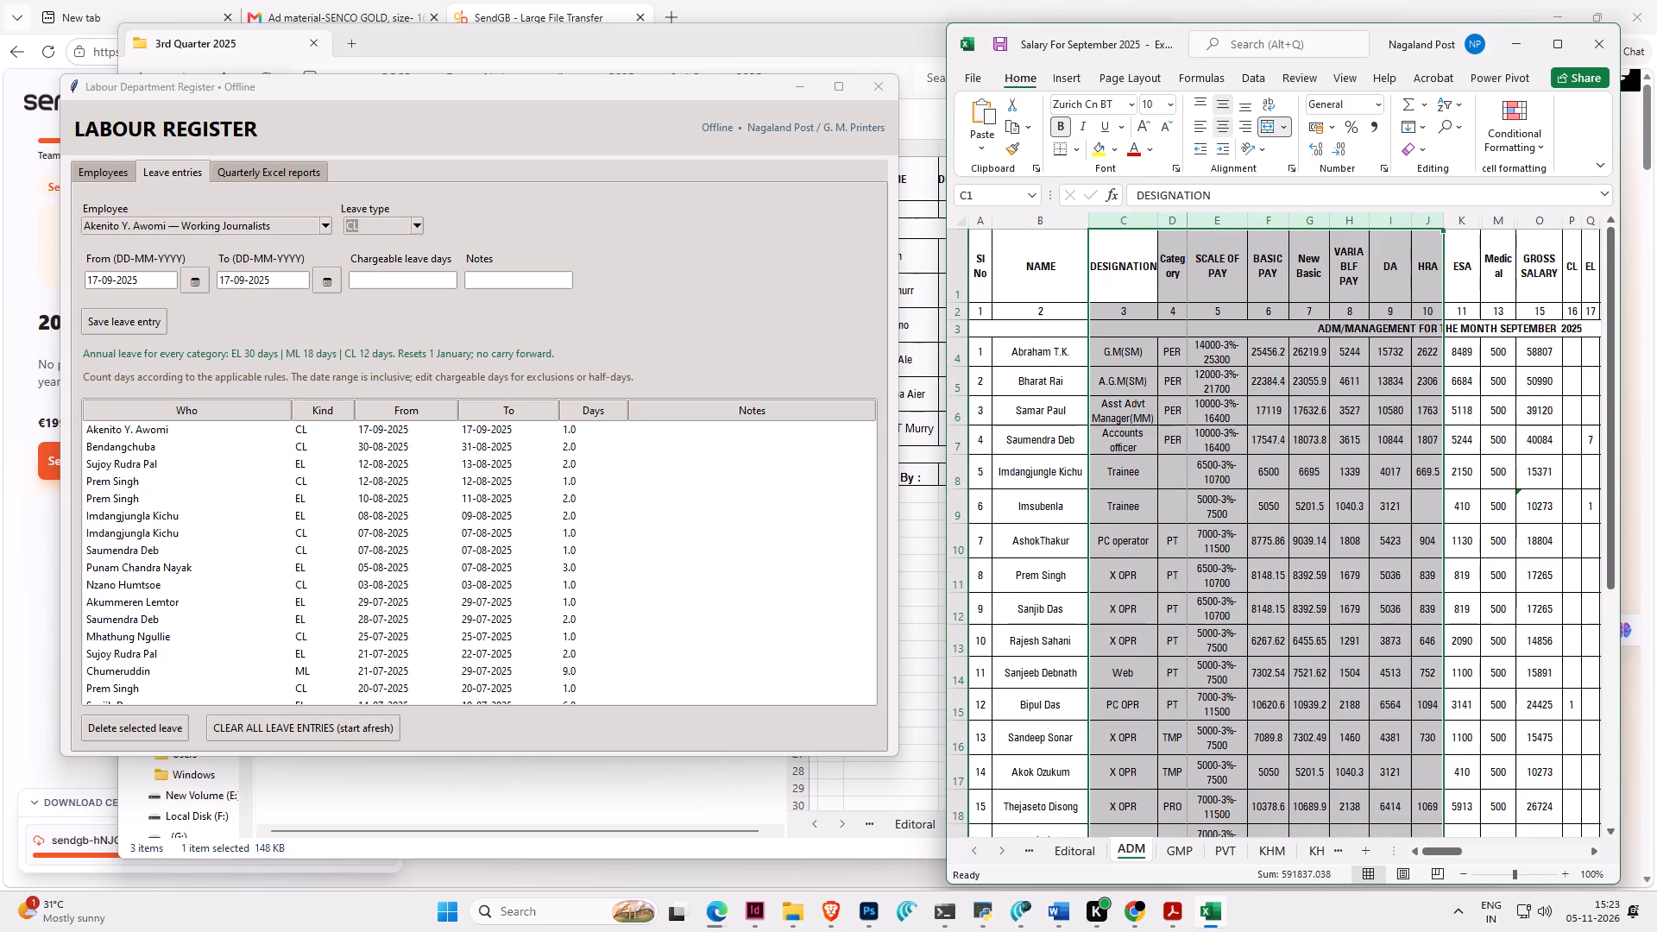
{"action": "right_click", "coordinate": [1372, 311]}
{"action": "left_click", "coordinate": [1433, 576]}
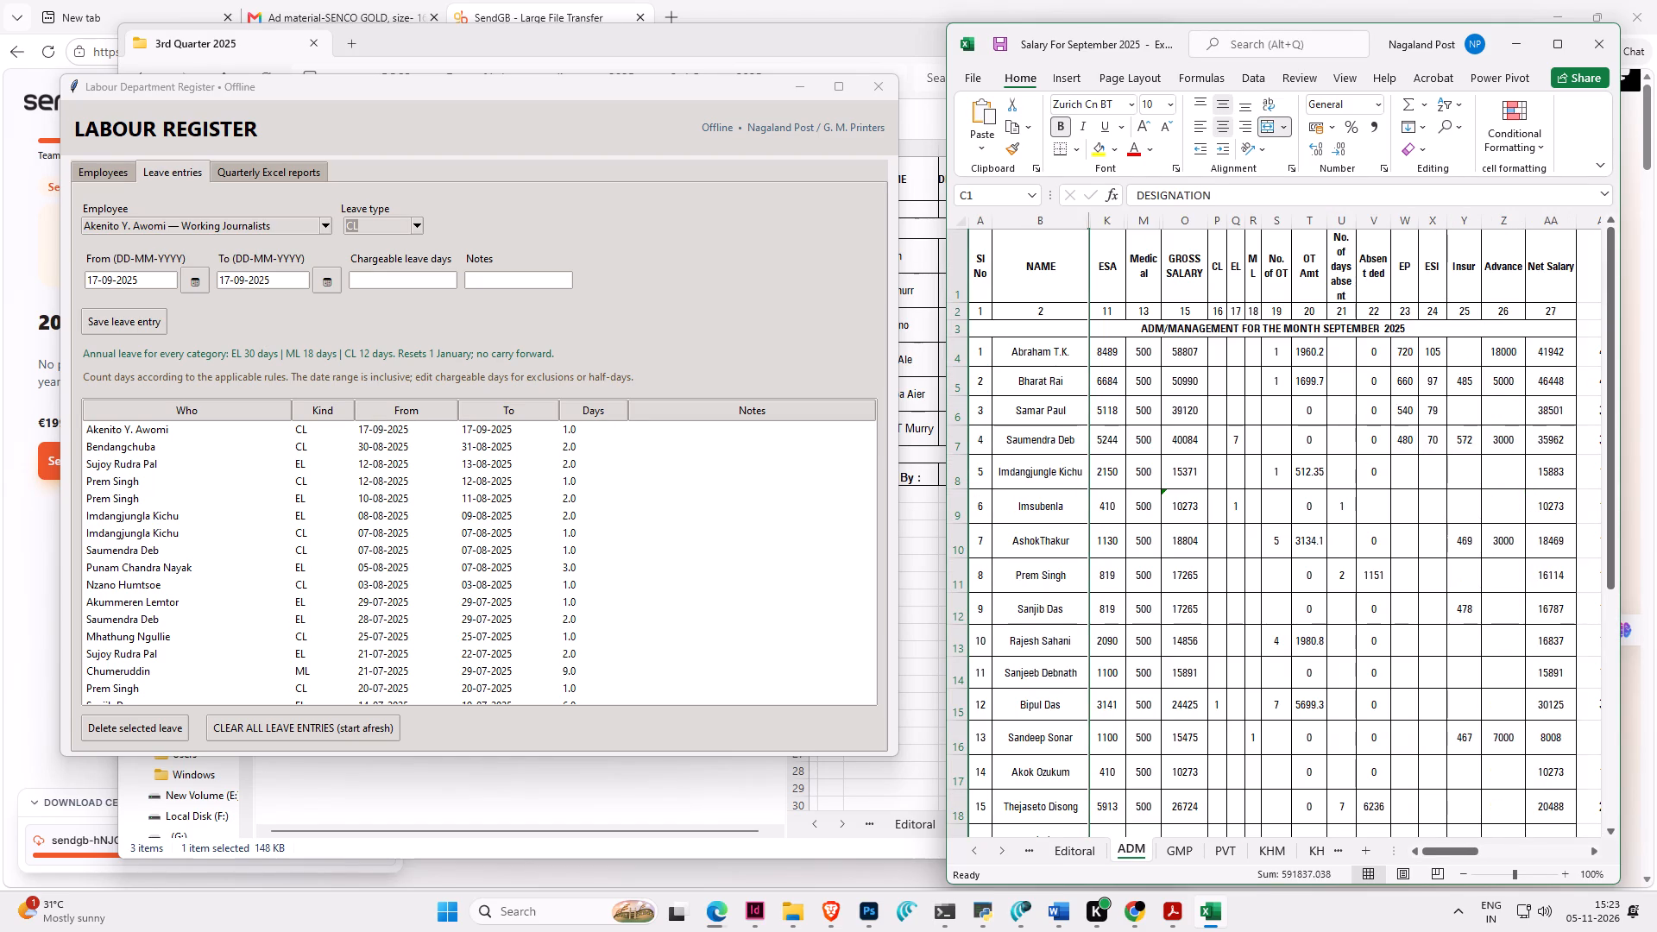
In the labour register, save an EL leave entry from 22-09-2025 to 28-09-2025 for the ADM sheet's serial 4 employee.
{"action": "left_click", "coordinate": [1064, 452]}
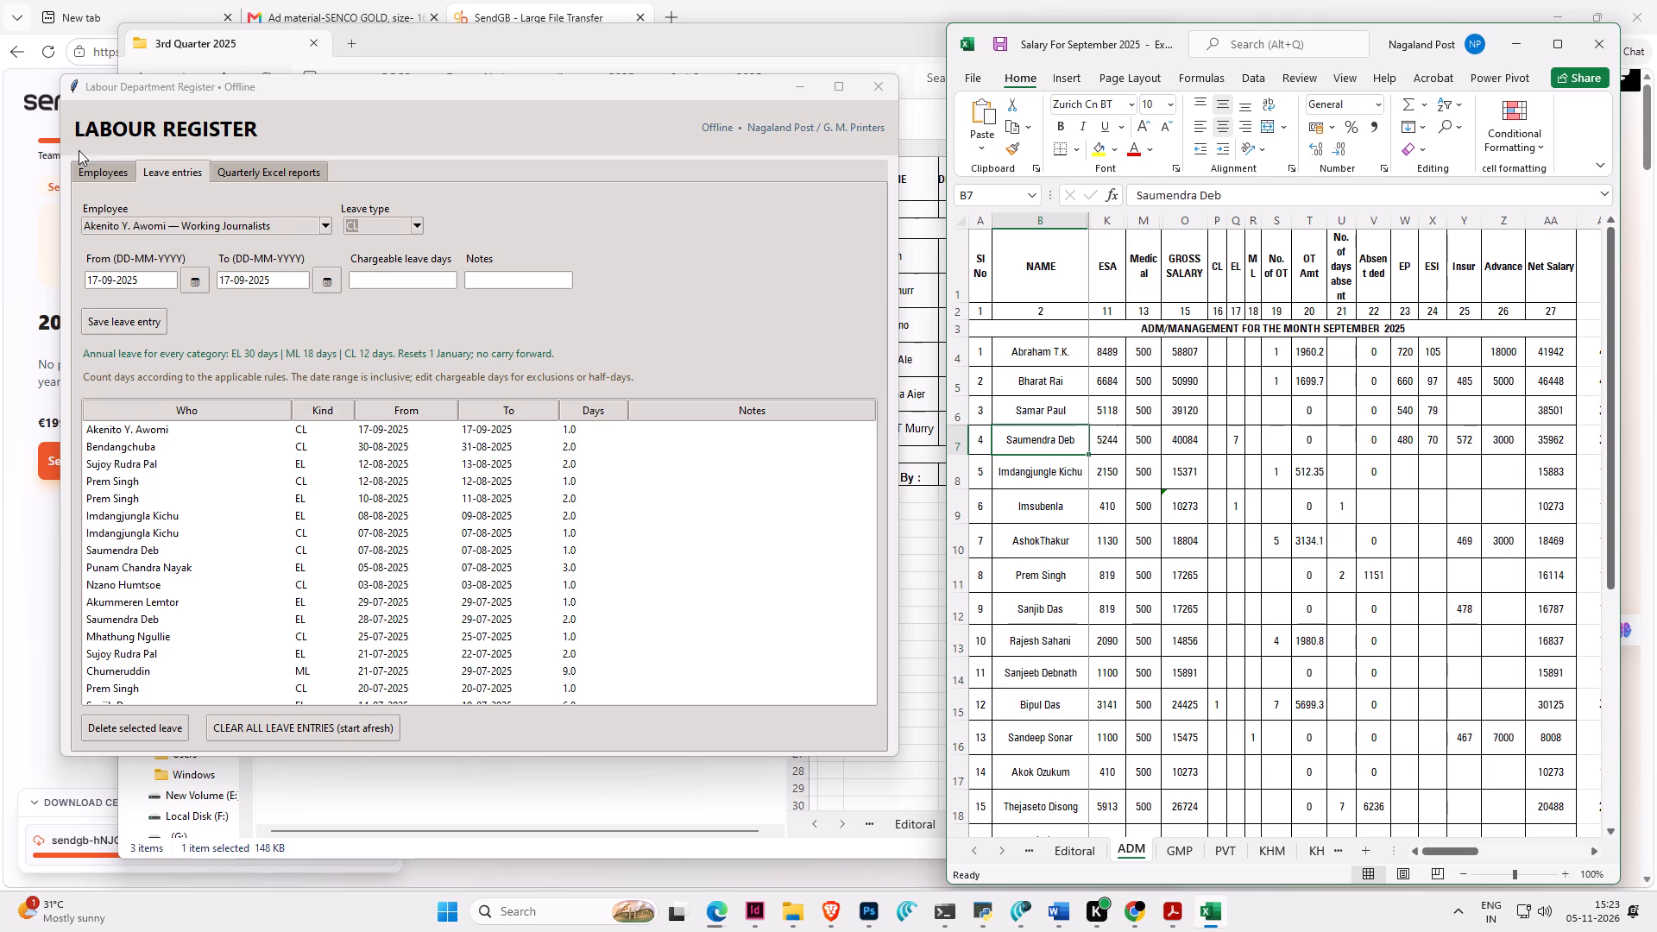
{"action": "left_click", "coordinate": [155, 220]}
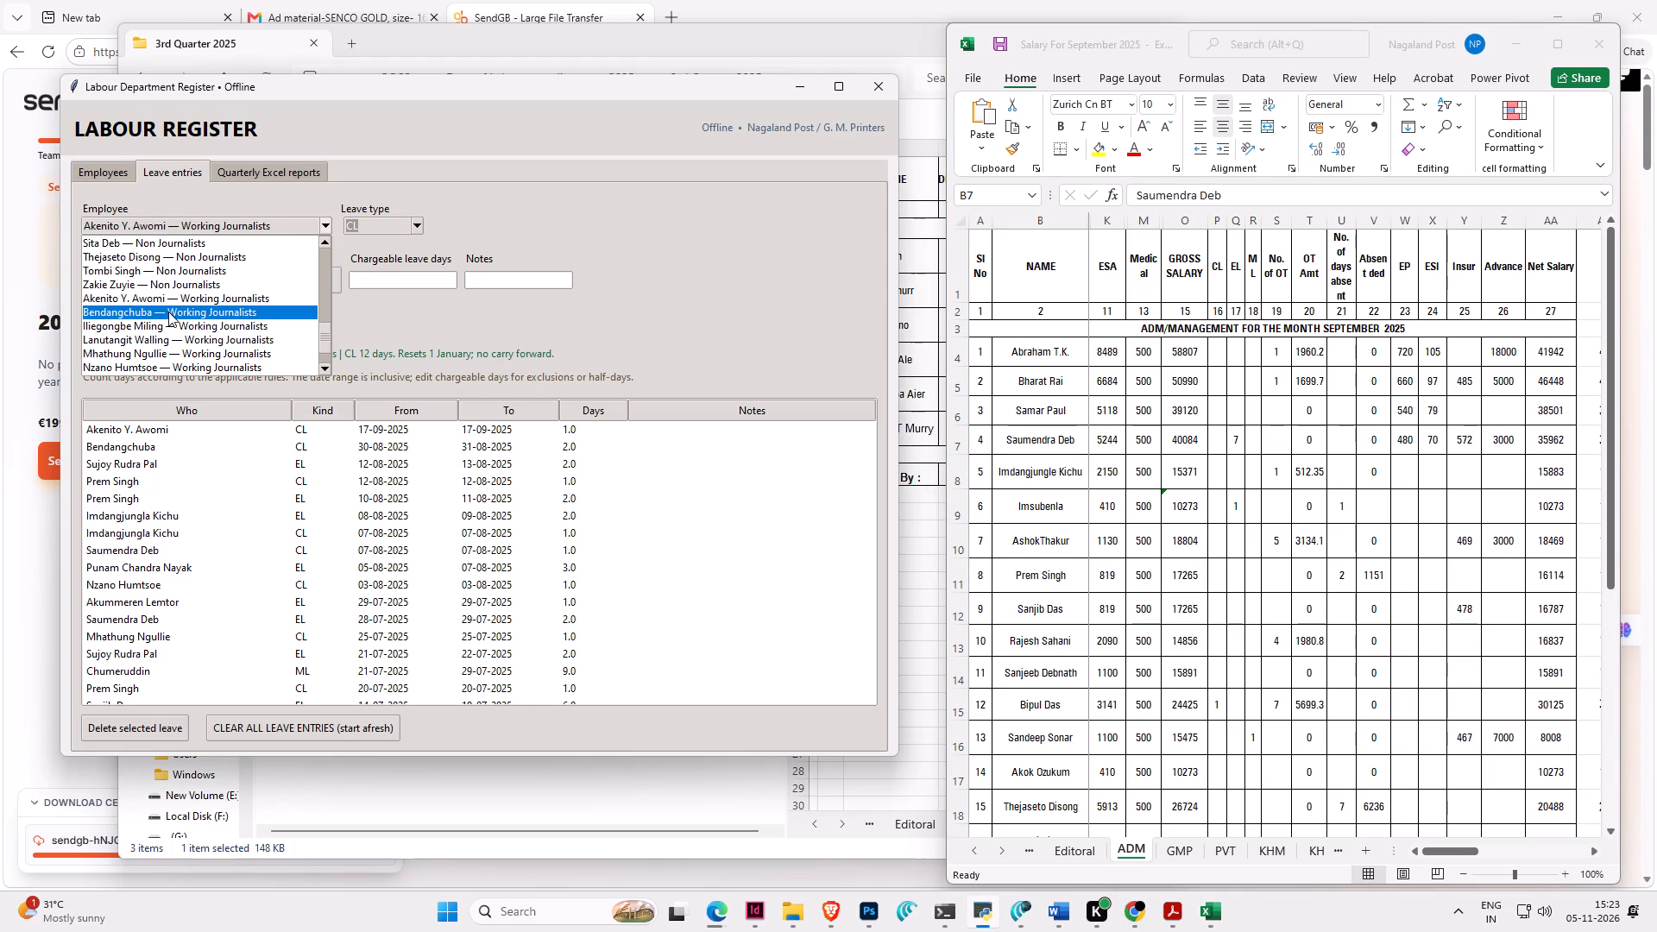
{"action": "scroll", "coordinate": [168, 312], "scroll_direction": "down", "scroll_amount": 1}
{"action": "scroll", "coordinate": [168, 312], "scroll_direction": "up", "scroll_amount": 4}
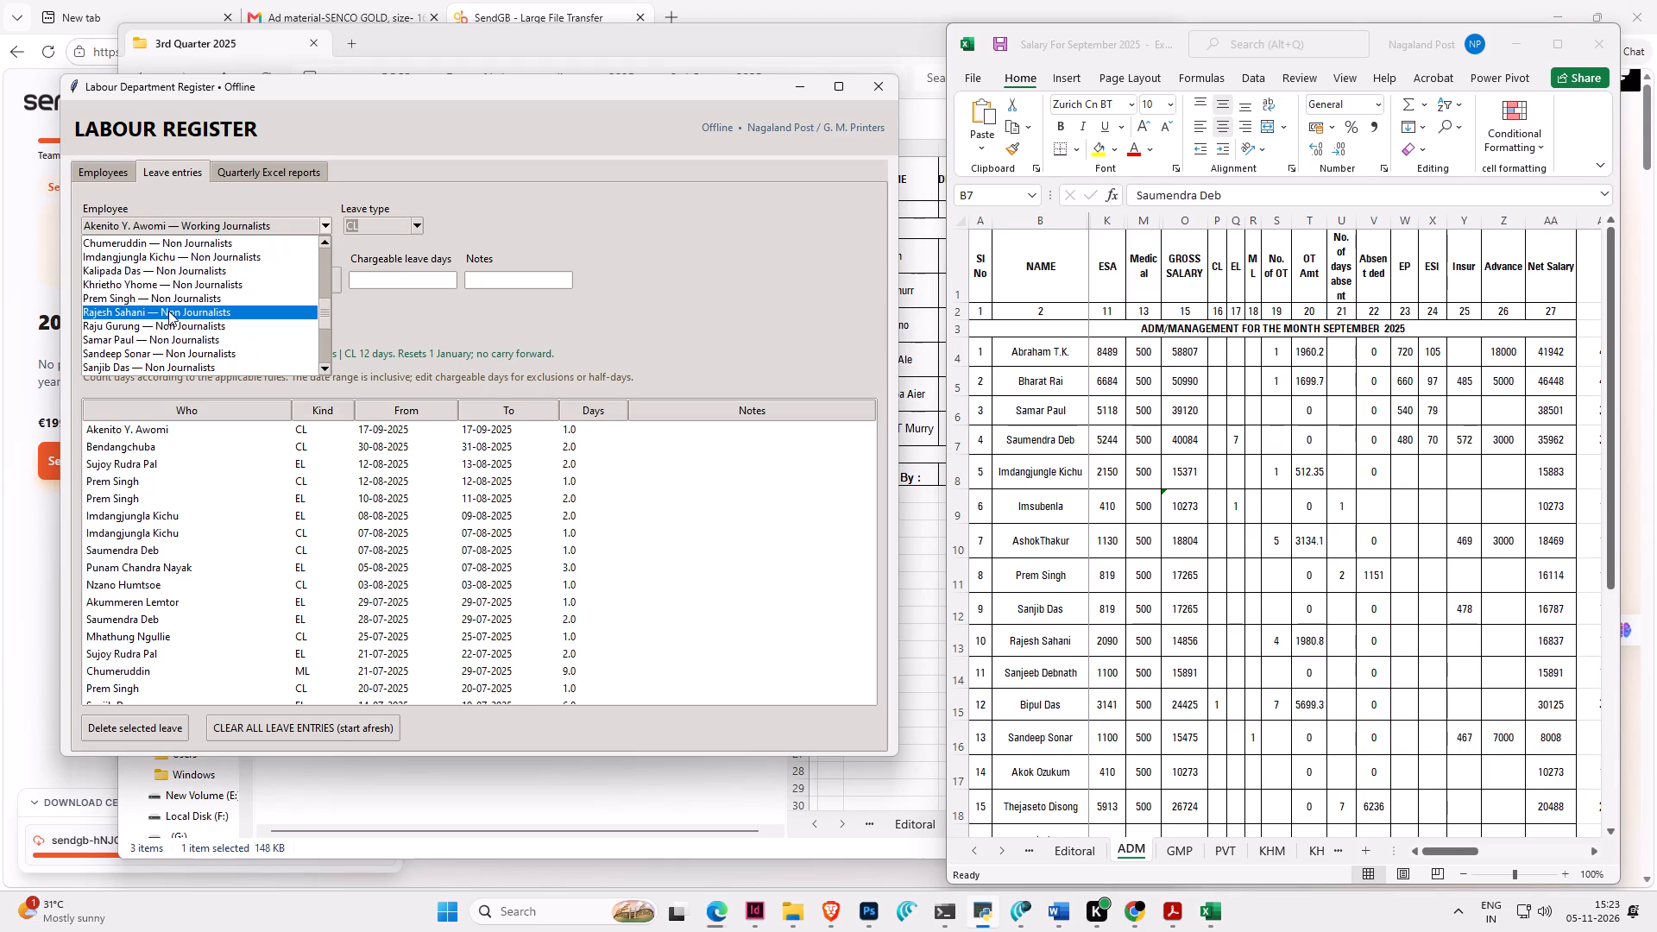
{"action": "scroll", "coordinate": [161, 349], "scroll_direction": "down", "scroll_amount": 1}
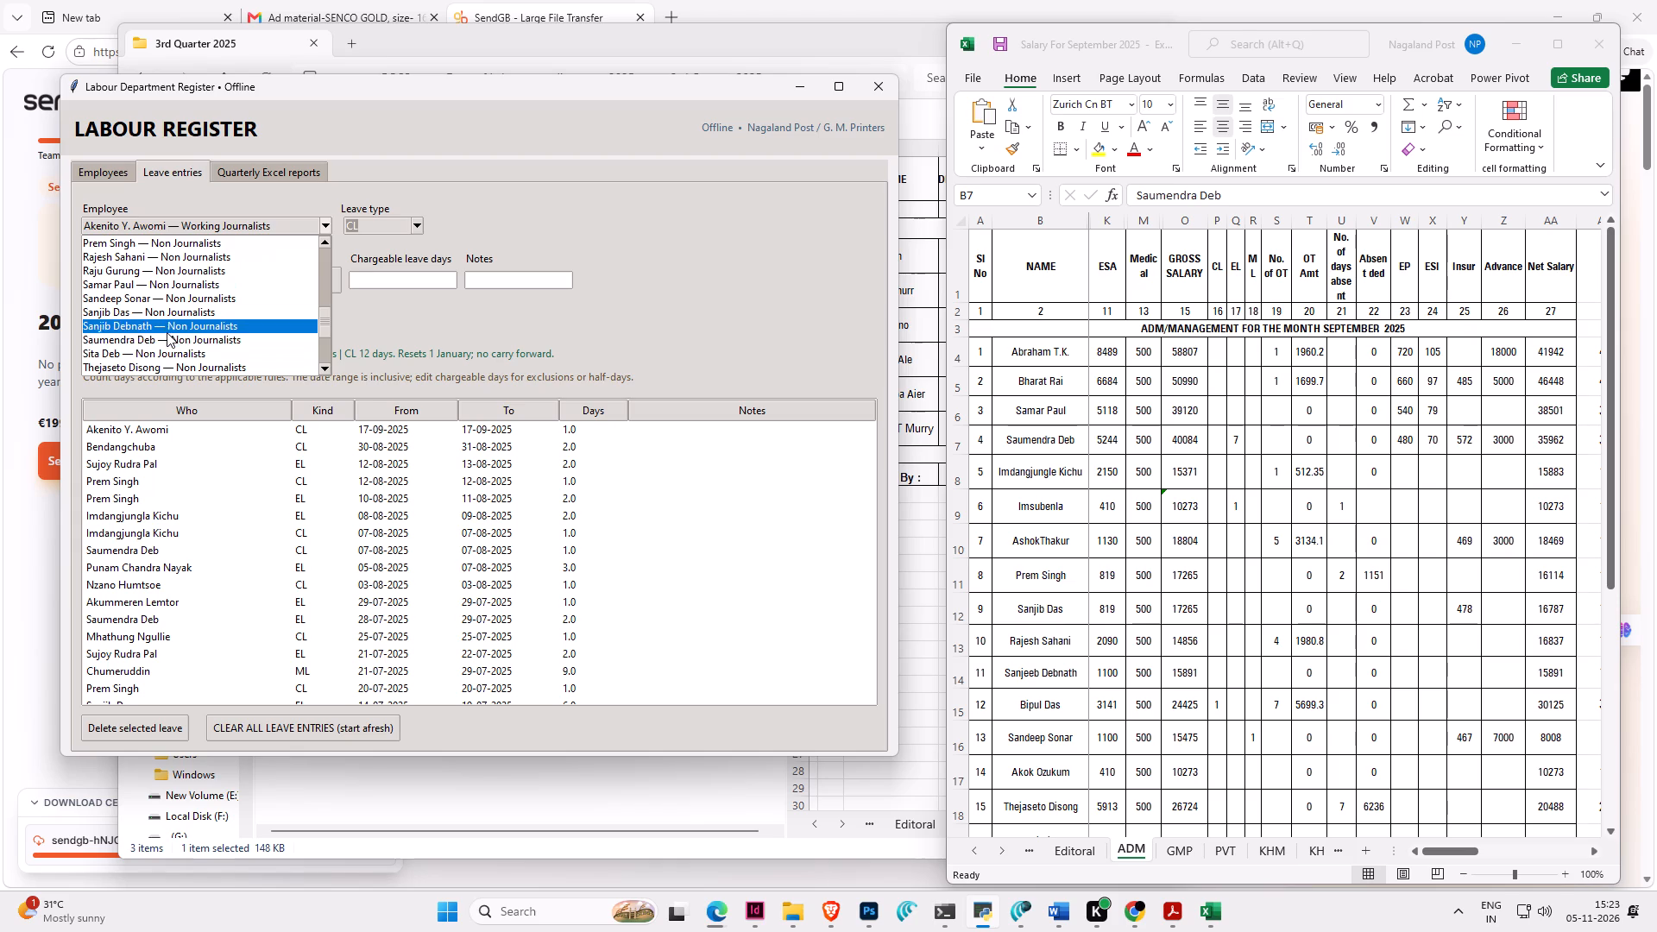
{"action": "left_click", "coordinate": [165, 340]}
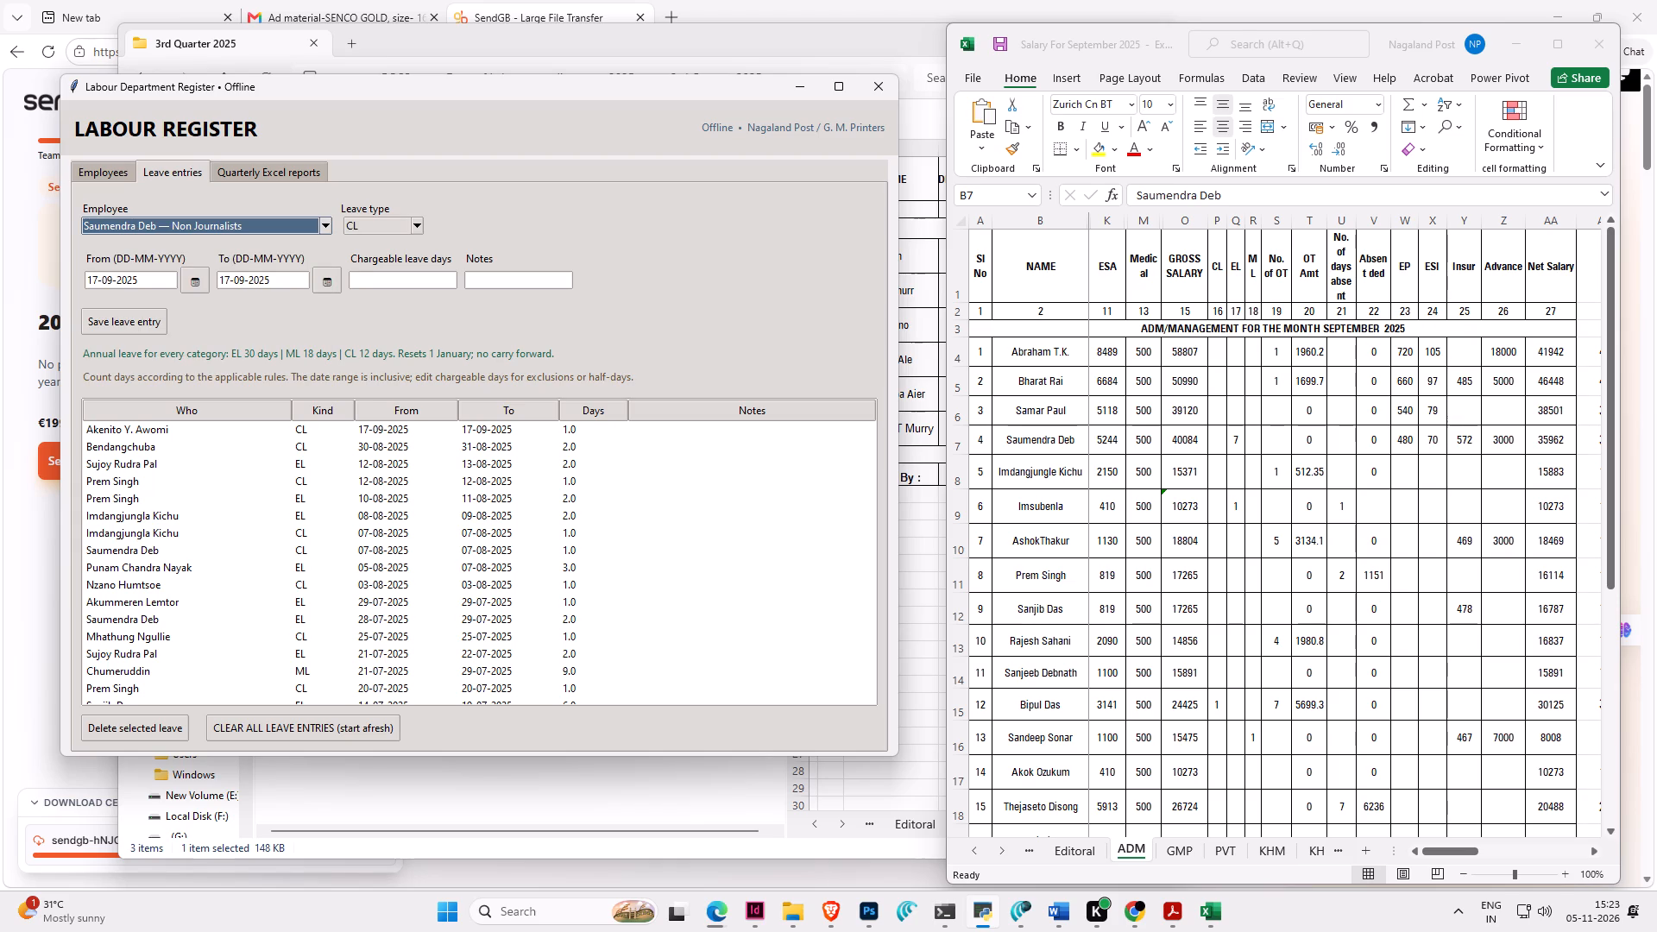
{"action": "left_click_drag", "start_coordinate": [98, 278], "coordinate": [72, 274]}
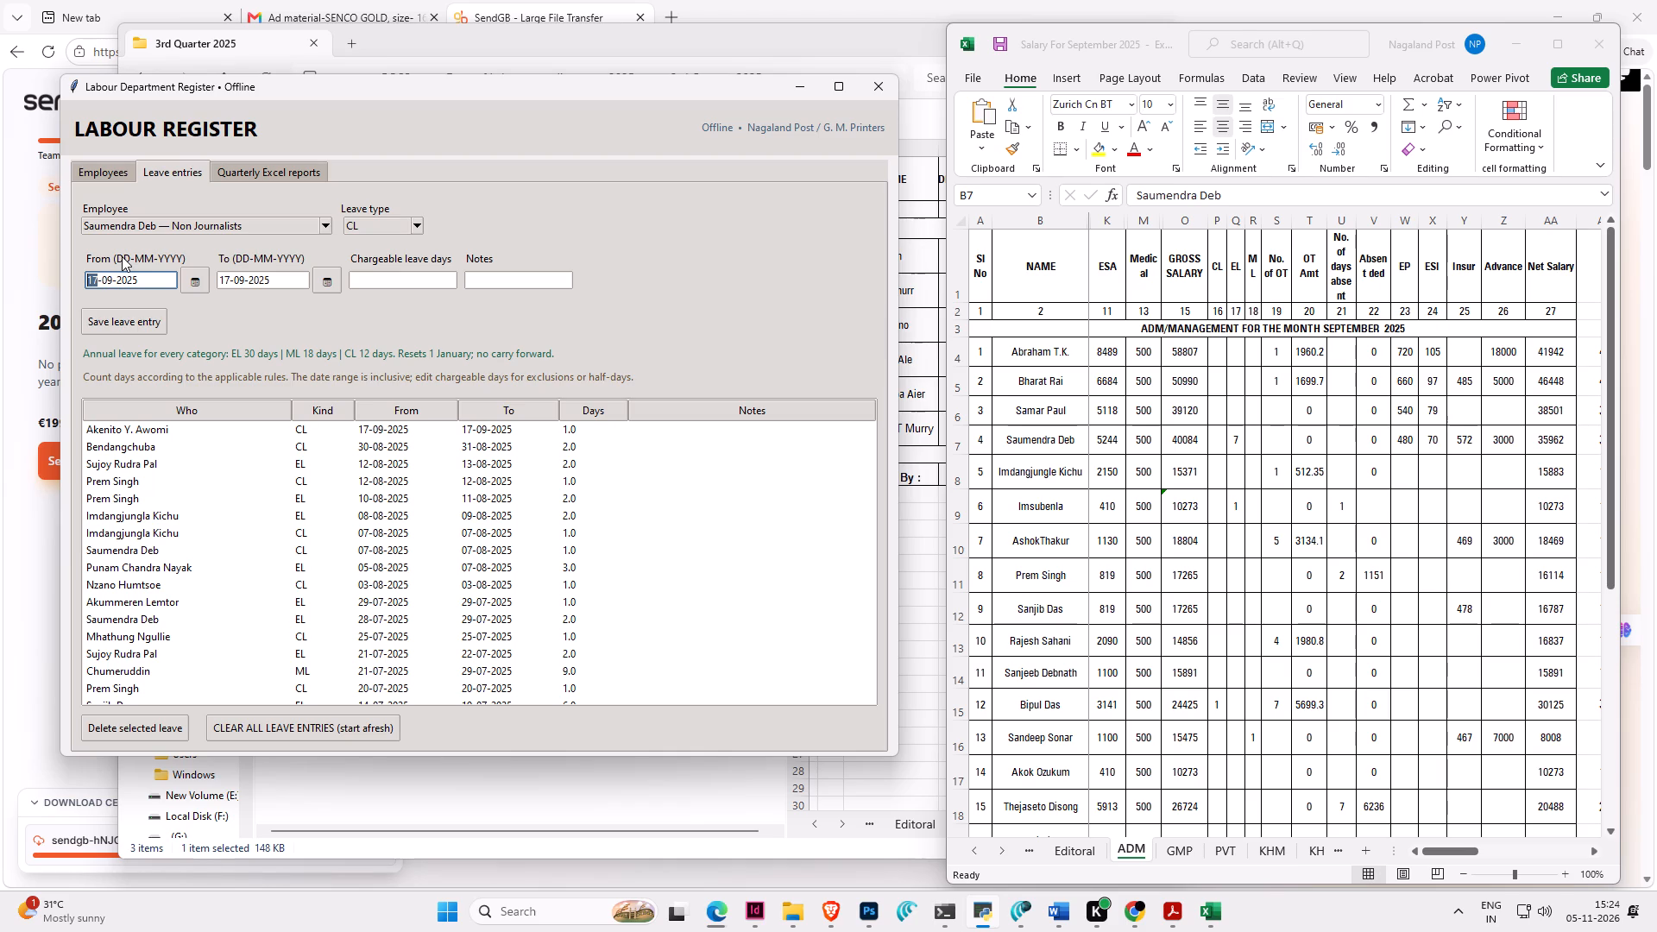
{"action": "type", "text": "22"}
{"action": "left_click_drag", "start_coordinate": [230, 274], "coordinate": [190, 268]}
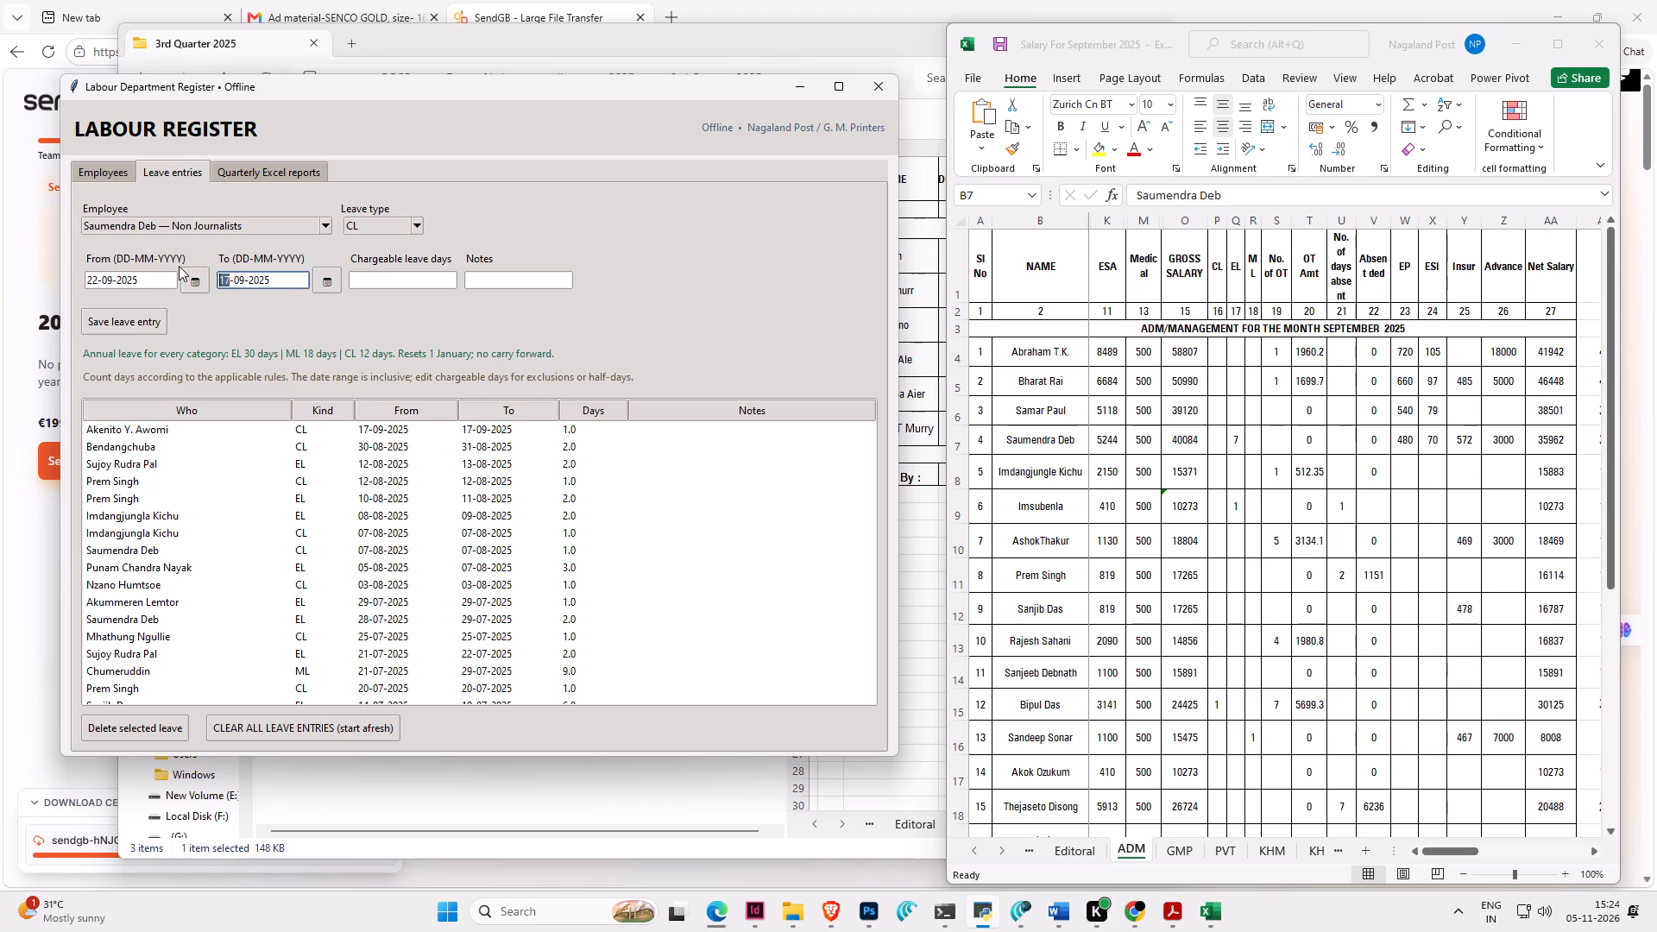
{"action": "type", "text": "29"}
{"action": "key", "text": "BackSpace"}
{"action": "key", "text": "8"}
{"action": "left_click", "coordinate": [387, 228]}
{"action": "left_click", "coordinate": [376, 253]}
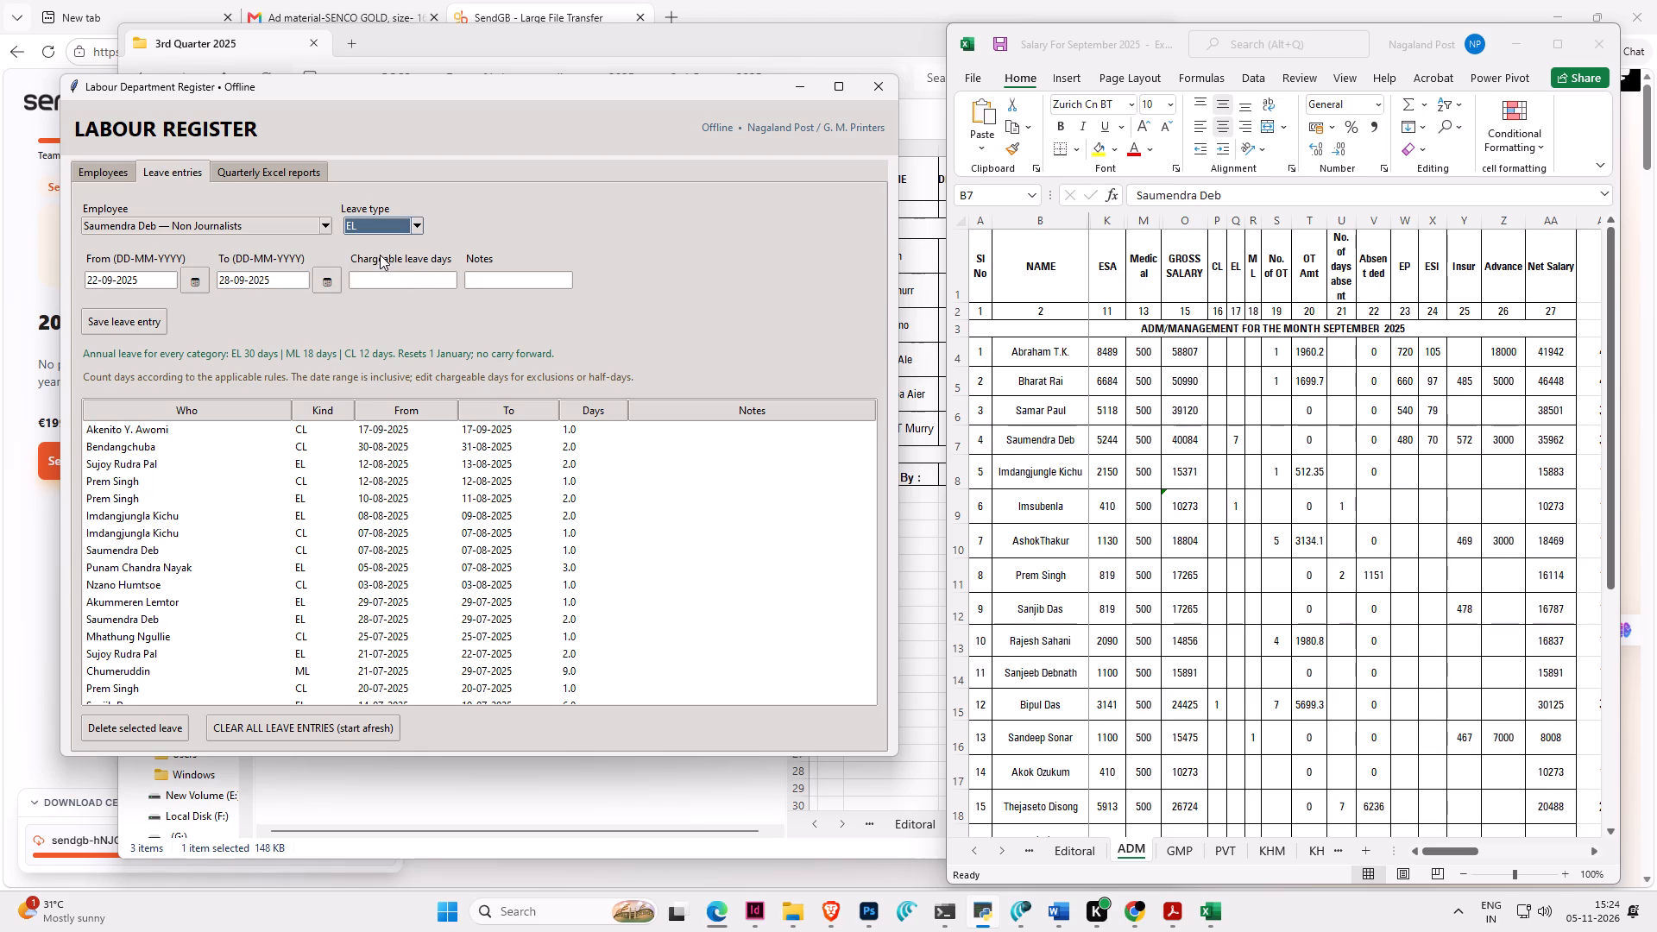
{"action": "left_click", "coordinate": [147, 319]}
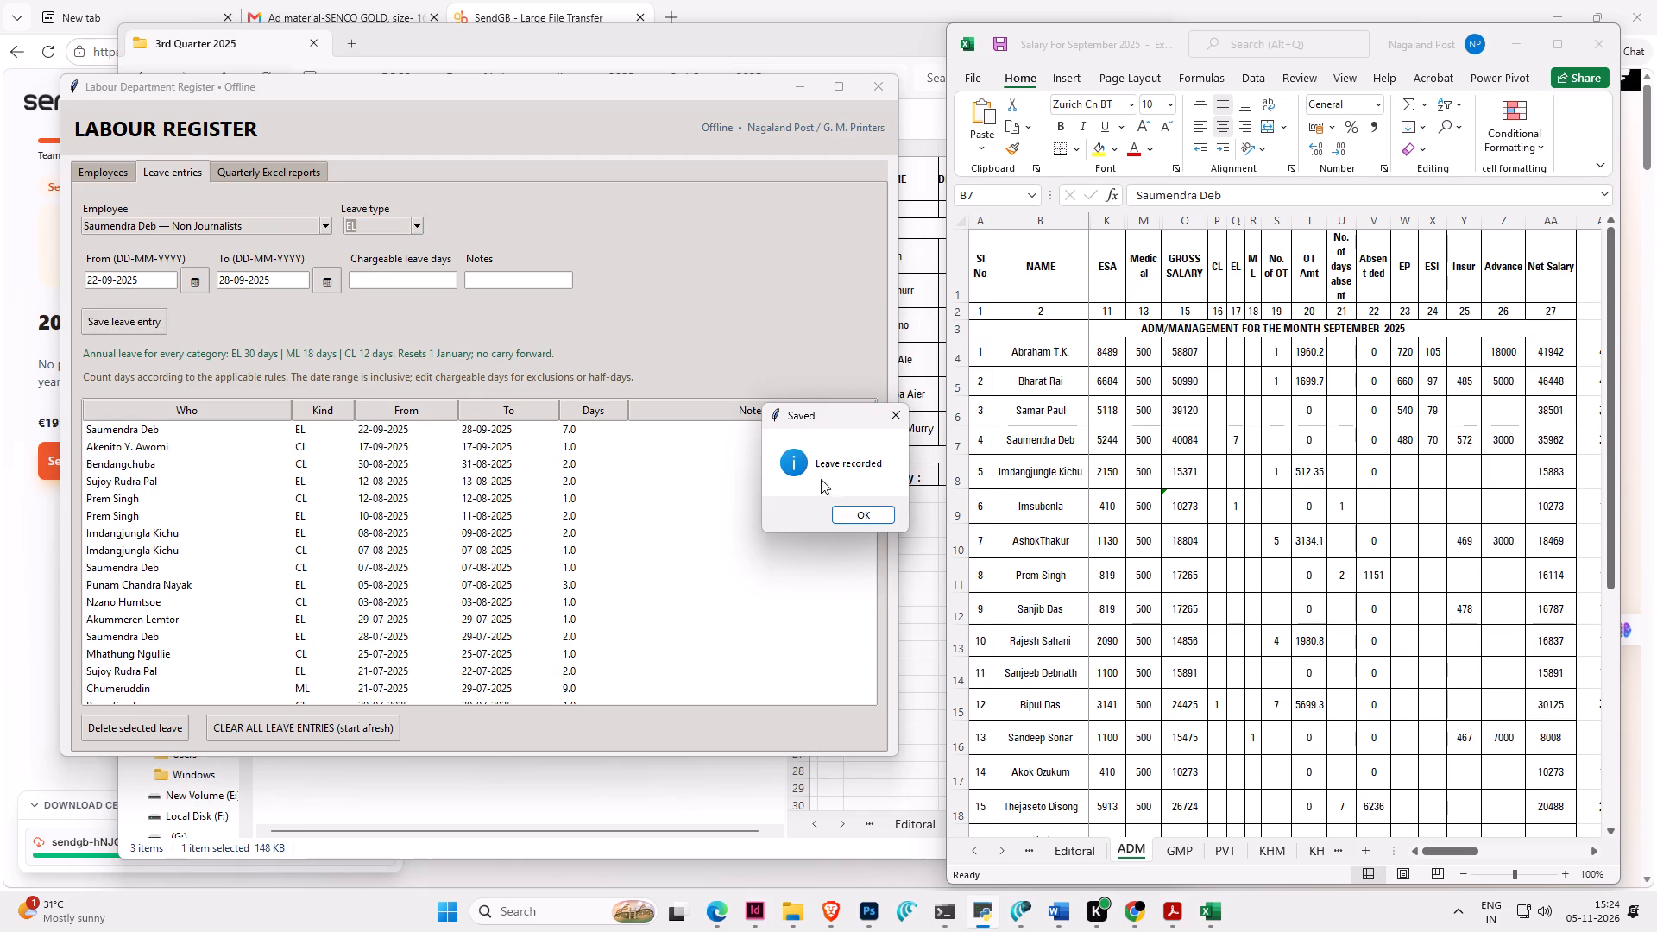
{"action": "left_click", "coordinate": [854, 510]}
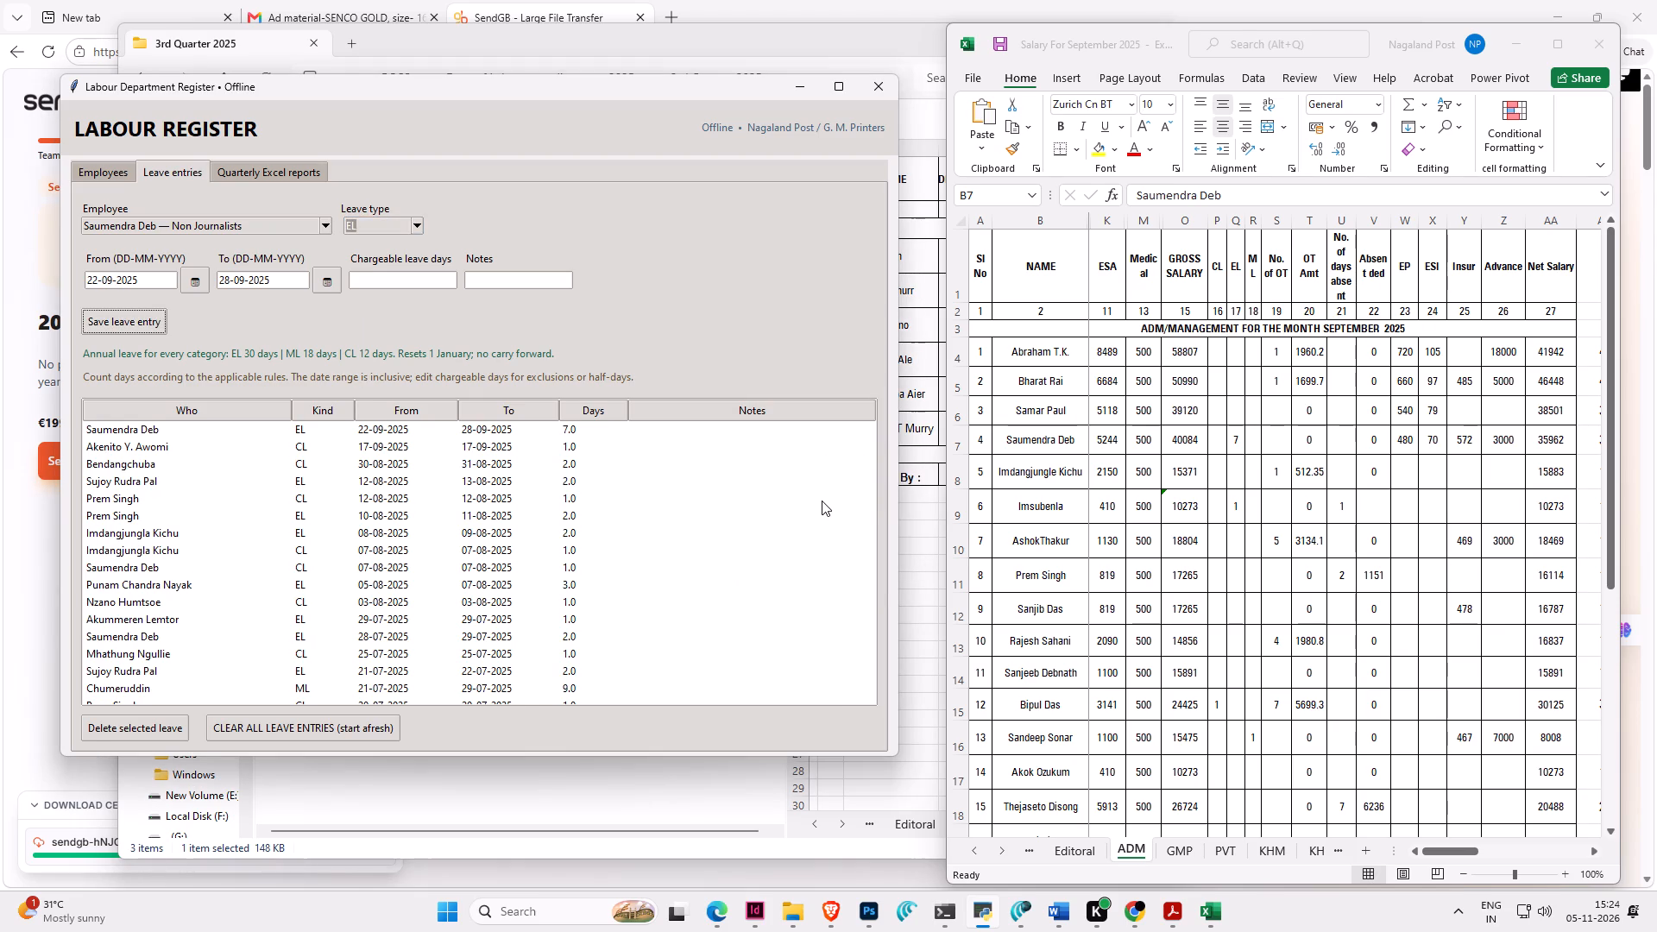
Save a CL leave entry from 18-09-2025 to 18-09-2025 for the ADM sheet's serial 12 employee.
{"action": "left_click", "coordinate": [208, 225]}
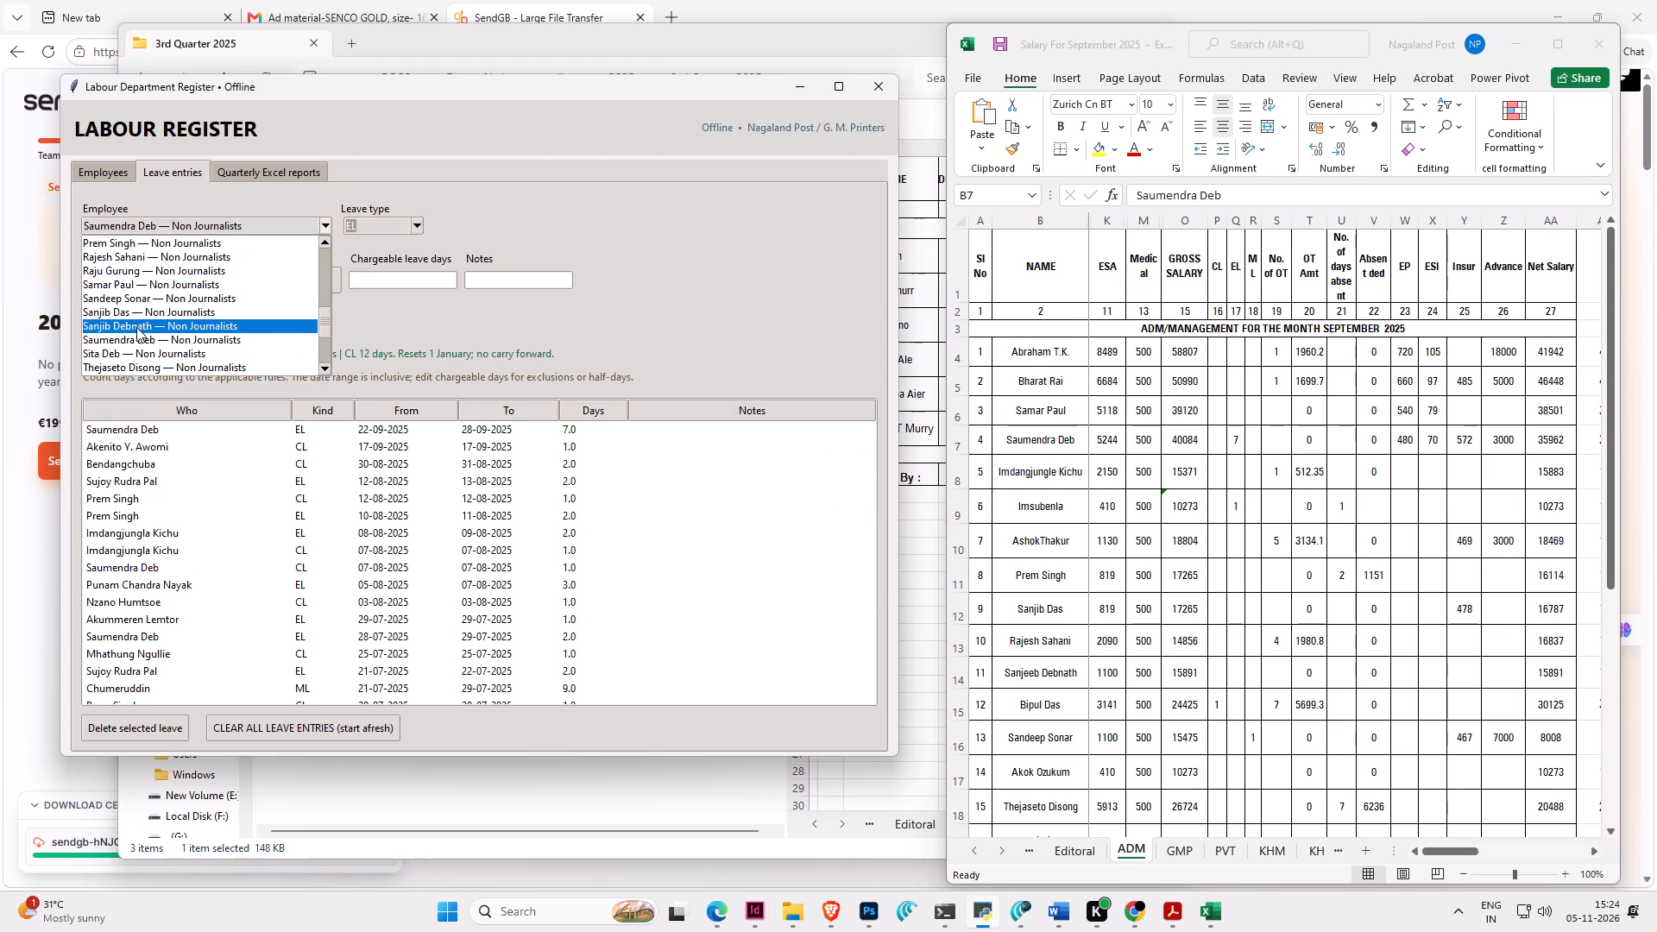
{"action": "scroll", "coordinate": [143, 287], "scroll_direction": "up", "scroll_amount": 3}
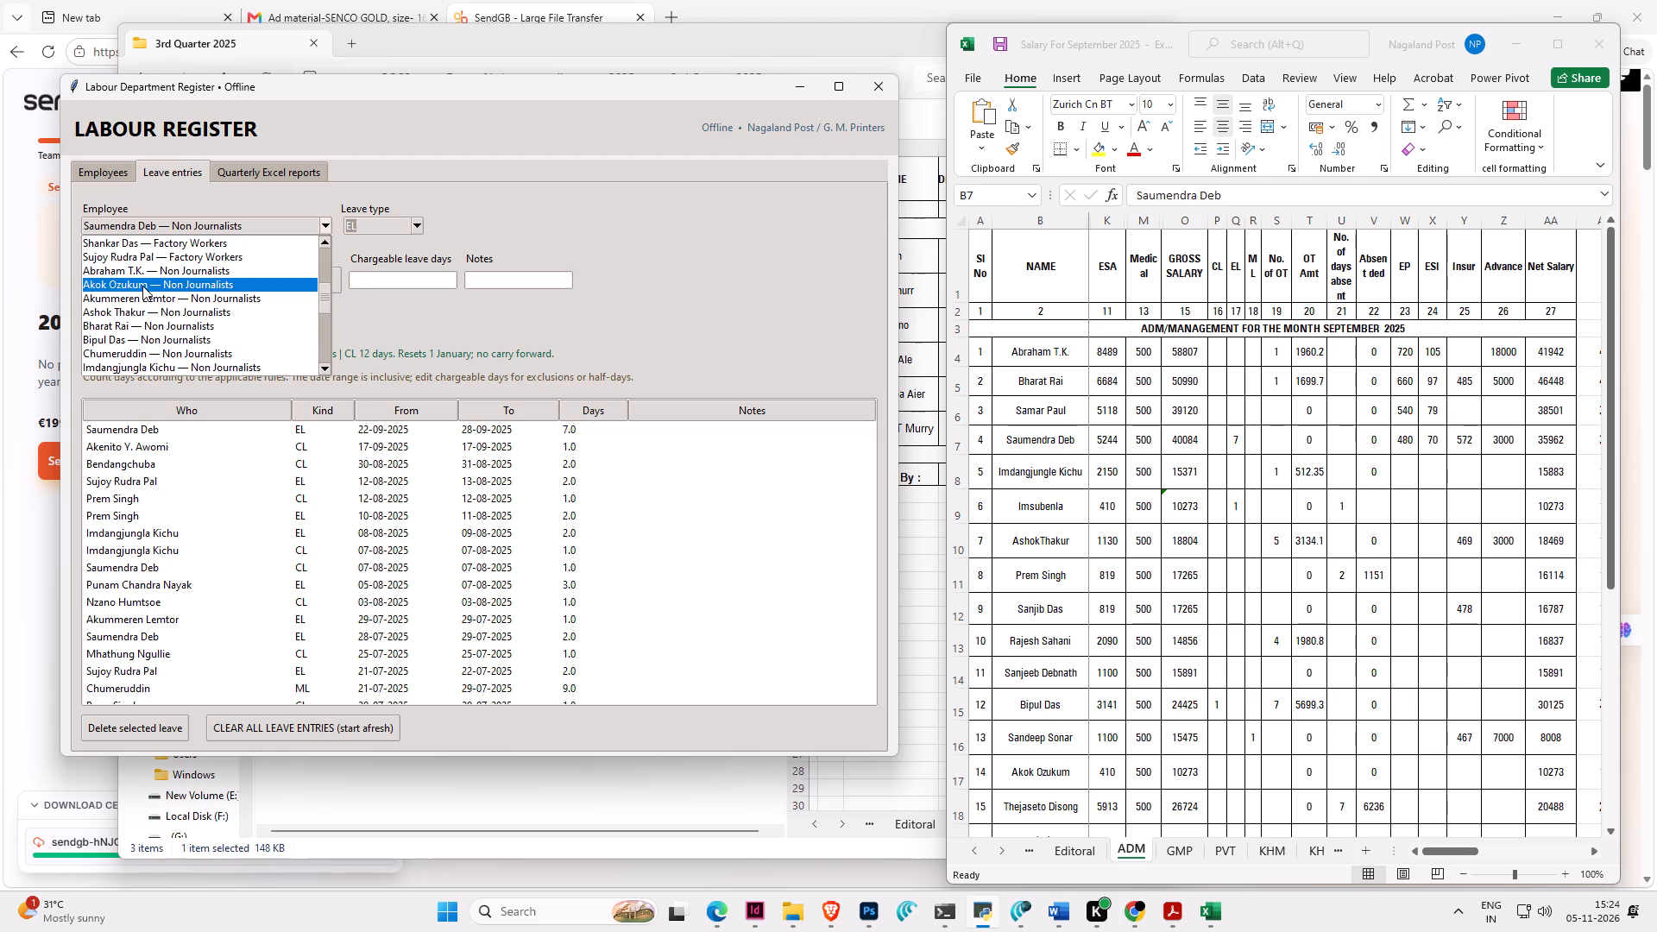
{"action": "left_click", "coordinate": [135, 337]}
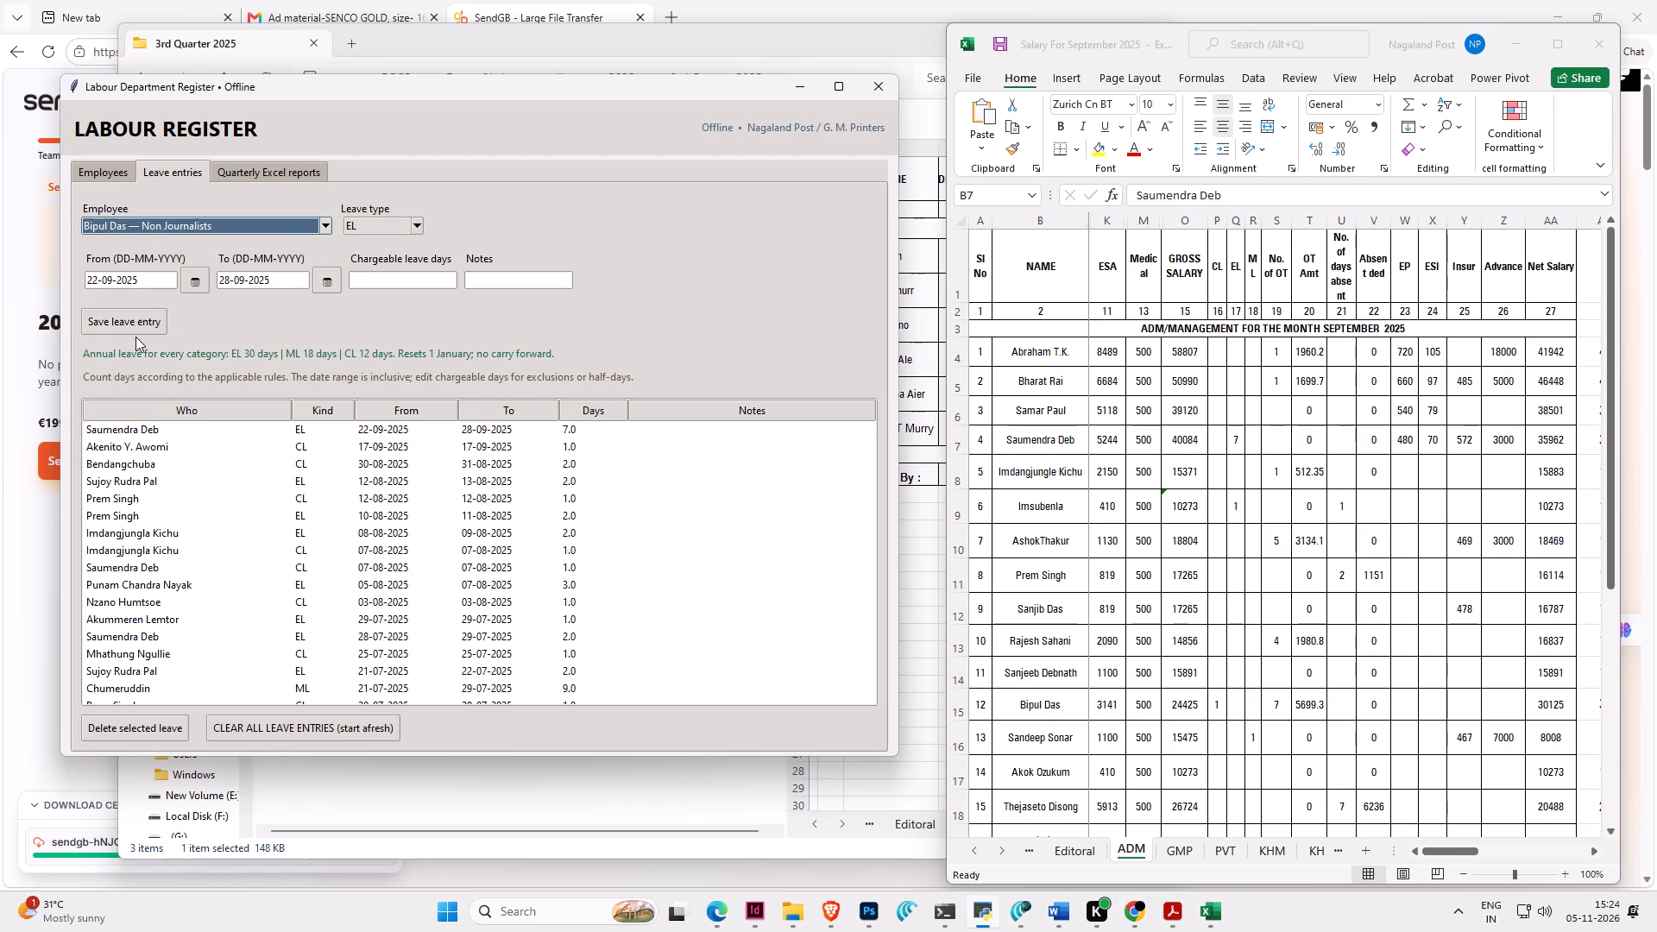
{"action": "left_click_drag", "start_coordinate": [97, 279], "coordinate": [70, 279]}
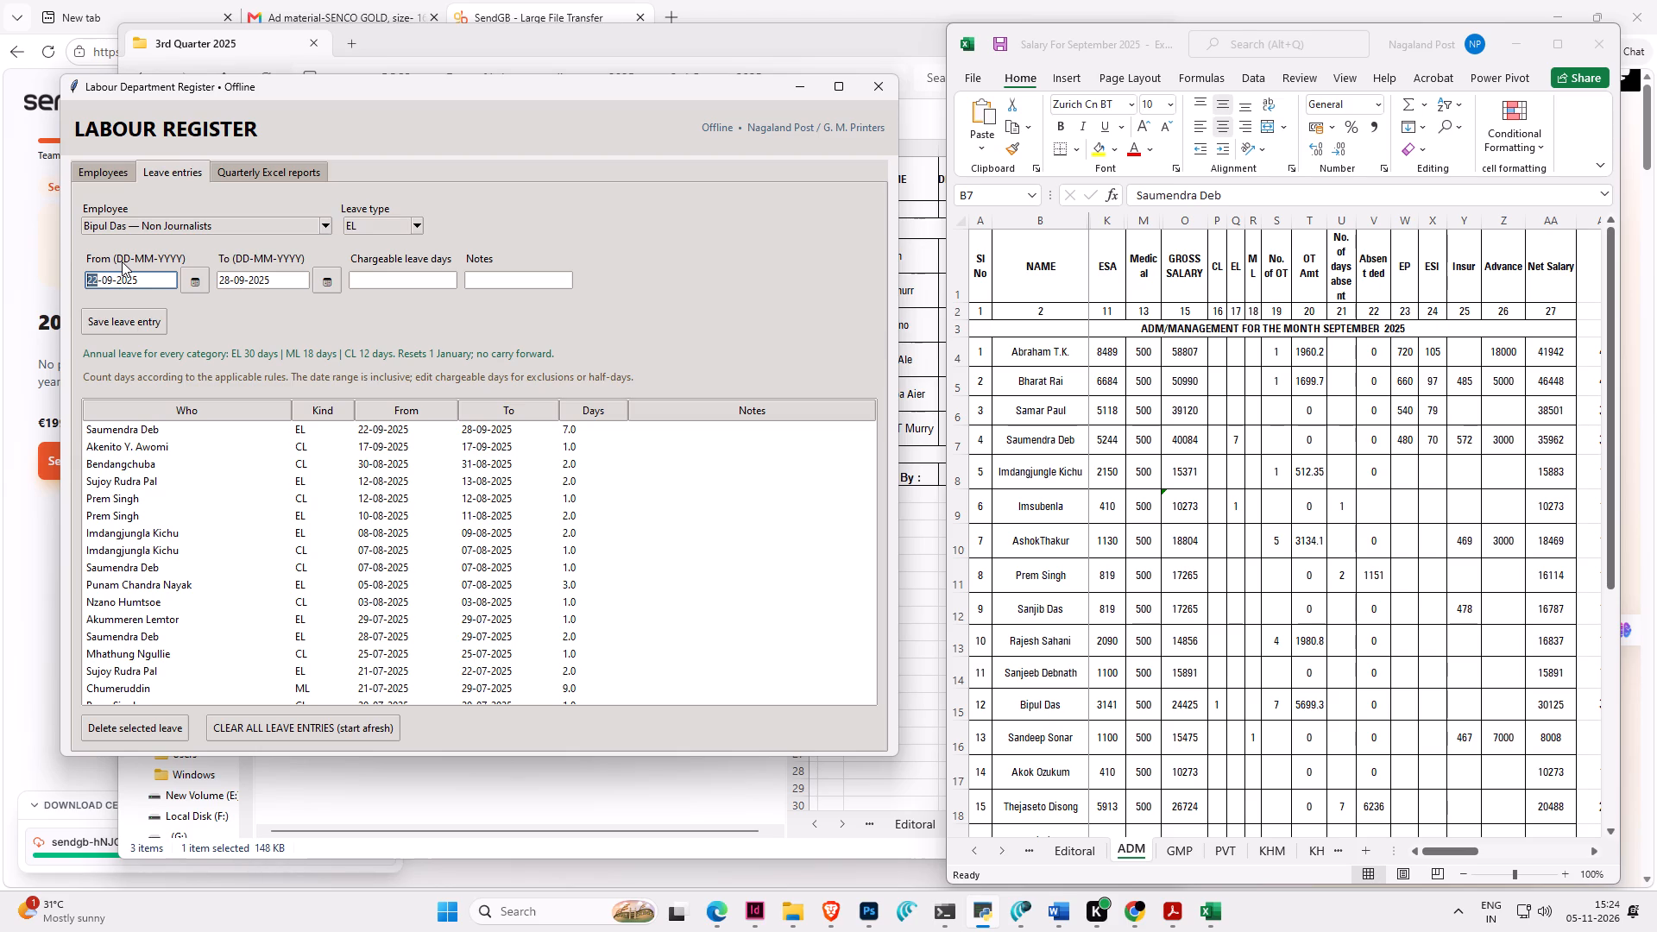
{"action": "key", "text": "1"}
{"action": "key", "text": "8"}
{"action": "left_click_drag", "start_coordinate": [228, 280], "coordinate": [173, 272]}
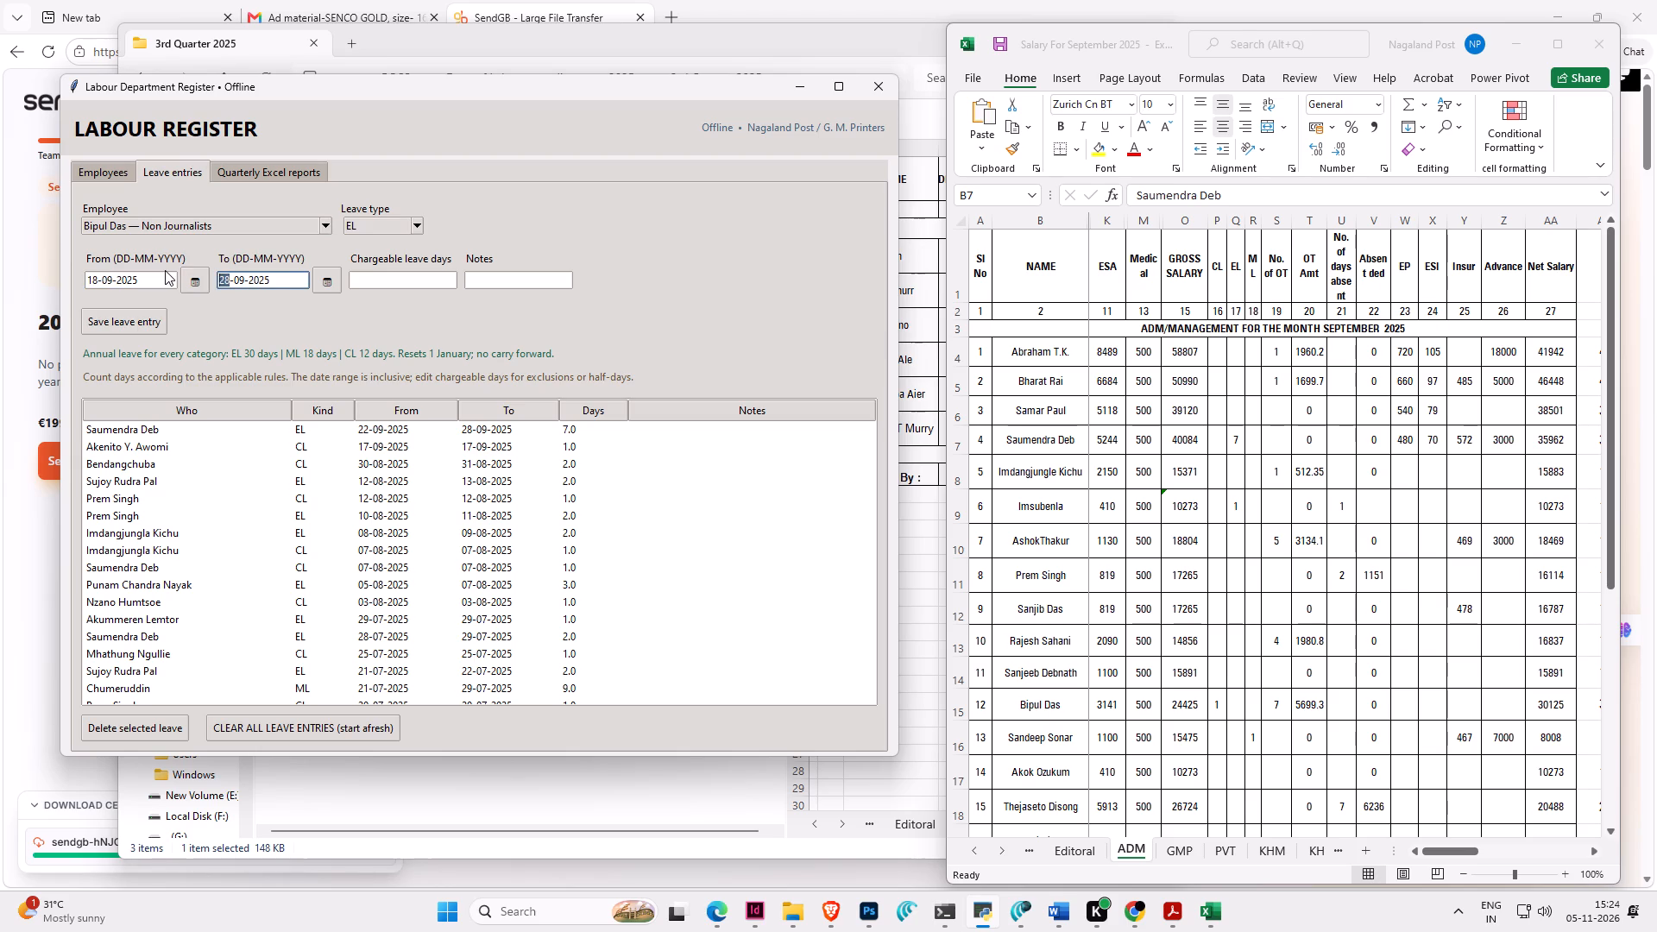
{"action": "type", "text": "18"}
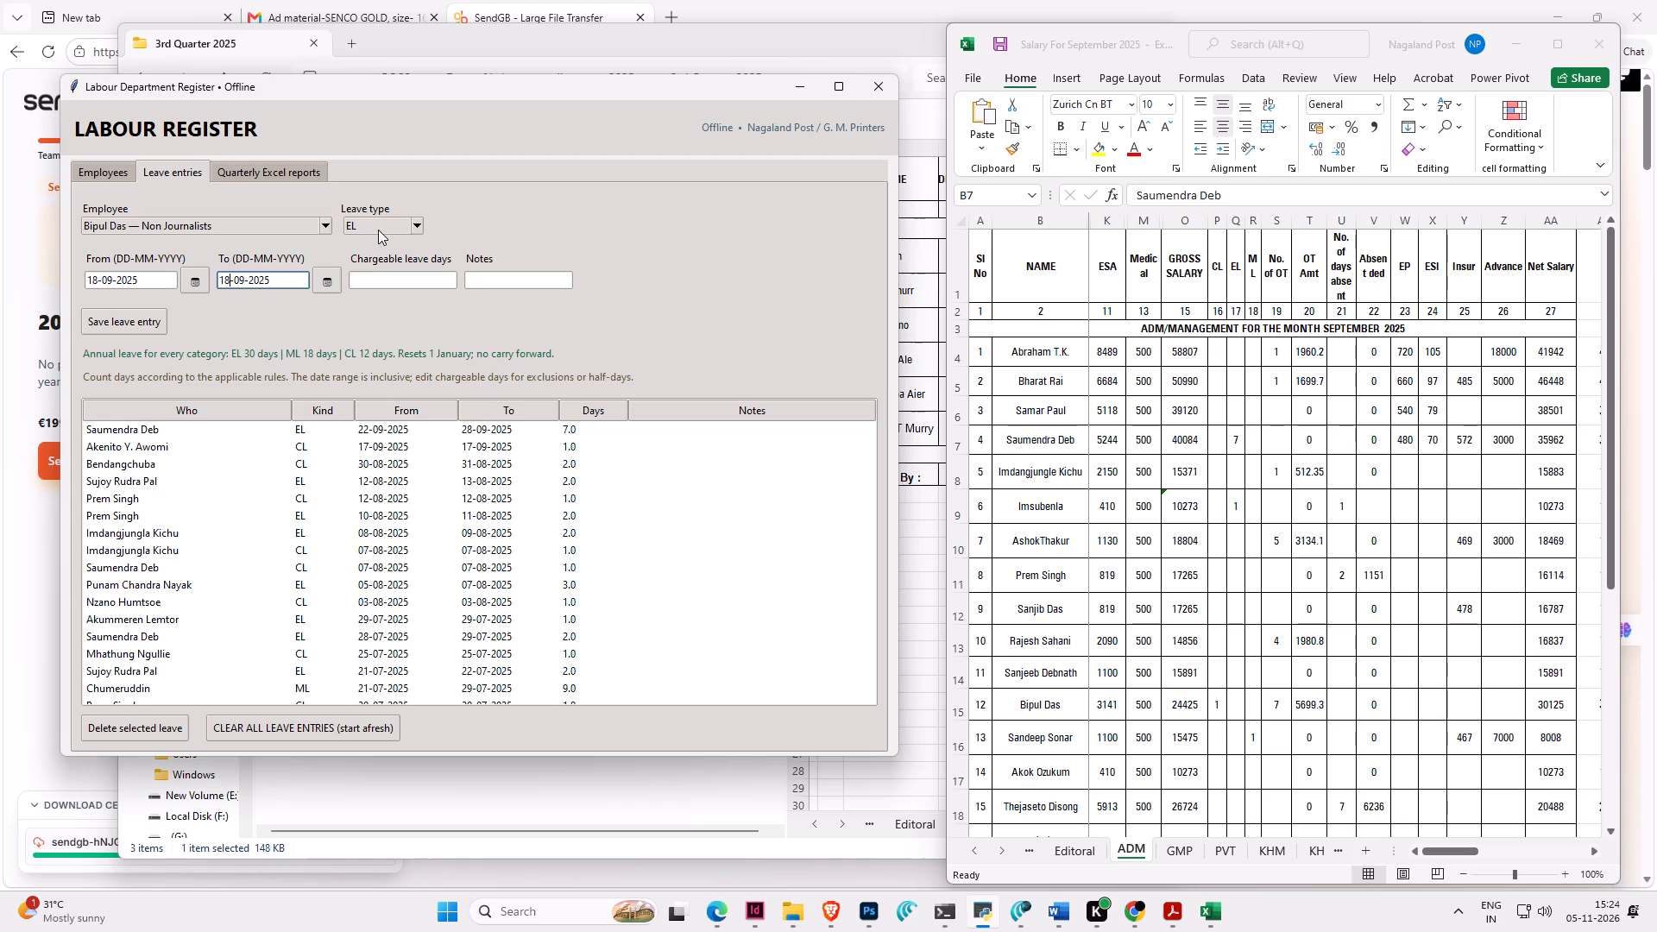
{"action": "left_click", "coordinate": [381, 227]}
{"action": "left_click", "coordinate": [380, 244]}
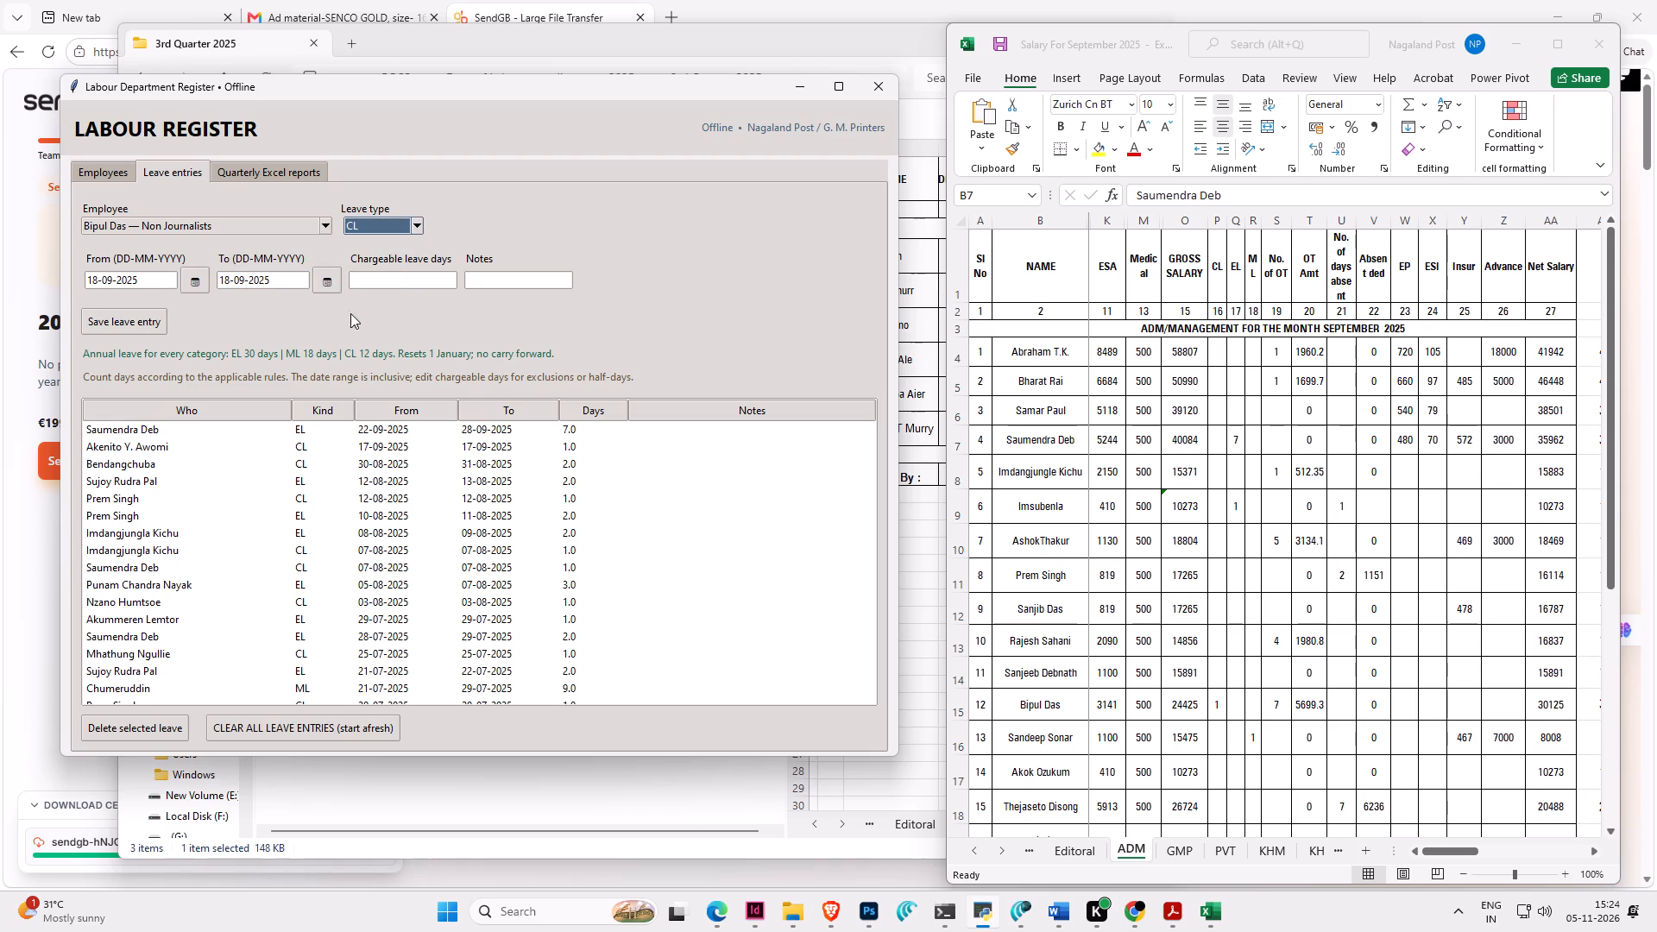
{"action": "left_click", "coordinate": [127, 320]}
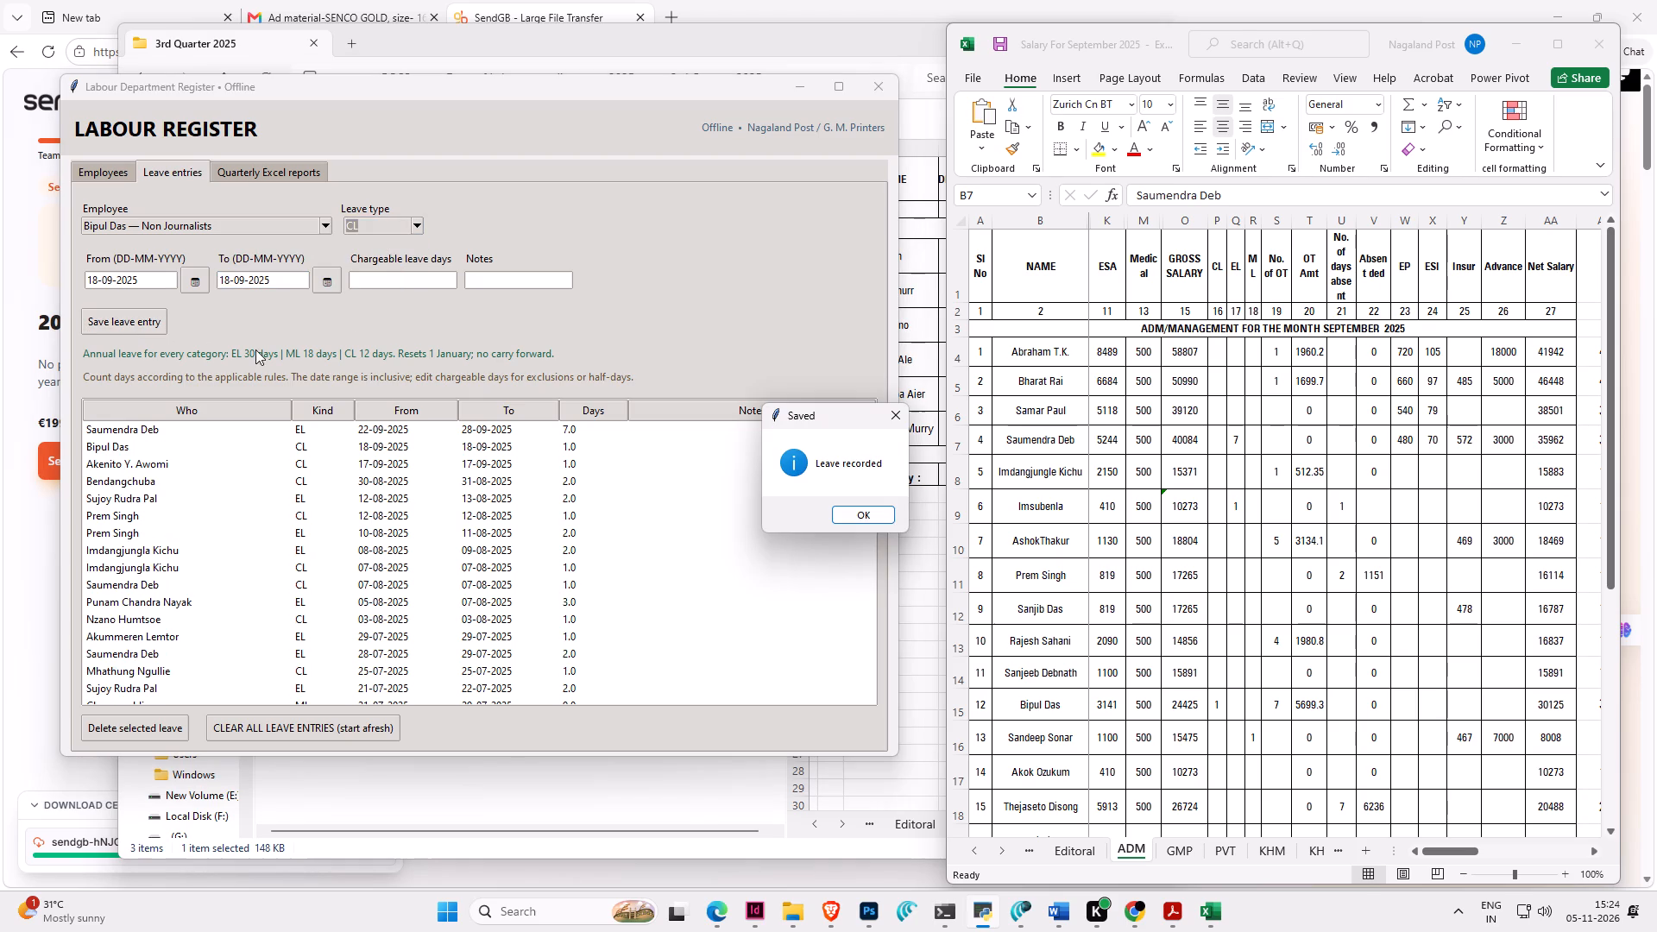
{"action": "left_click", "coordinate": [843, 515]}
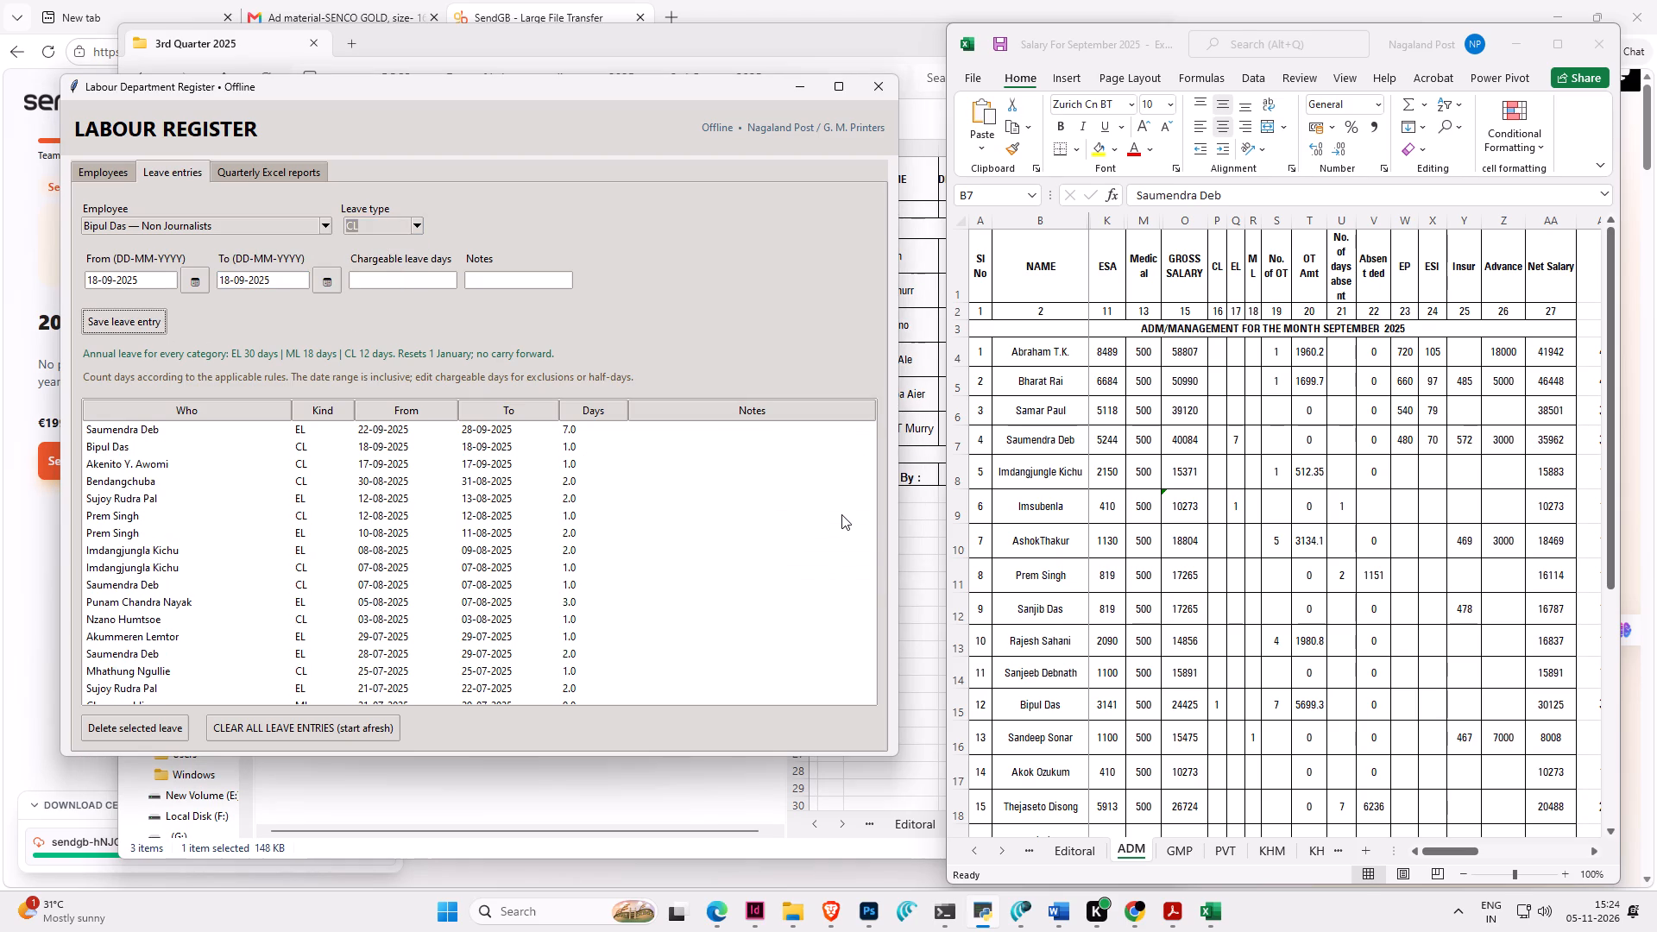
Save an EL leave entry from 30-09-2025 to 30-09-2025 for the ADM sheet's serial 13 employee.
{"action": "left_click", "coordinate": [167, 230]}
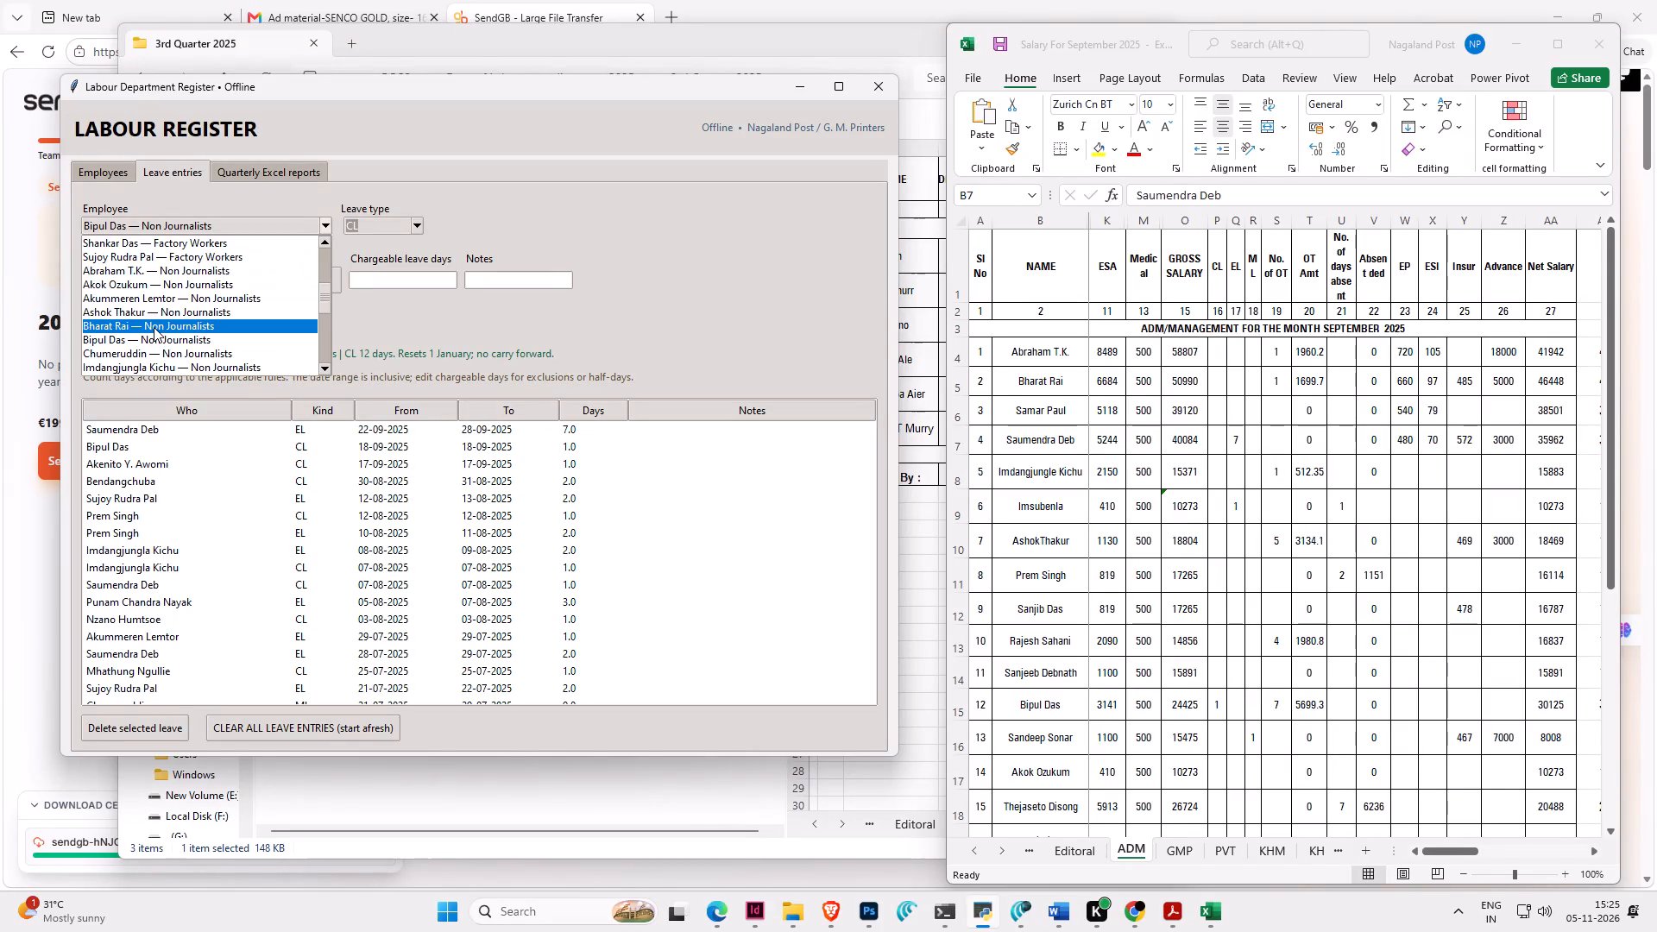
{"action": "scroll", "coordinate": [154, 327], "scroll_direction": "down", "scroll_amount": 1}
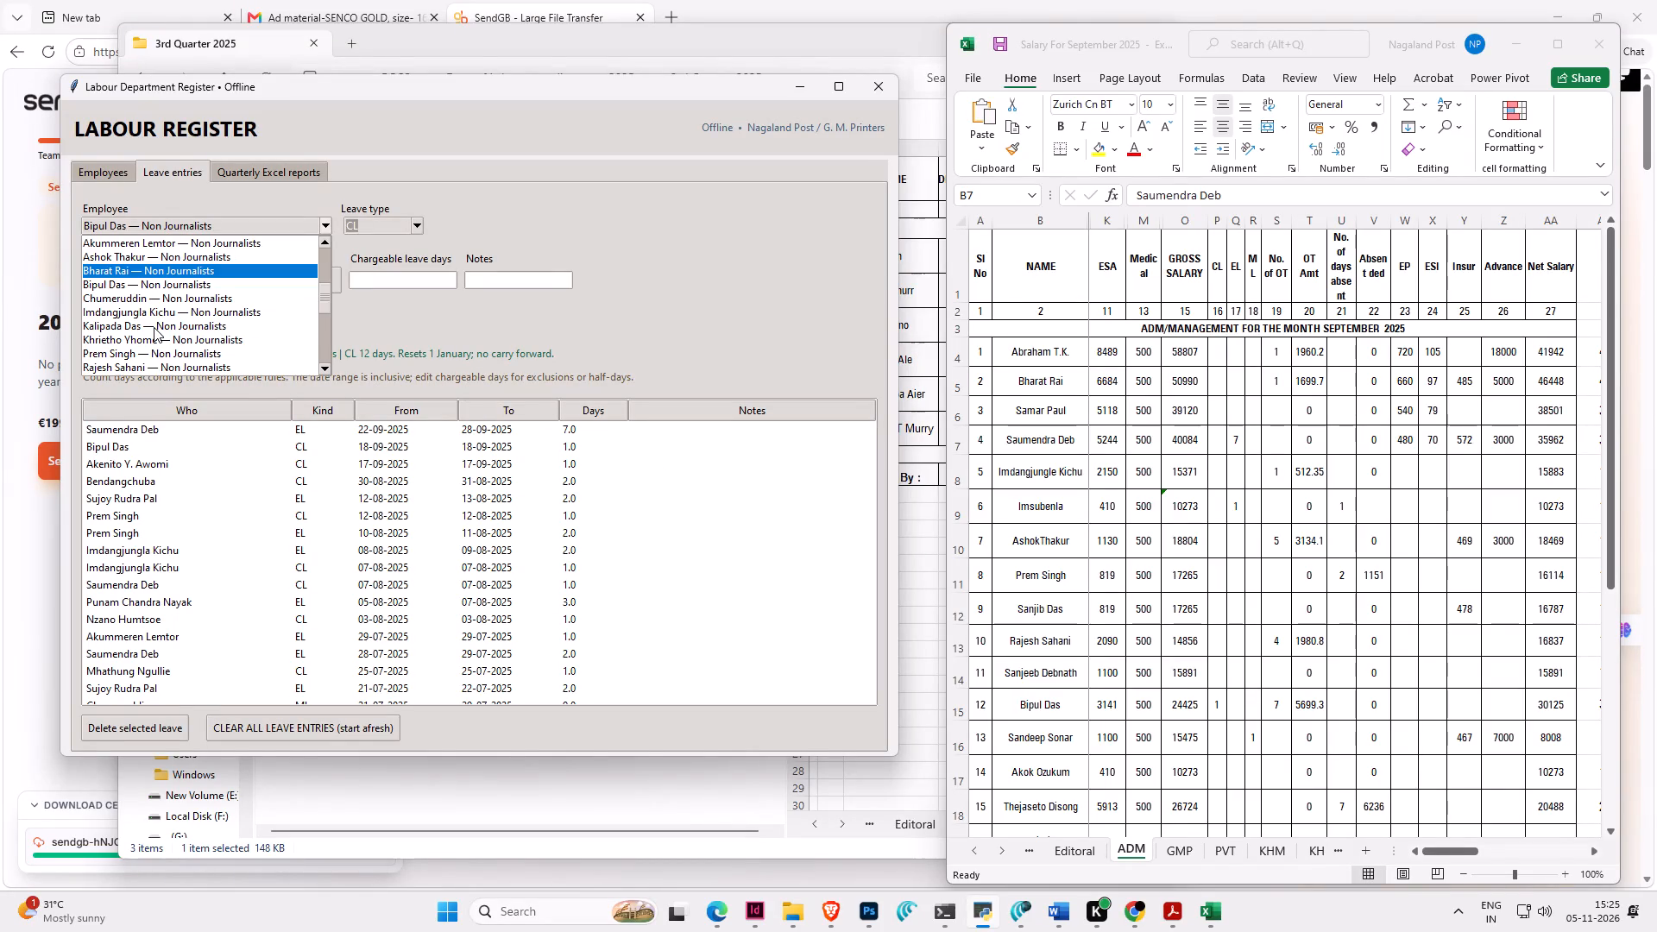
{"action": "scroll", "coordinate": [154, 327], "scroll_direction": "up", "scroll_amount": 2}
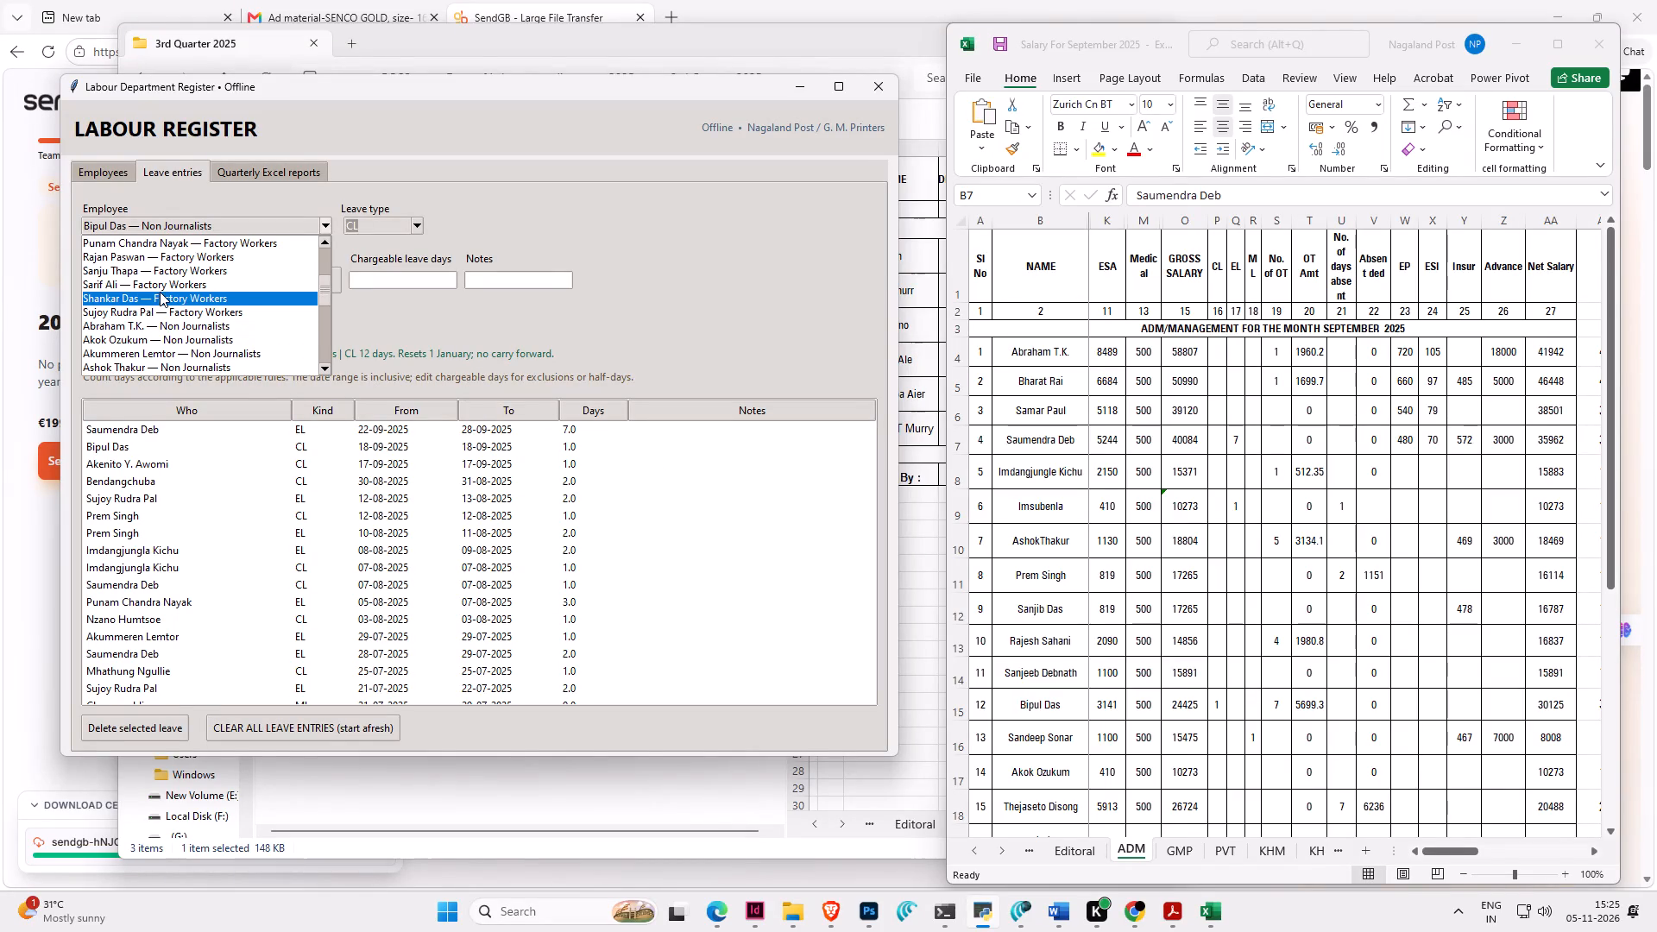
{"action": "scroll", "coordinate": [160, 292], "scroll_direction": "down", "scroll_amount": 3}
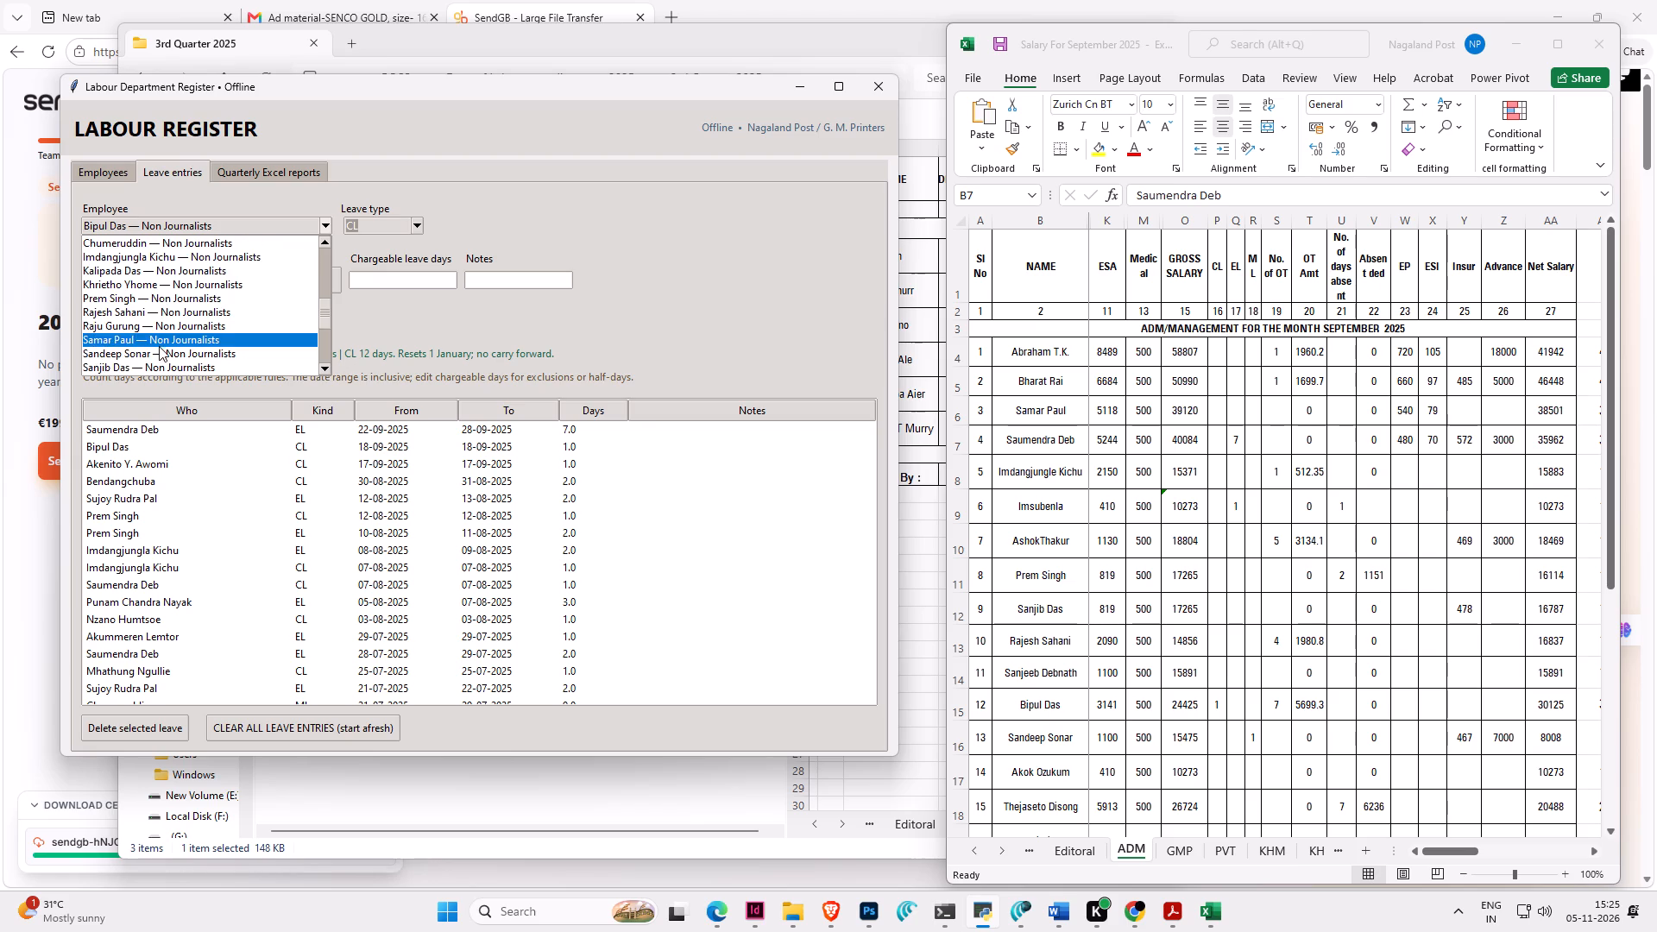
{"action": "left_click", "coordinate": [159, 349]}
{"action": "left_click_drag", "start_coordinate": [98, 278], "coordinate": [79, 273]}
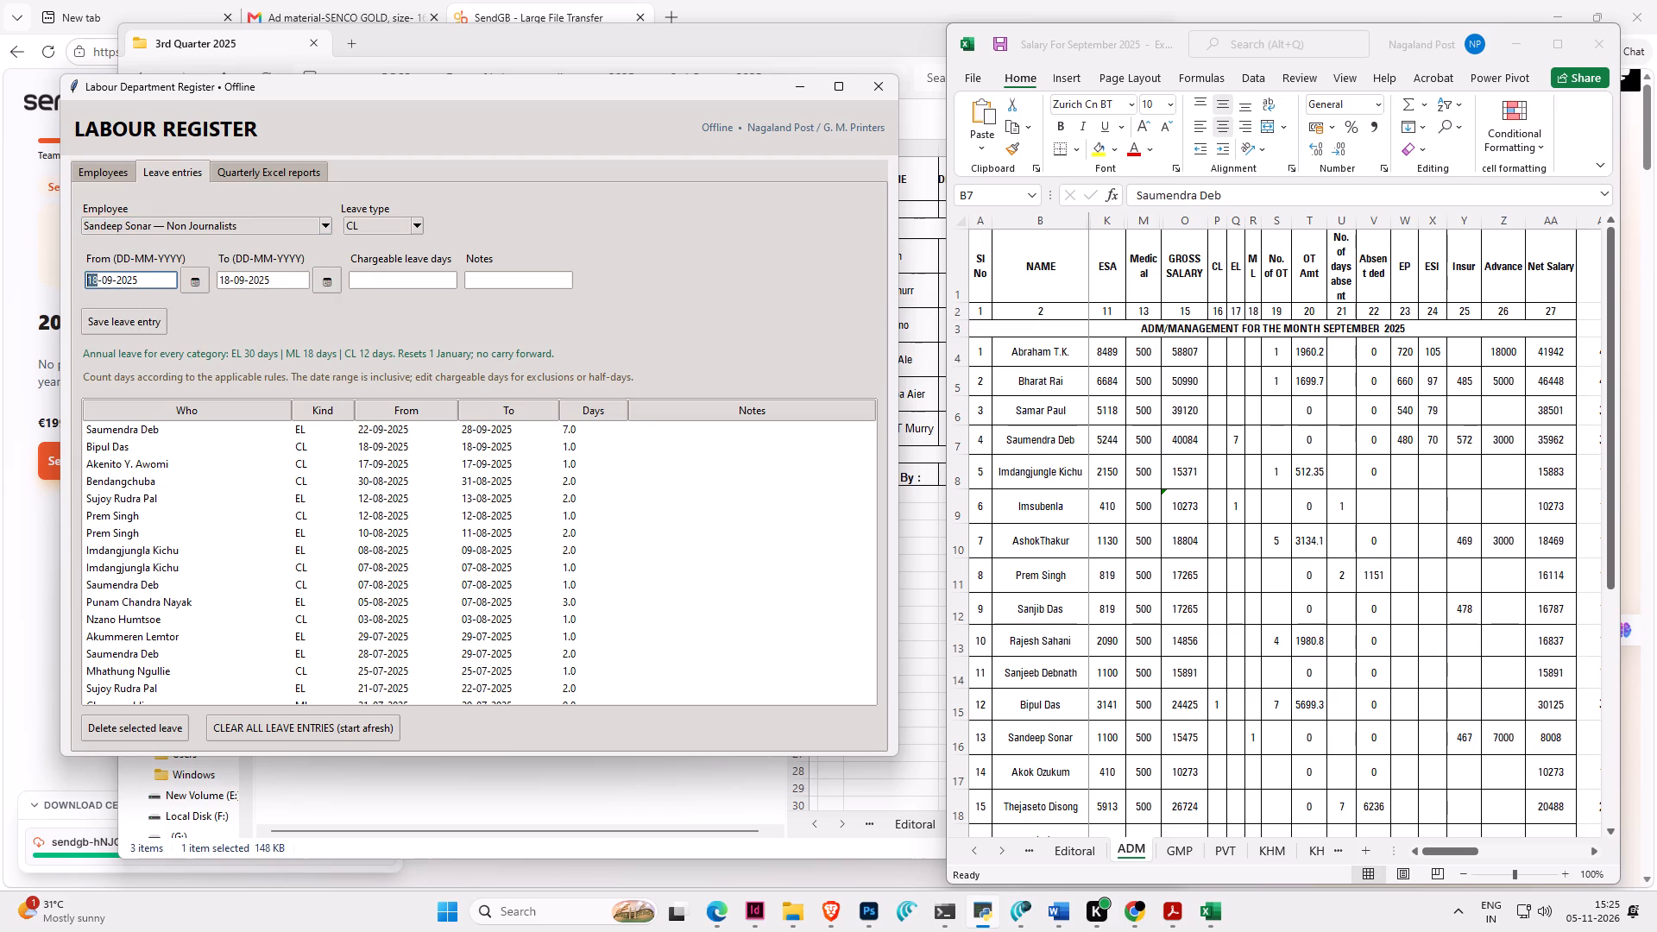
{"action": "left_click_drag", "start_coordinate": [79, 273], "coordinate": [72, 273]}
{"action": "type", "text": "30"}
{"action": "left_click_drag", "start_coordinate": [228, 278], "coordinate": [190, 272]}
{"action": "type", "text": "30"}
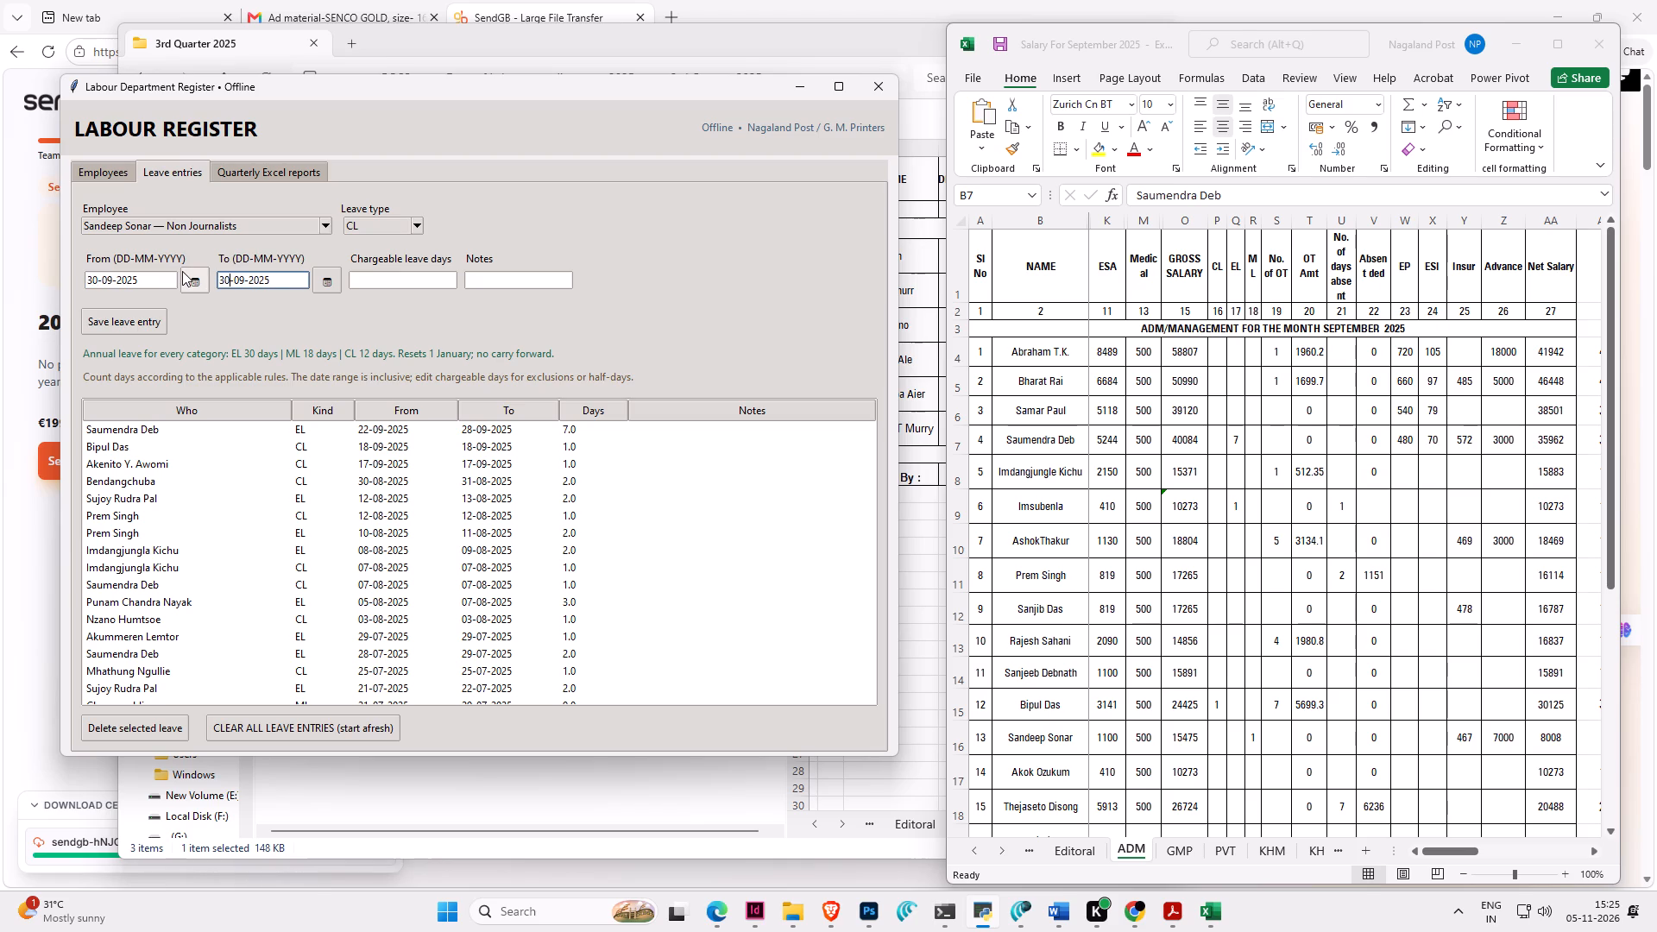
{"action": "left_click", "coordinate": [393, 227]}
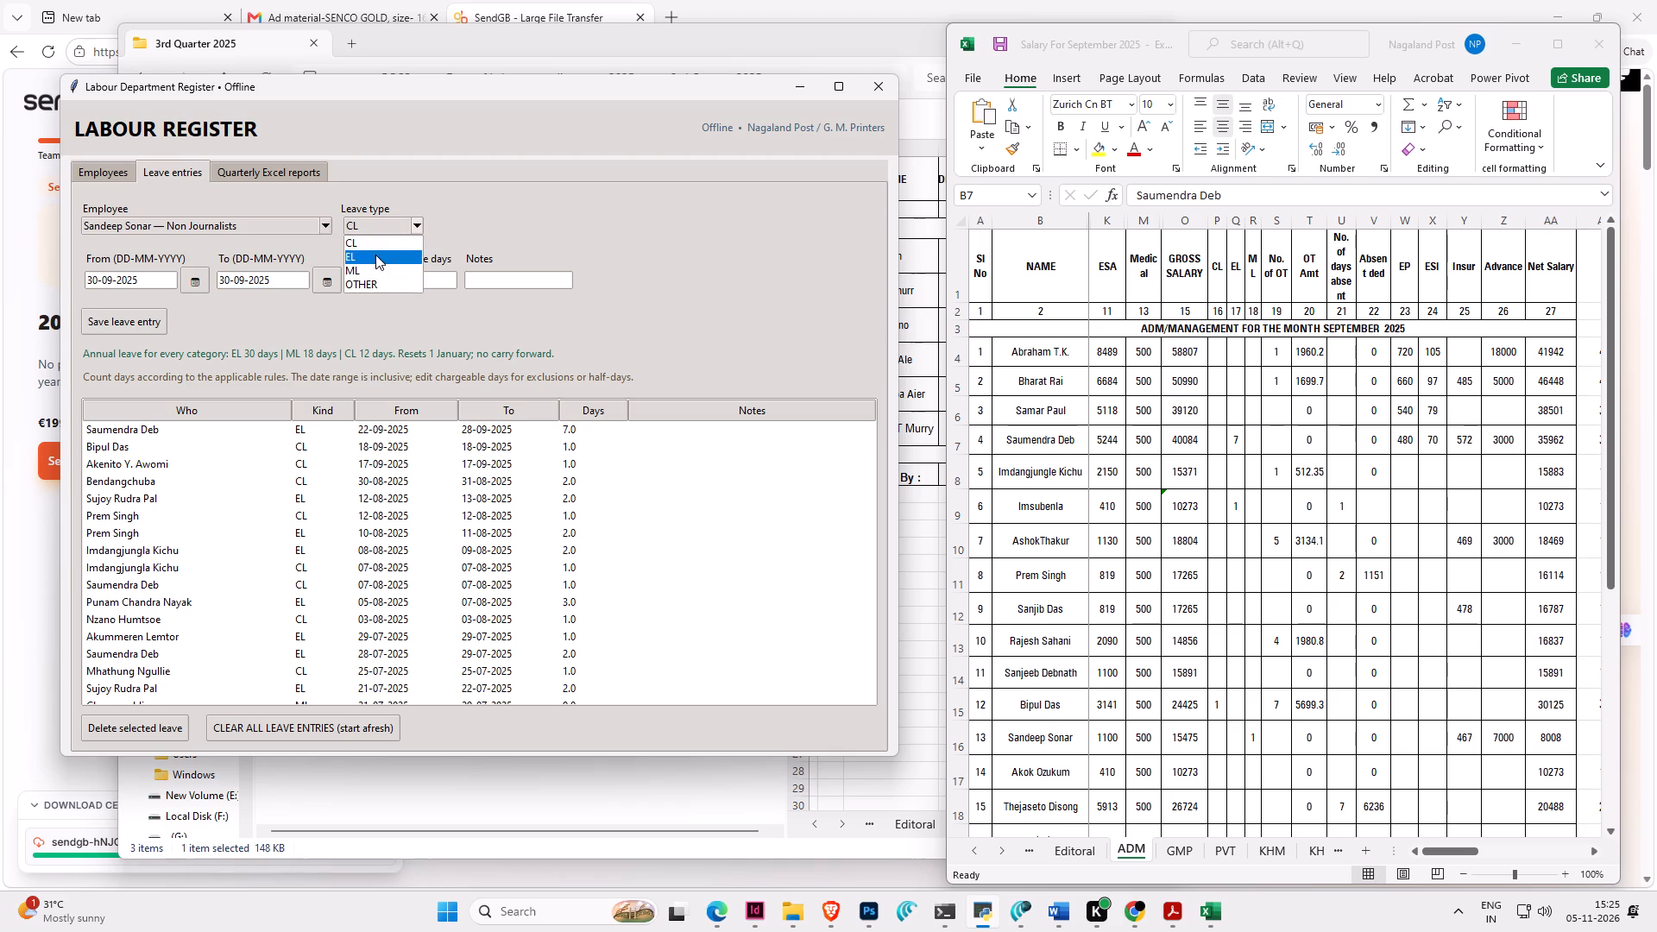
{"action": "left_click", "coordinate": [375, 256]}
{"action": "left_click", "coordinate": [129, 319]}
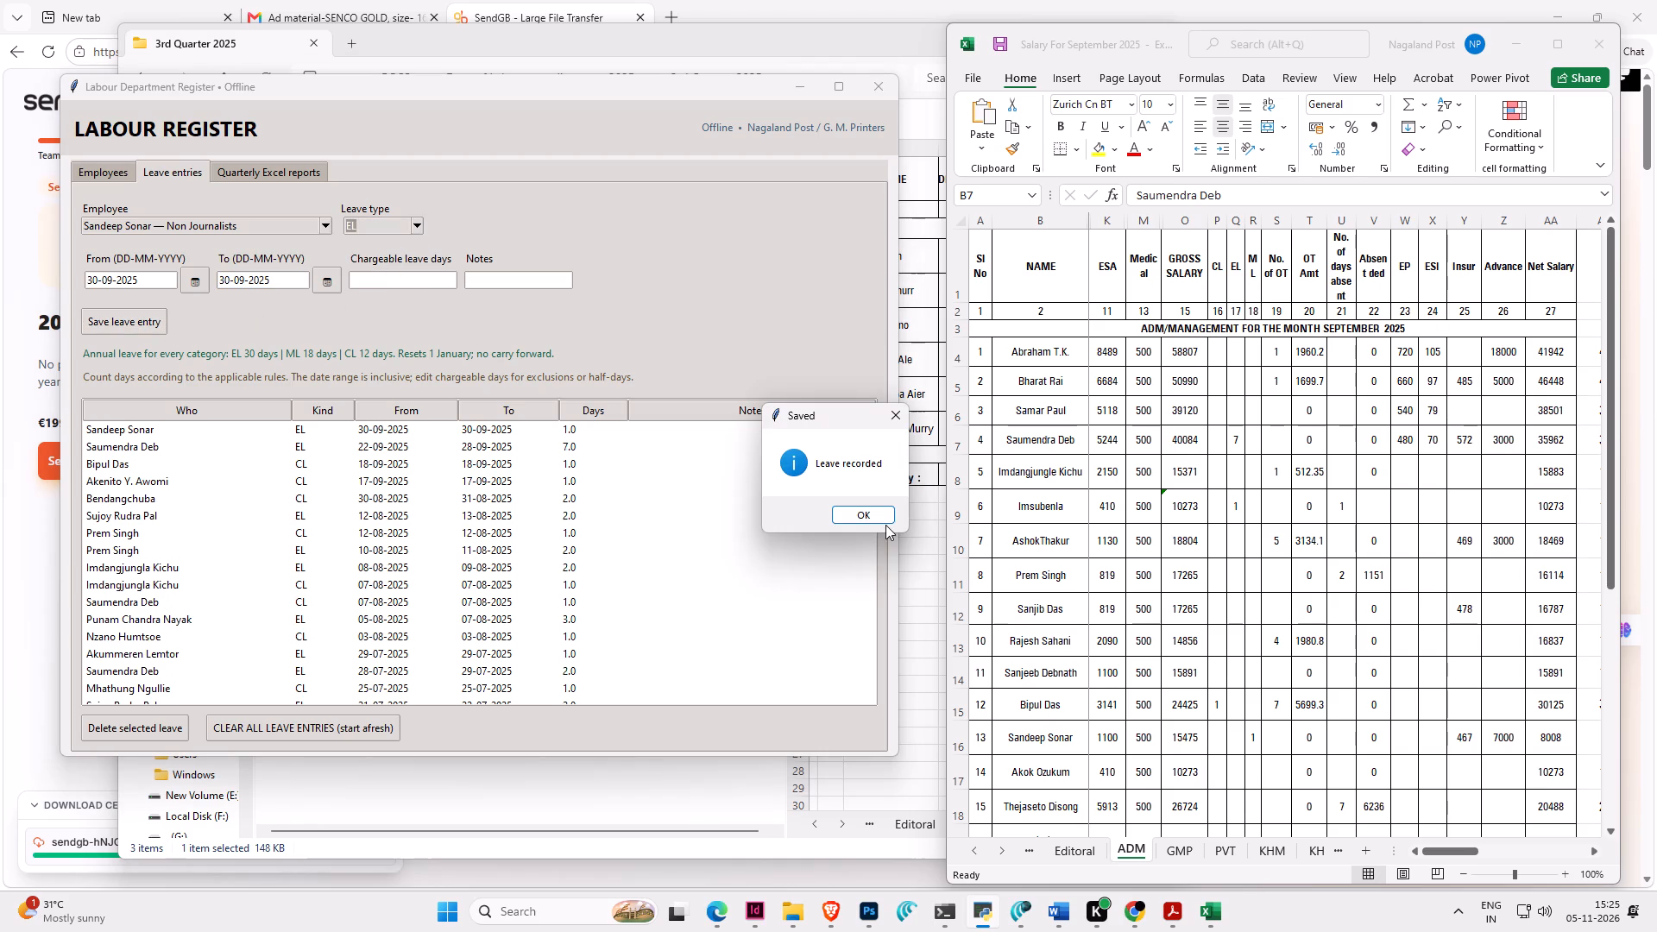
{"action": "left_click", "coordinate": [877, 522]}
Save a CL leave entry from 30-09-2025 to 30-09-2025 for the ADM sheet's serial 19 employee.
{"action": "left_click", "coordinate": [1211, 605]}
{"action": "scroll", "coordinate": [1211, 605], "scroll_direction": "down", "scroll_amount": 2}
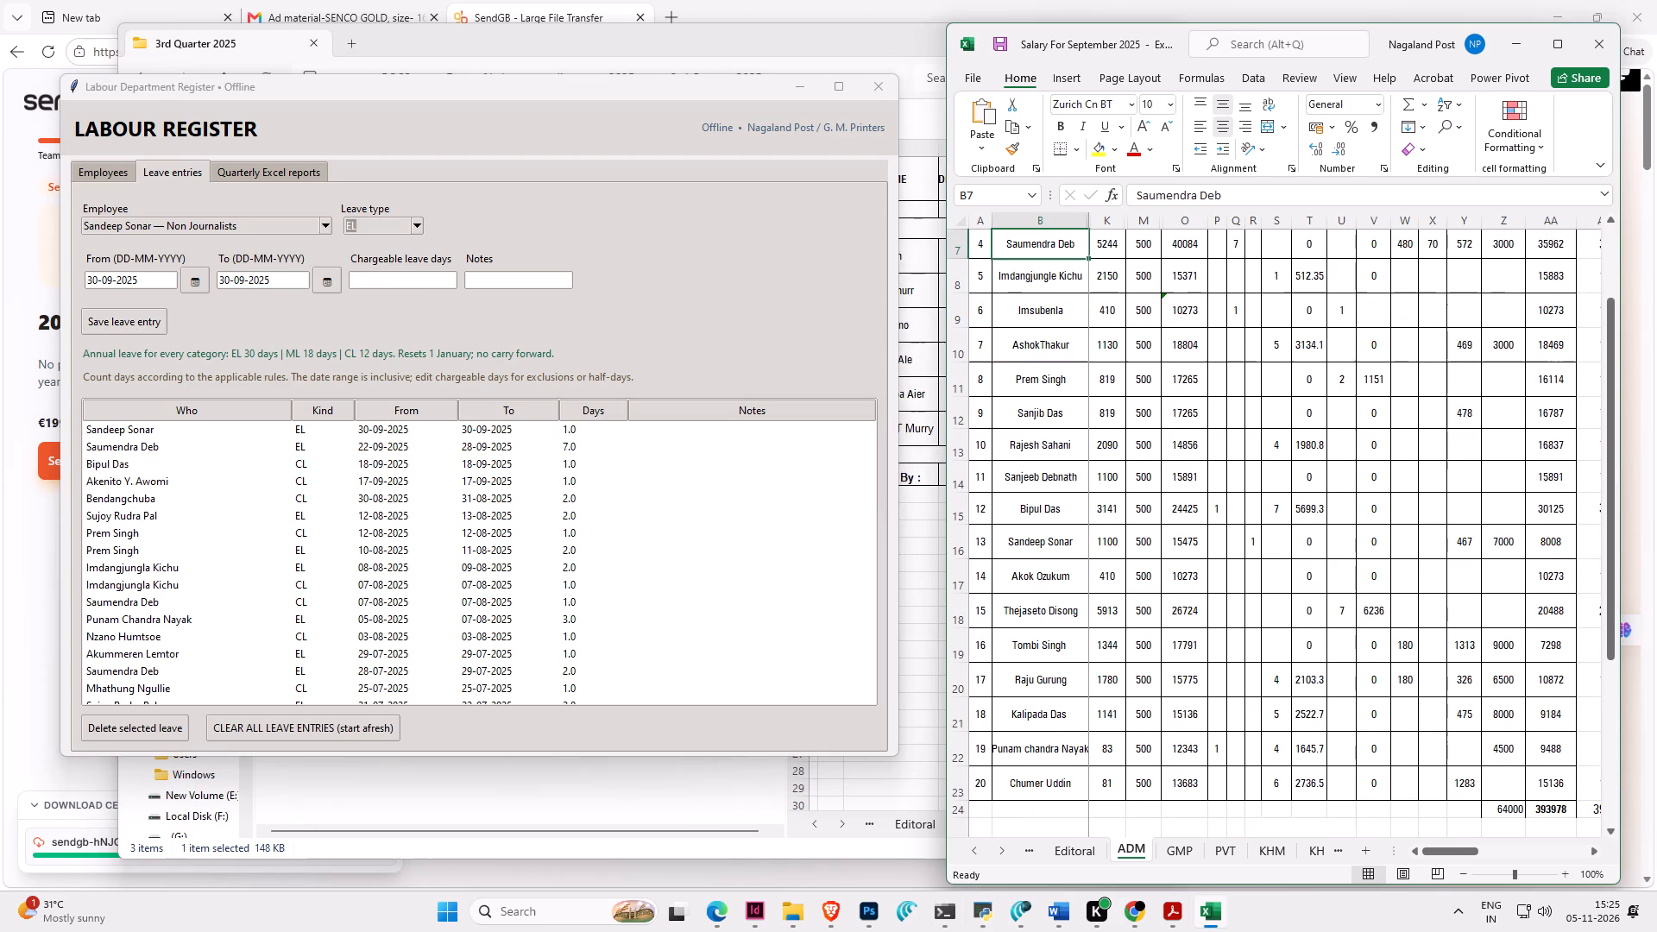
{"action": "left_click", "coordinate": [230, 226]}
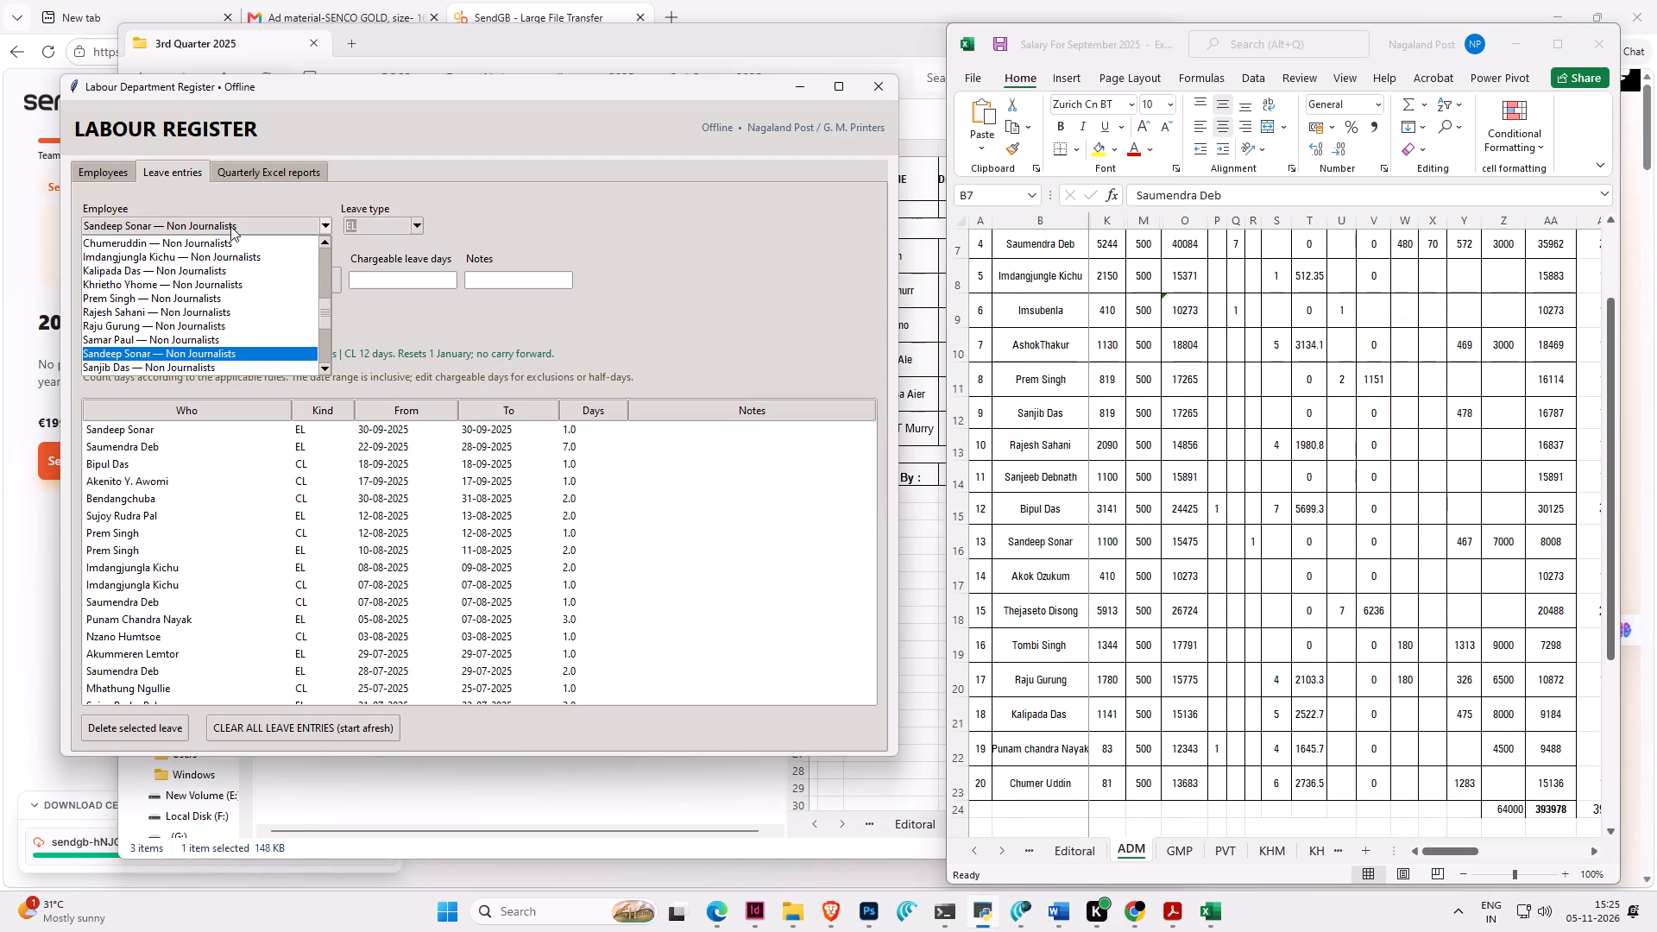
{"action": "scroll", "coordinate": [205, 268], "scroll_direction": "up", "scroll_amount": 4}
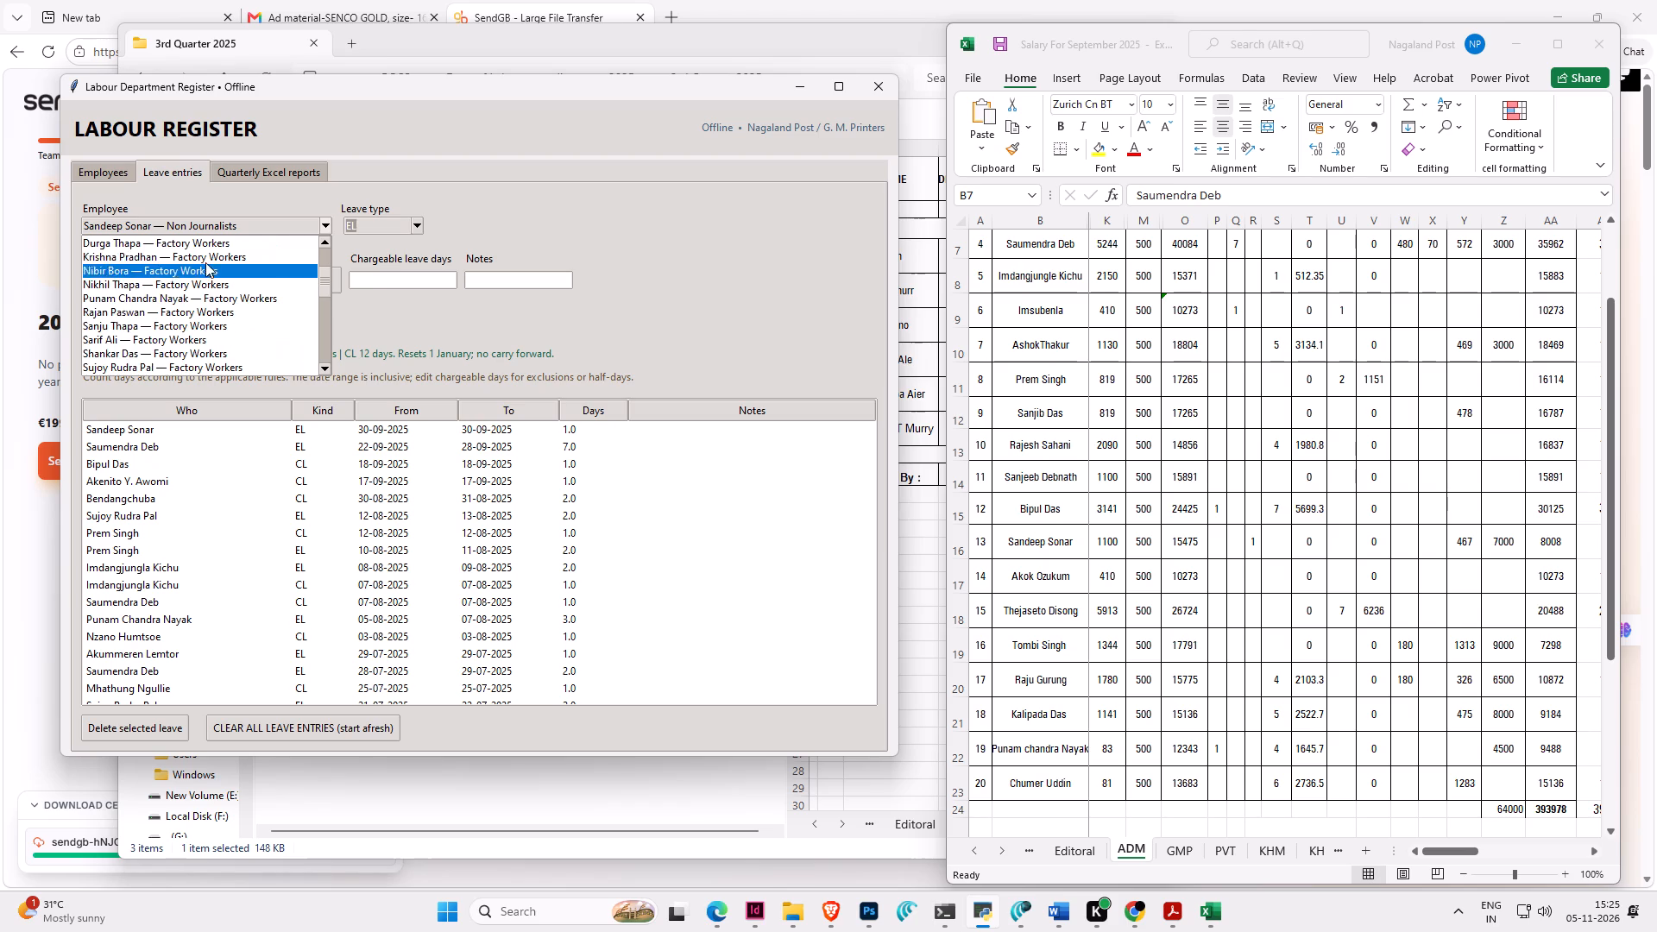
{"action": "scroll", "coordinate": [205, 261], "scroll_direction": "down", "scroll_amount": 1}
{"action": "left_click", "coordinate": [209, 245]}
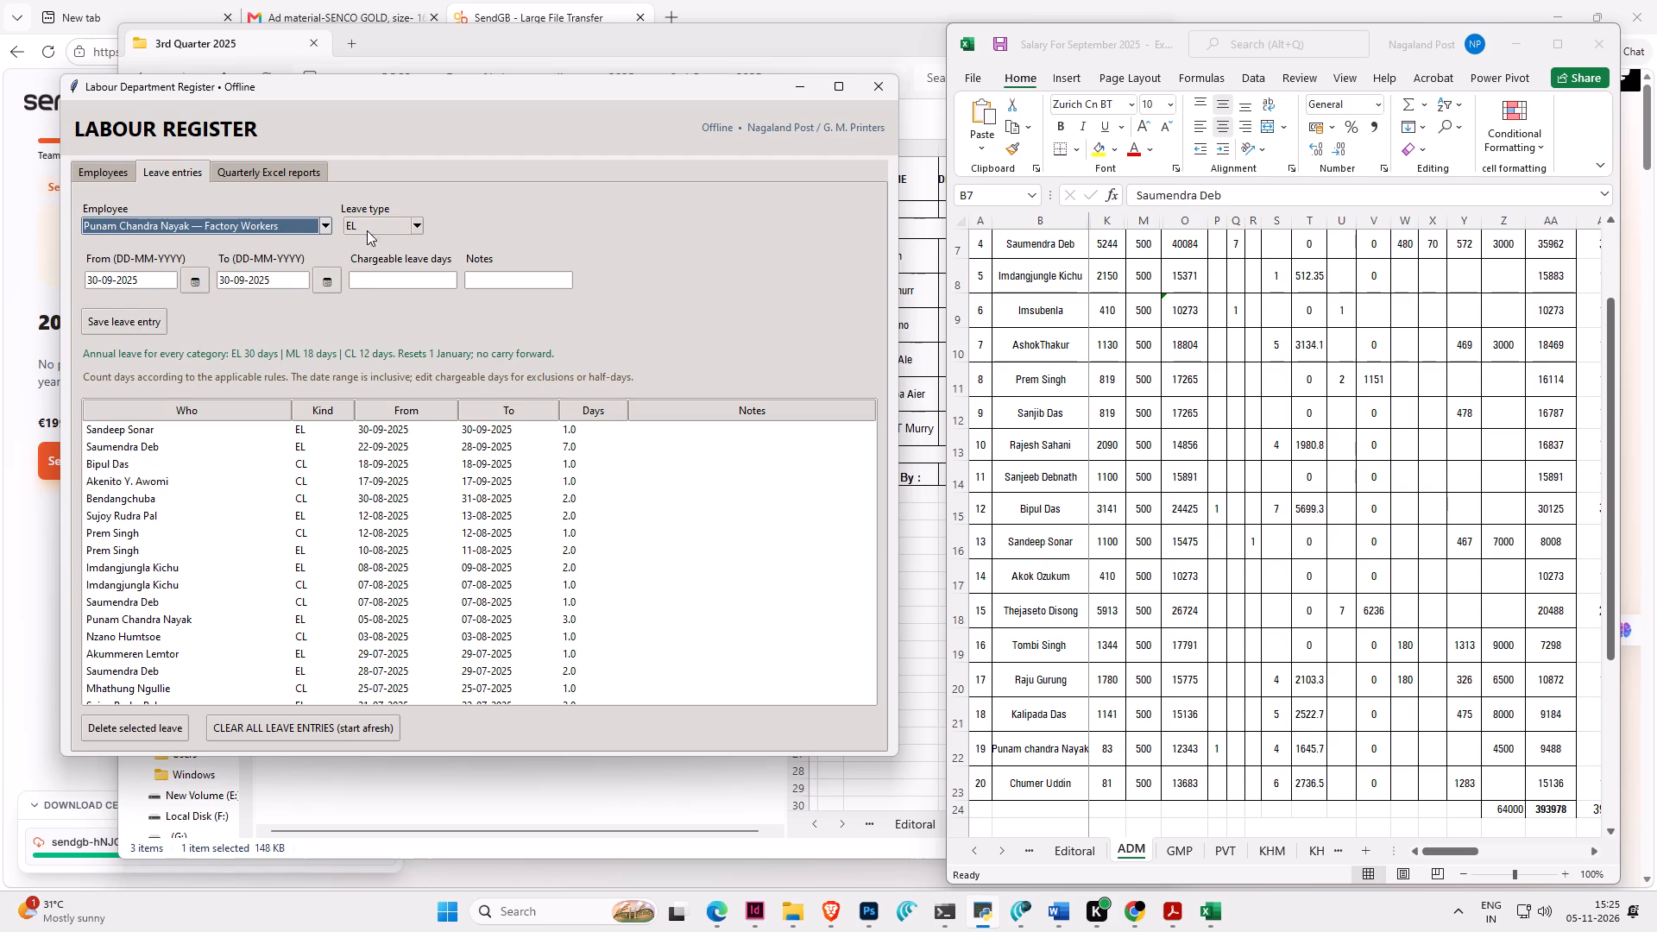
{"action": "left_click", "coordinate": [370, 228]}
{"action": "left_click", "coordinate": [367, 246]}
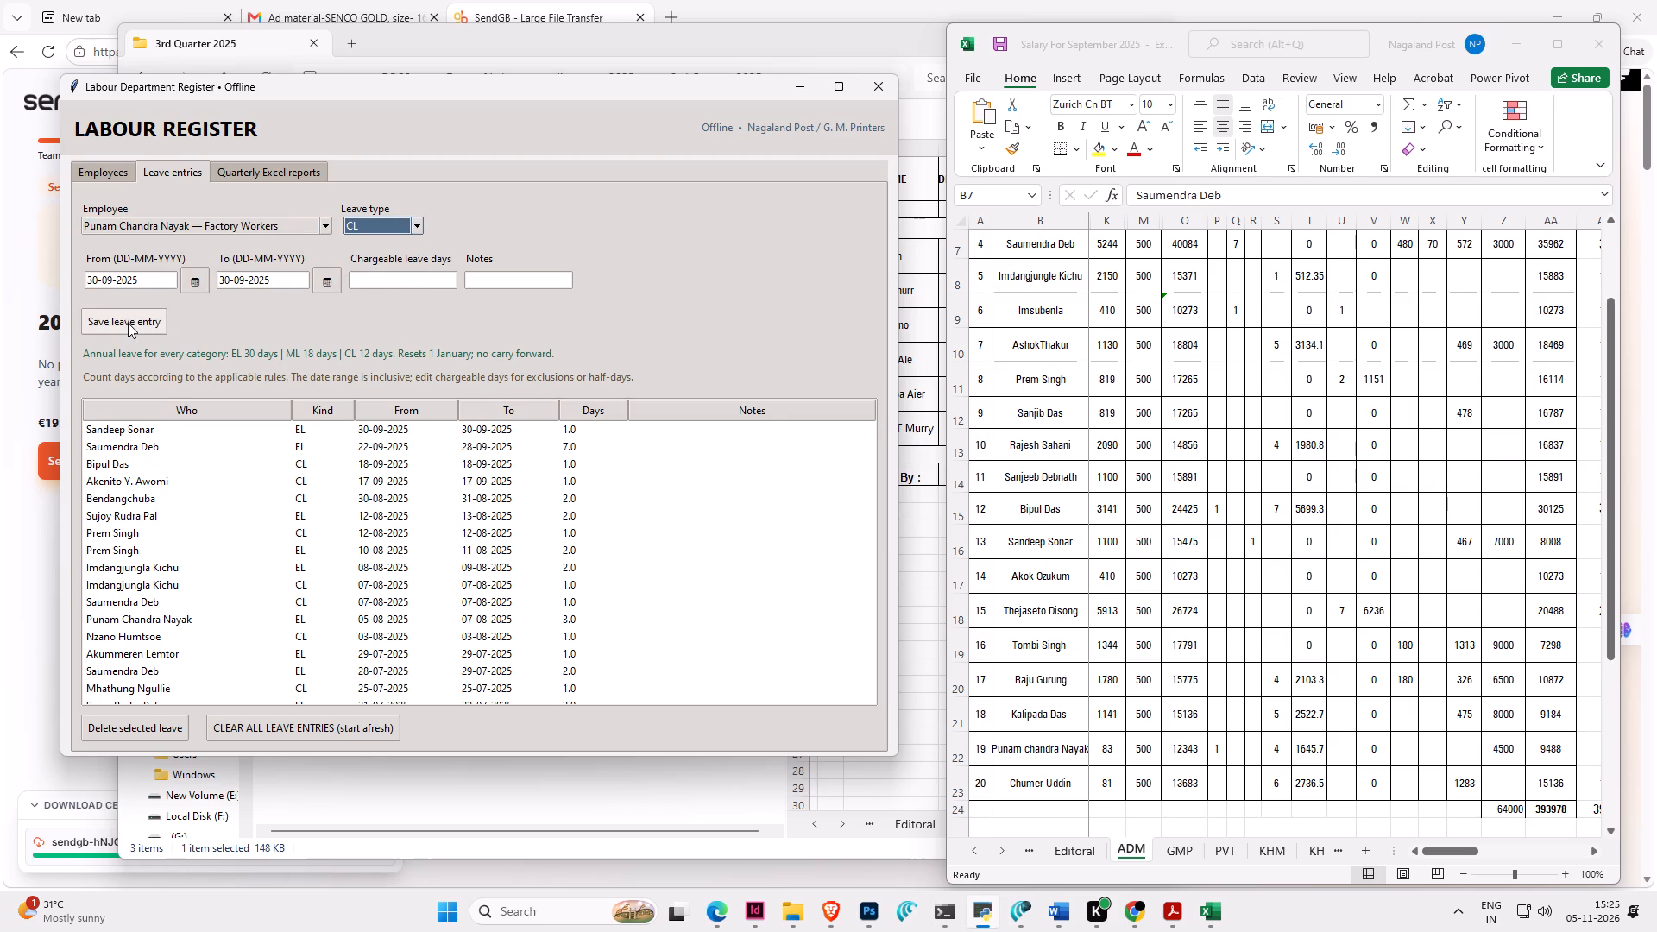
{"action": "left_click", "coordinate": [128, 323]}
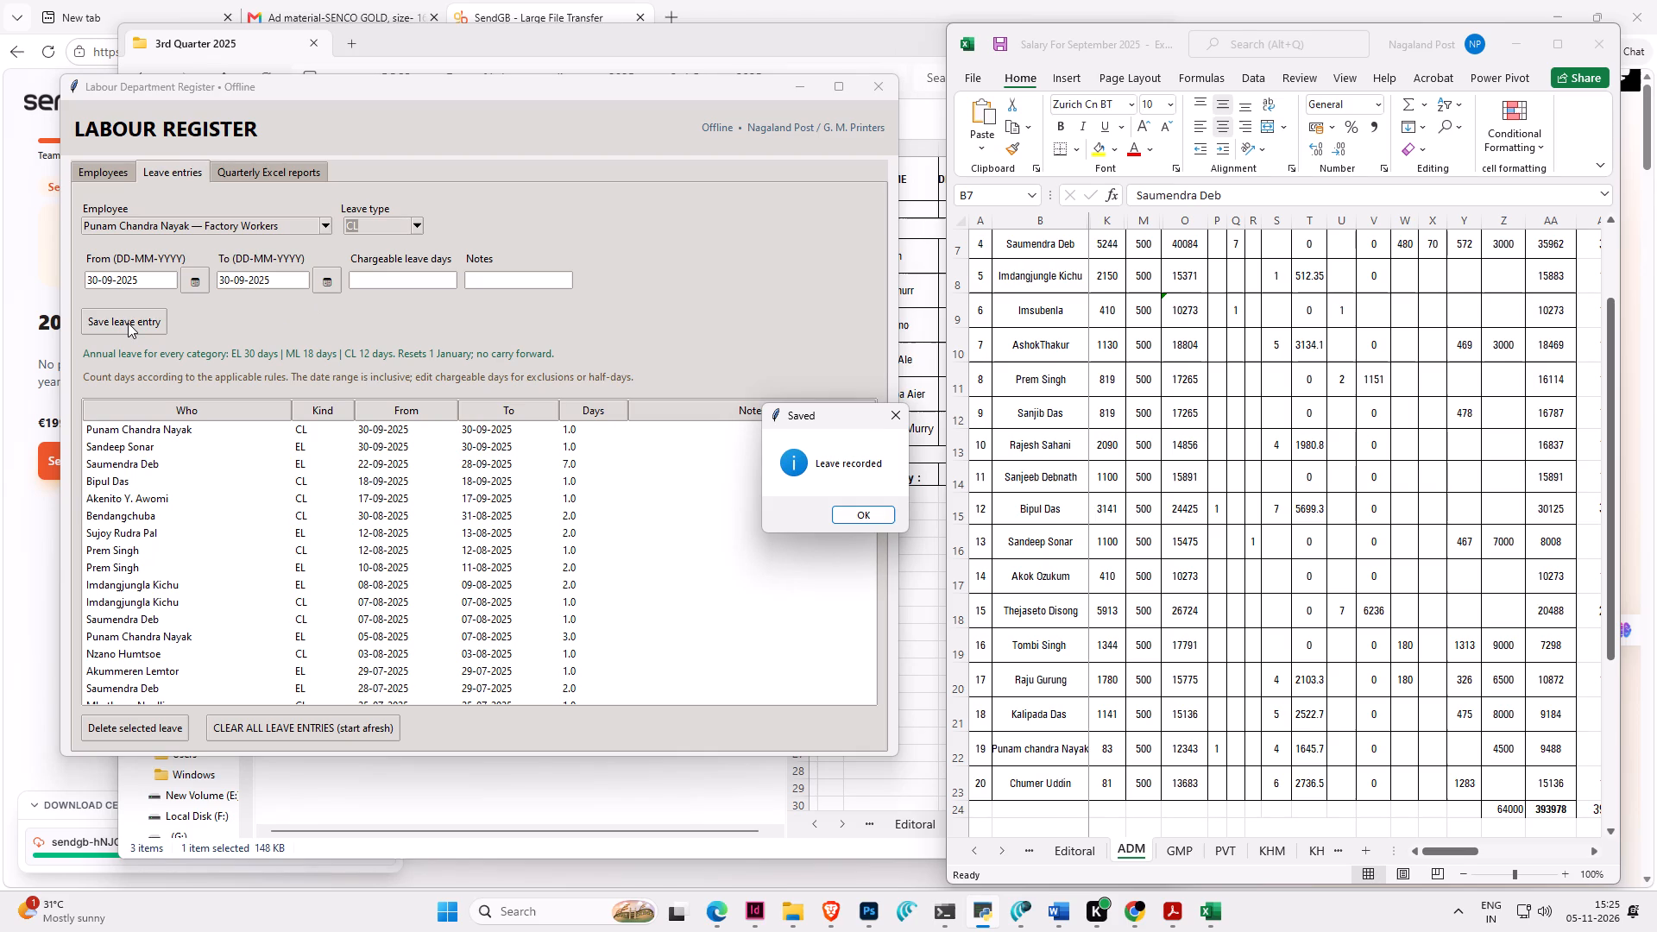
{"action": "left_click", "coordinate": [853, 515]}
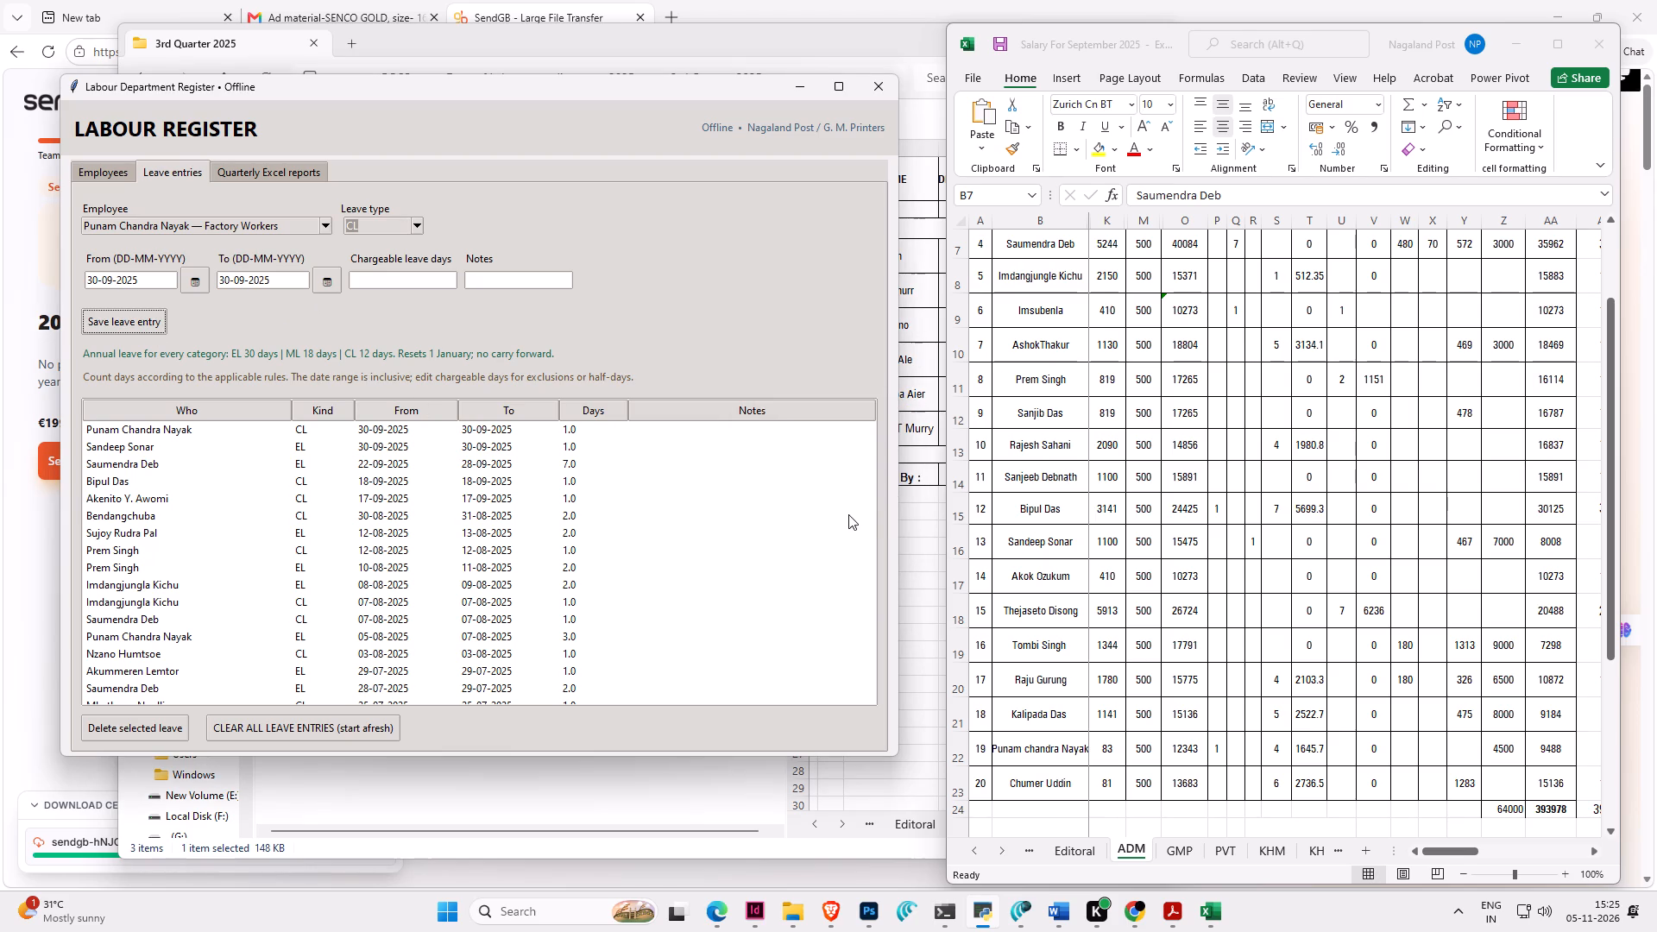
In the September workbook's GMP sheet, hide the columns from DESIGNATION through VARIABLE PAY.
{"action": "left_click", "coordinate": [1178, 848]}
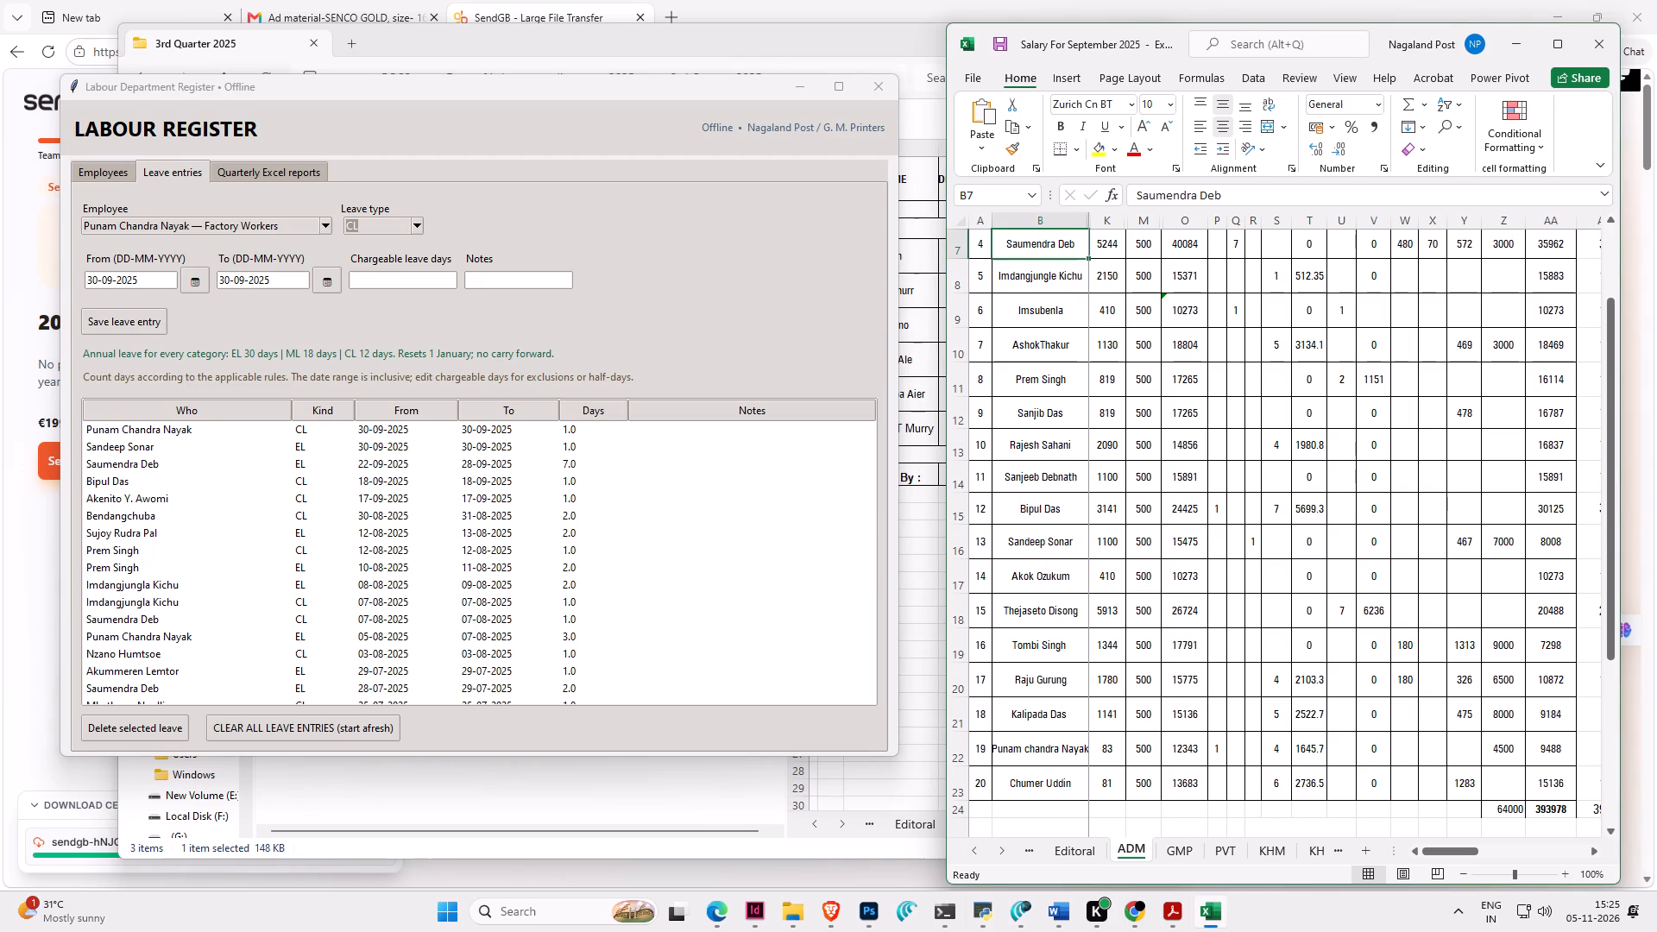
{"action": "left_click", "coordinate": [1183, 850]}
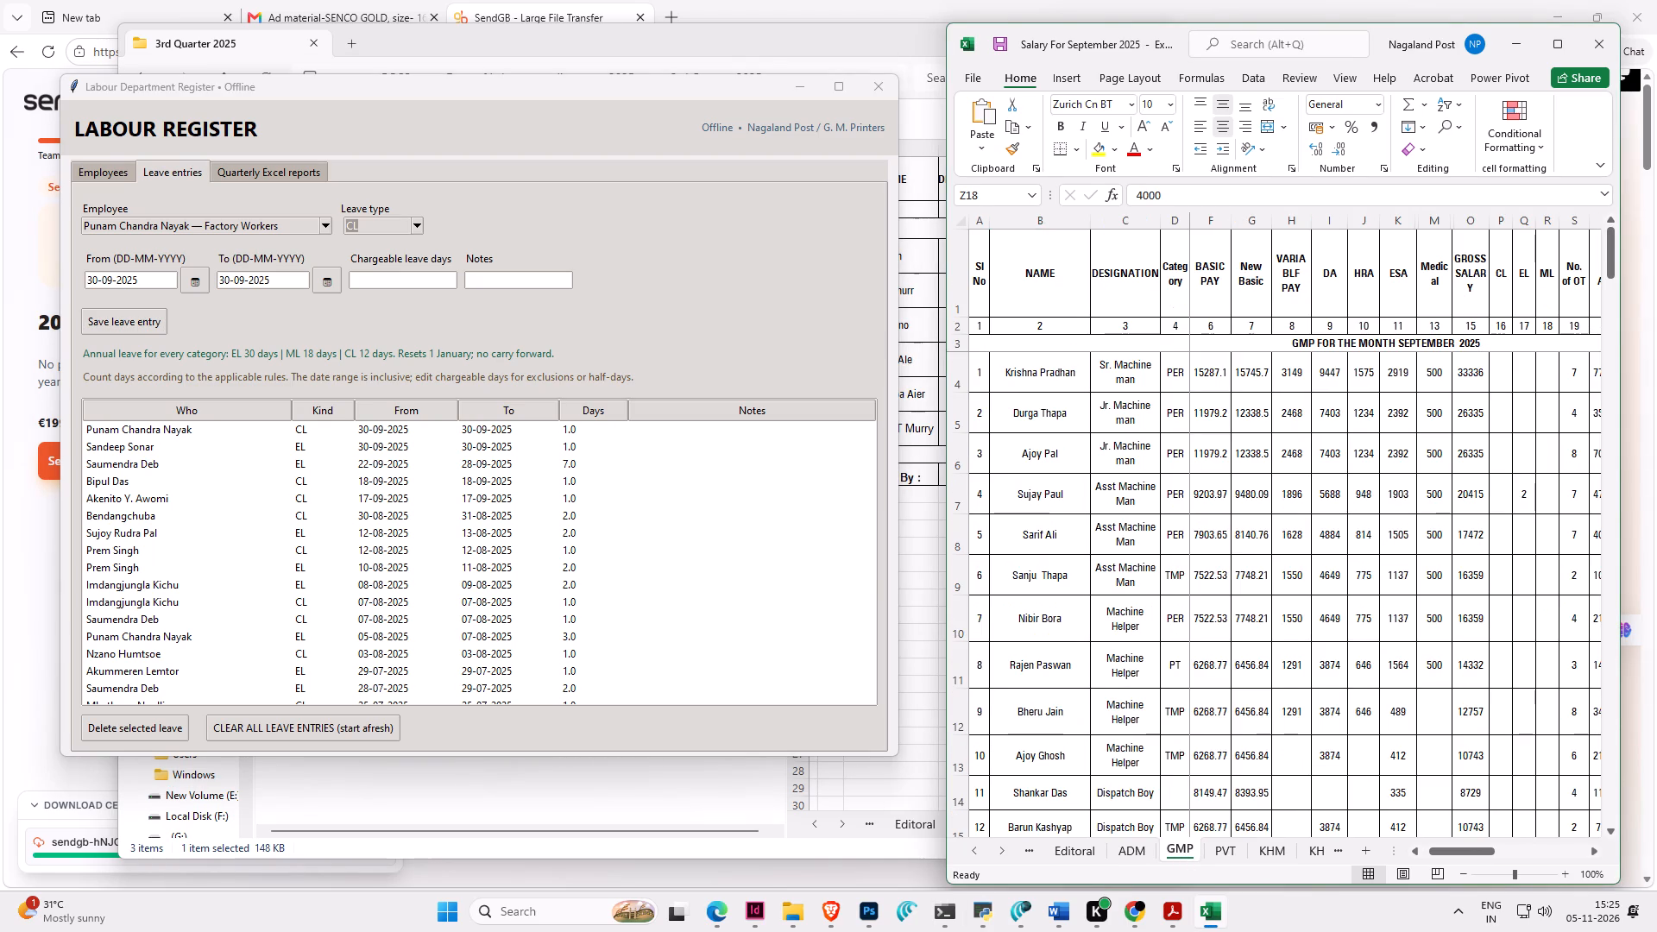
{"action": "left_click_drag", "start_coordinate": [1134, 217], "coordinate": [1380, 241]}
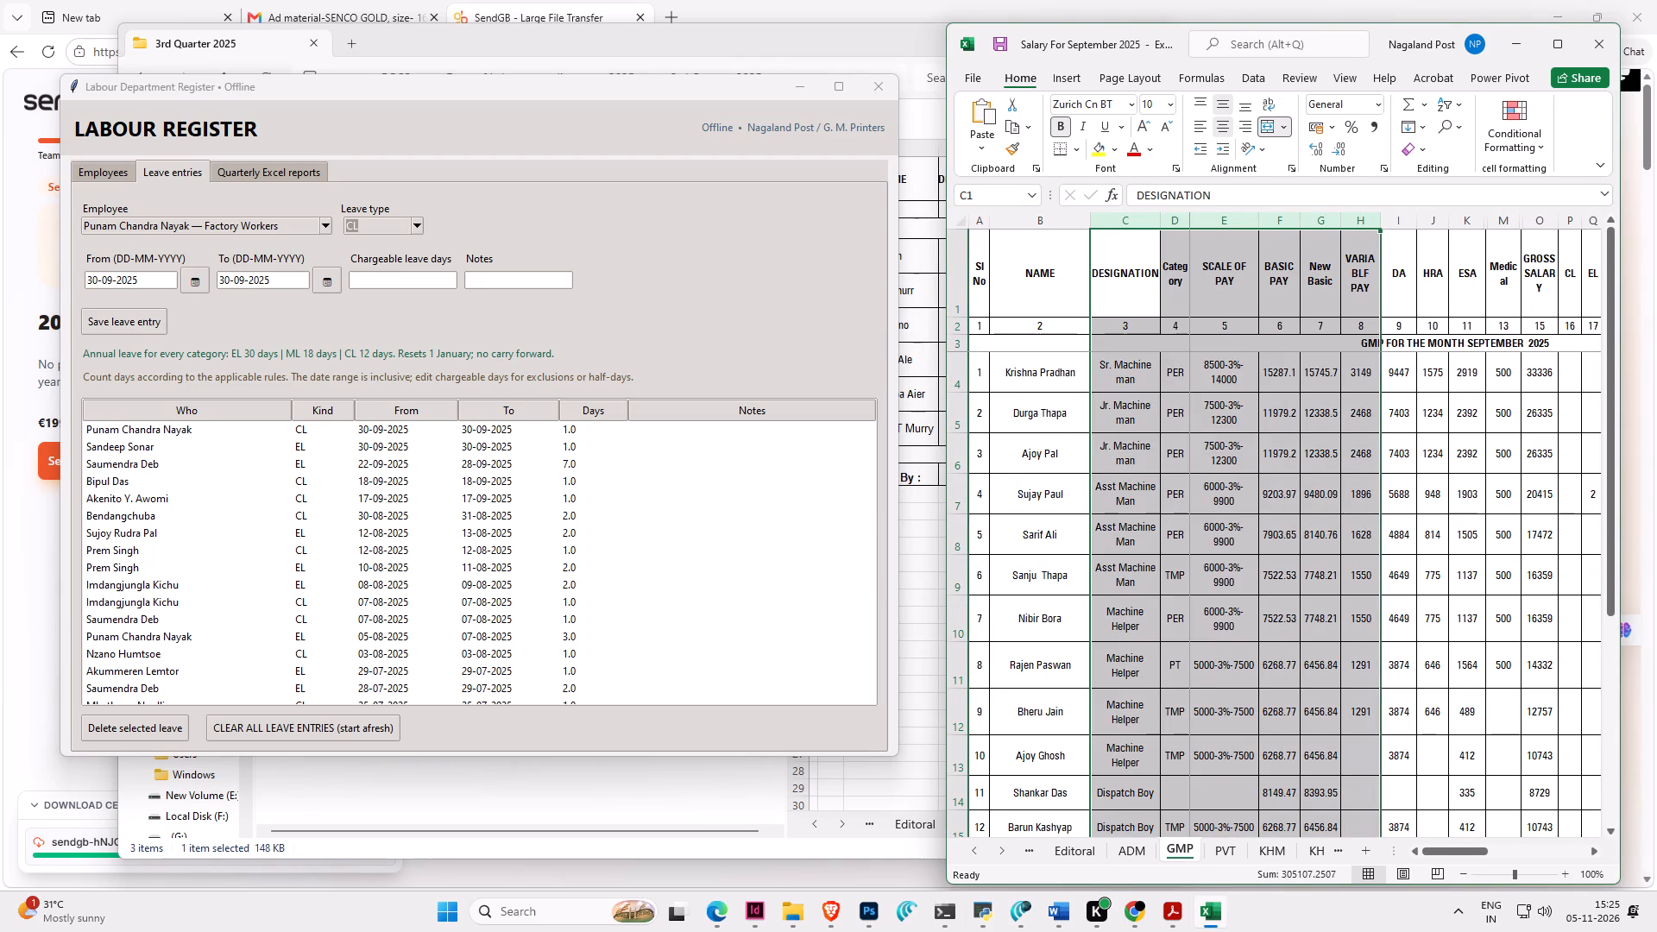
{"action": "right_click", "coordinate": [1318, 375]}
{"action": "left_click", "coordinate": [1381, 638]}
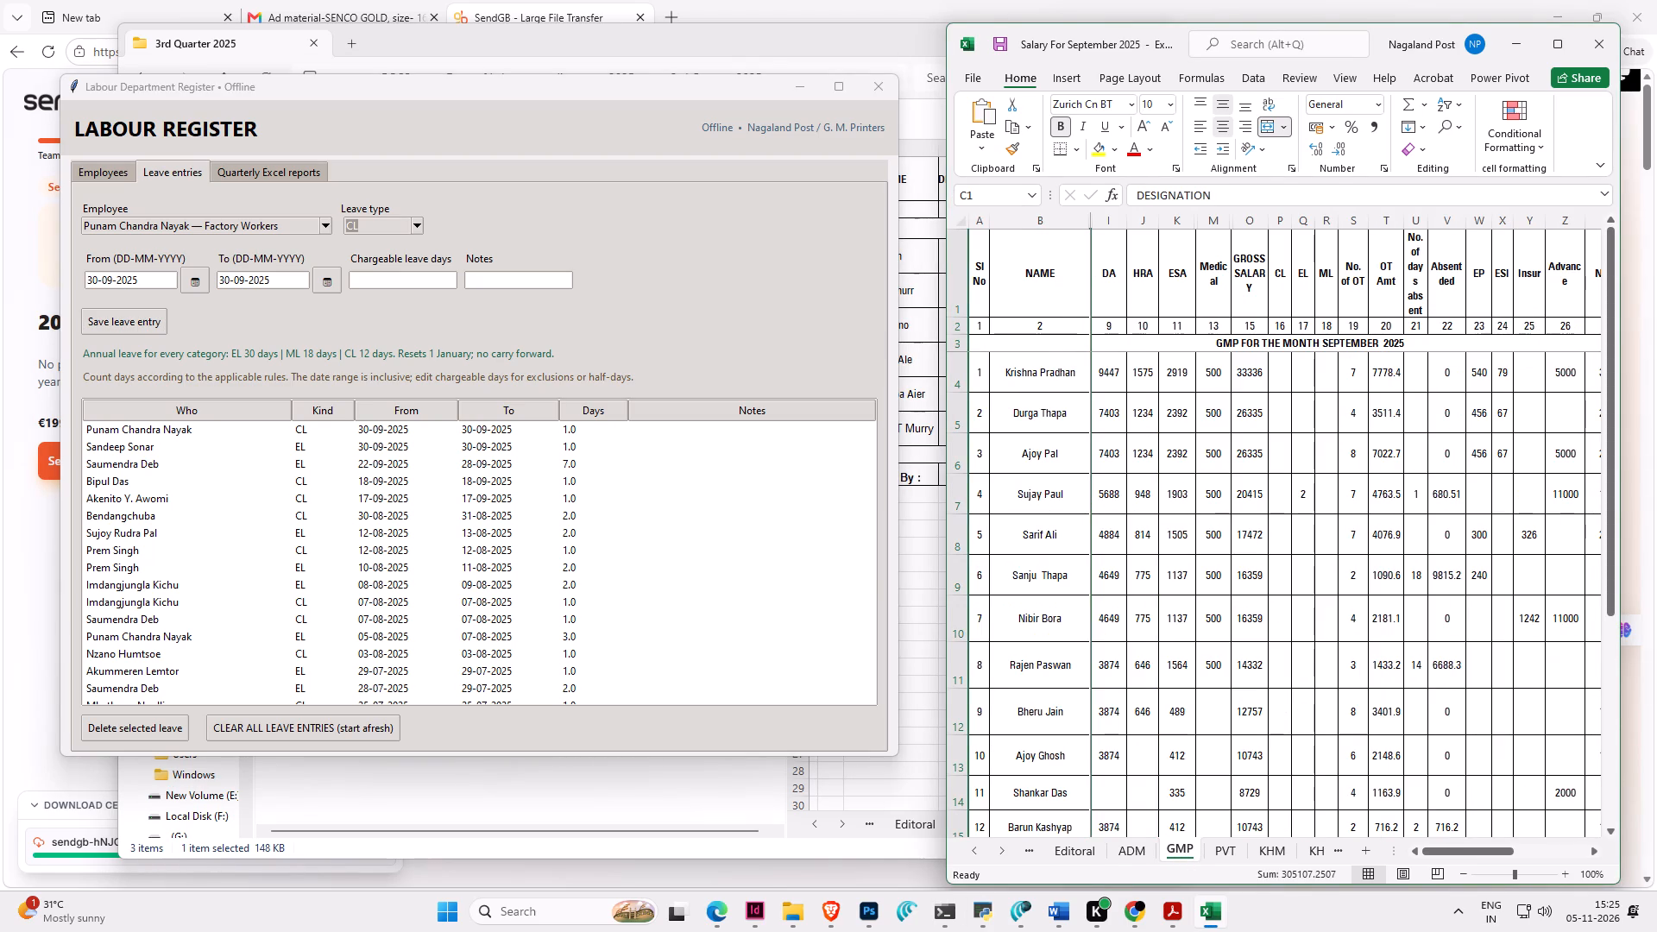
{"action": "left_click", "coordinate": [1216, 538]}
In the labour register, save an EL leave entry from 1-09-2025 to 2-09-2025 for the GMP sheet's serial 4 employee.
{"action": "left_click", "coordinate": [170, 212]}
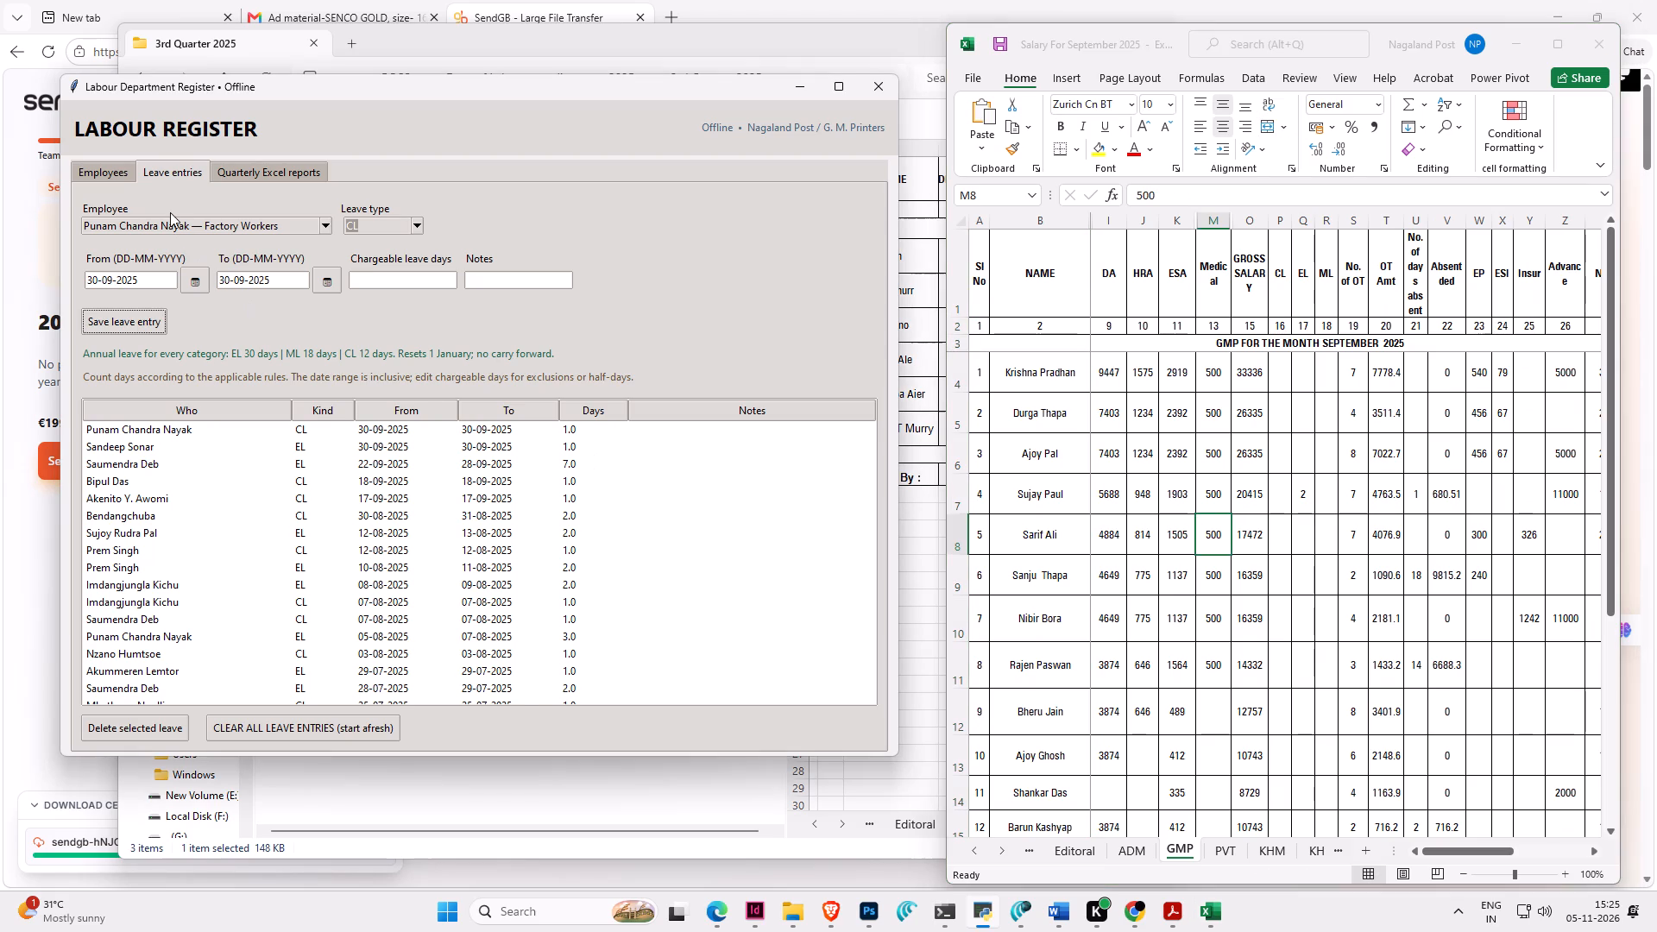
{"action": "left_click", "coordinate": [168, 219]}
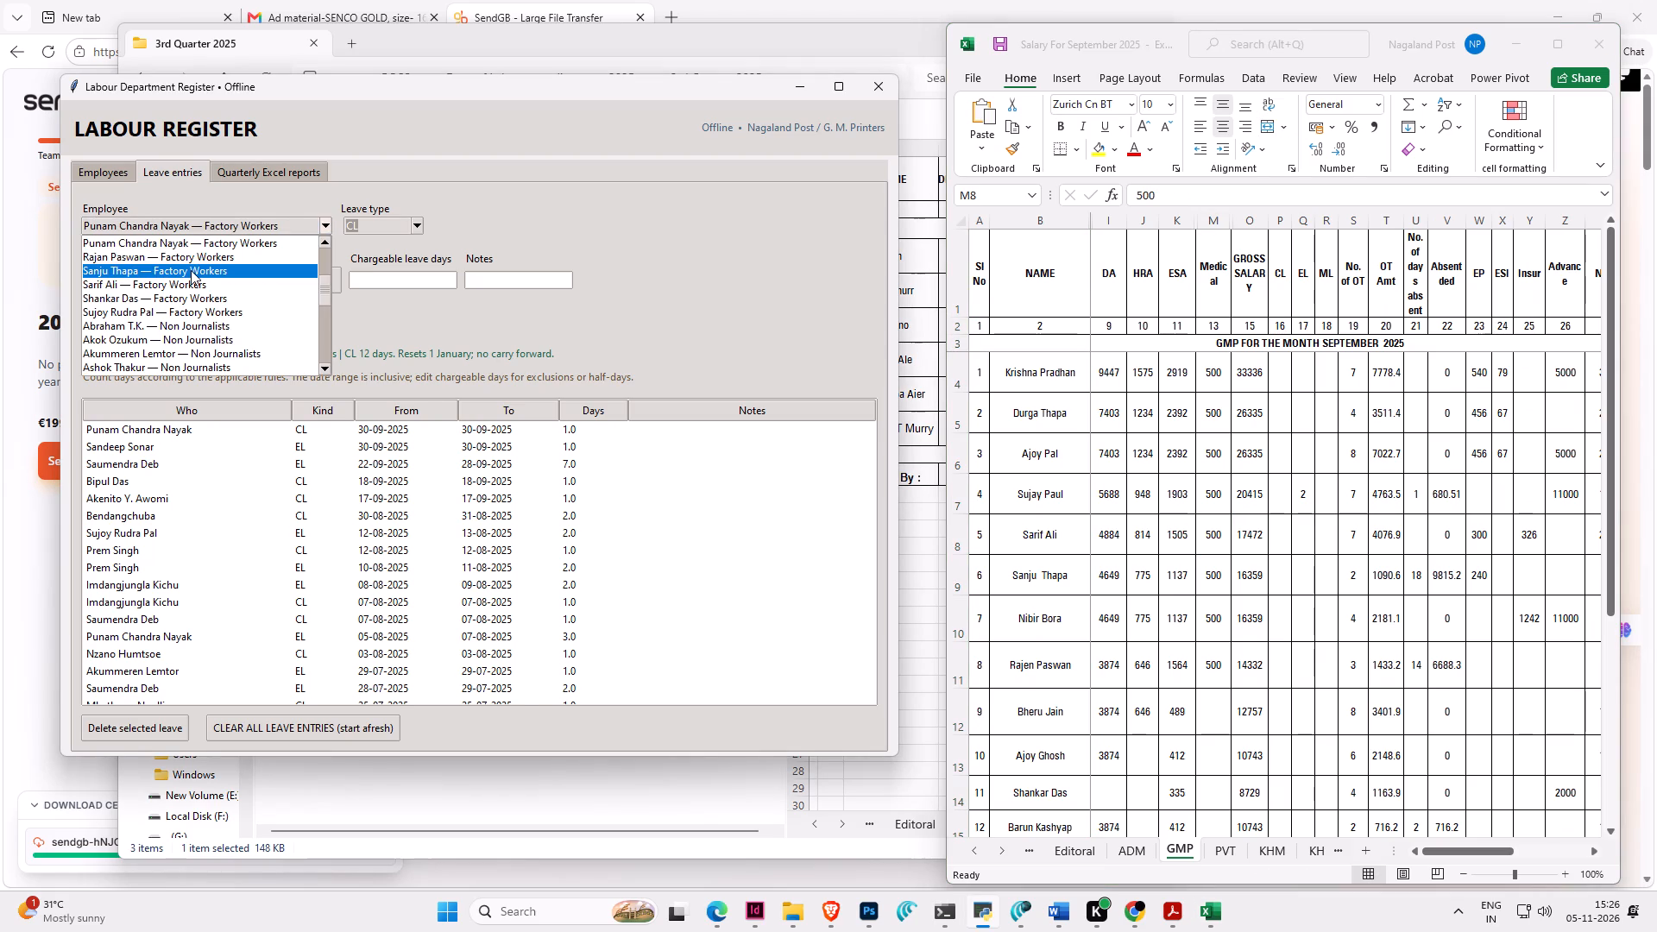
{"action": "left_click", "coordinate": [184, 312]}
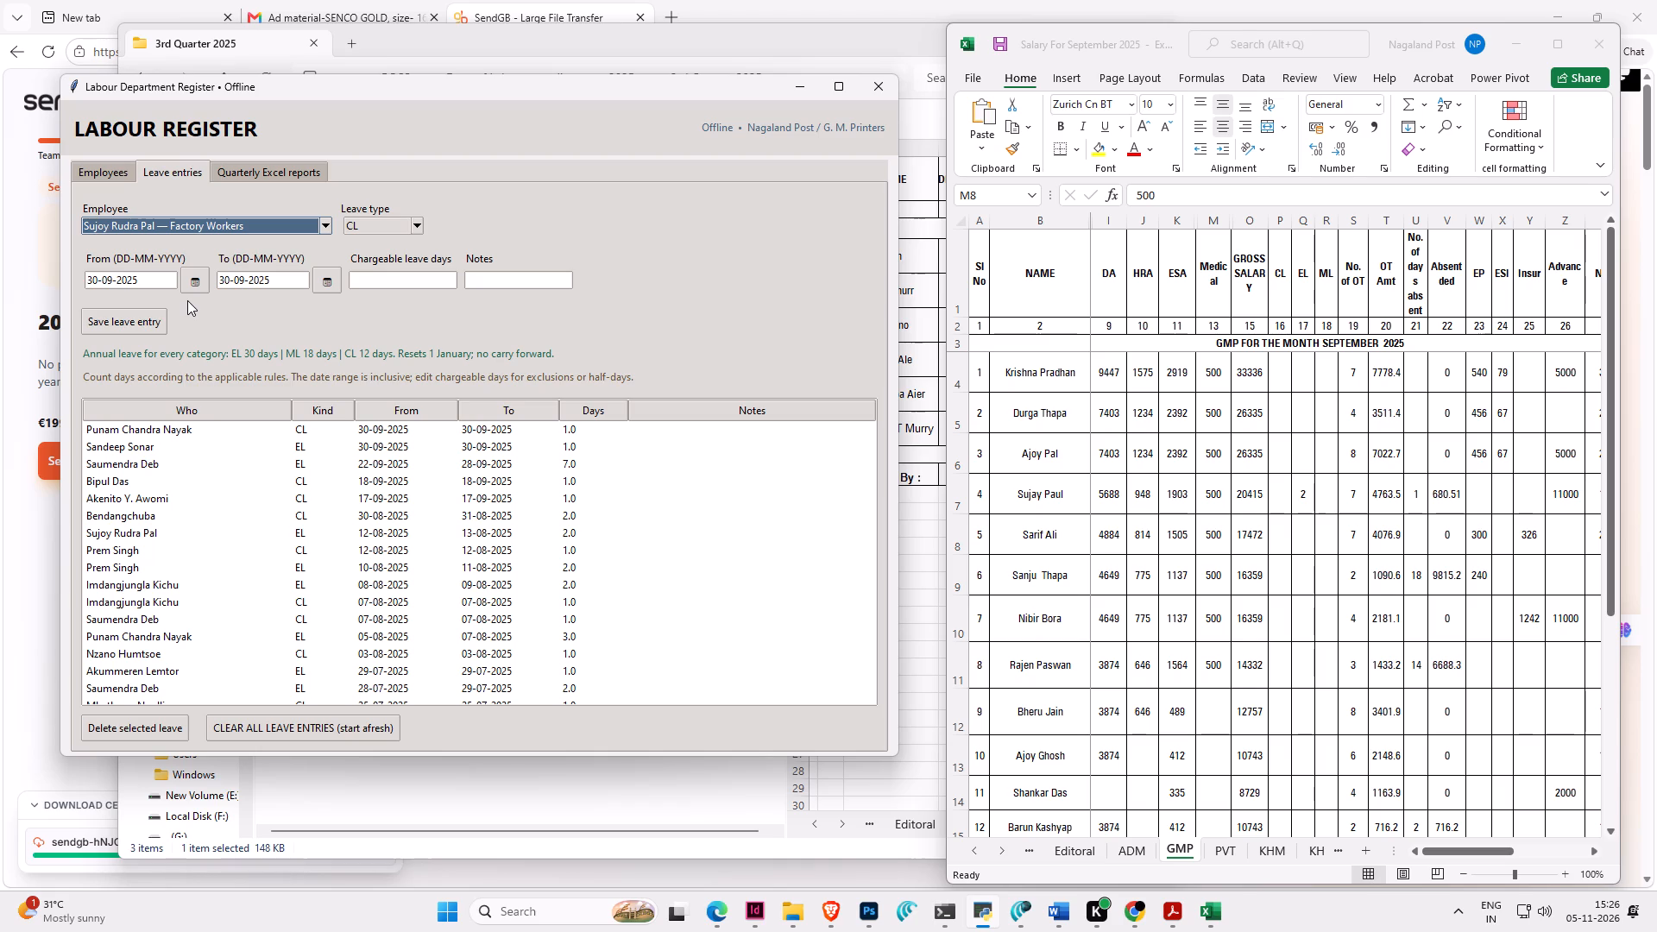
{"action": "left_click_drag", "start_coordinate": [98, 279], "coordinate": [0, 254]}
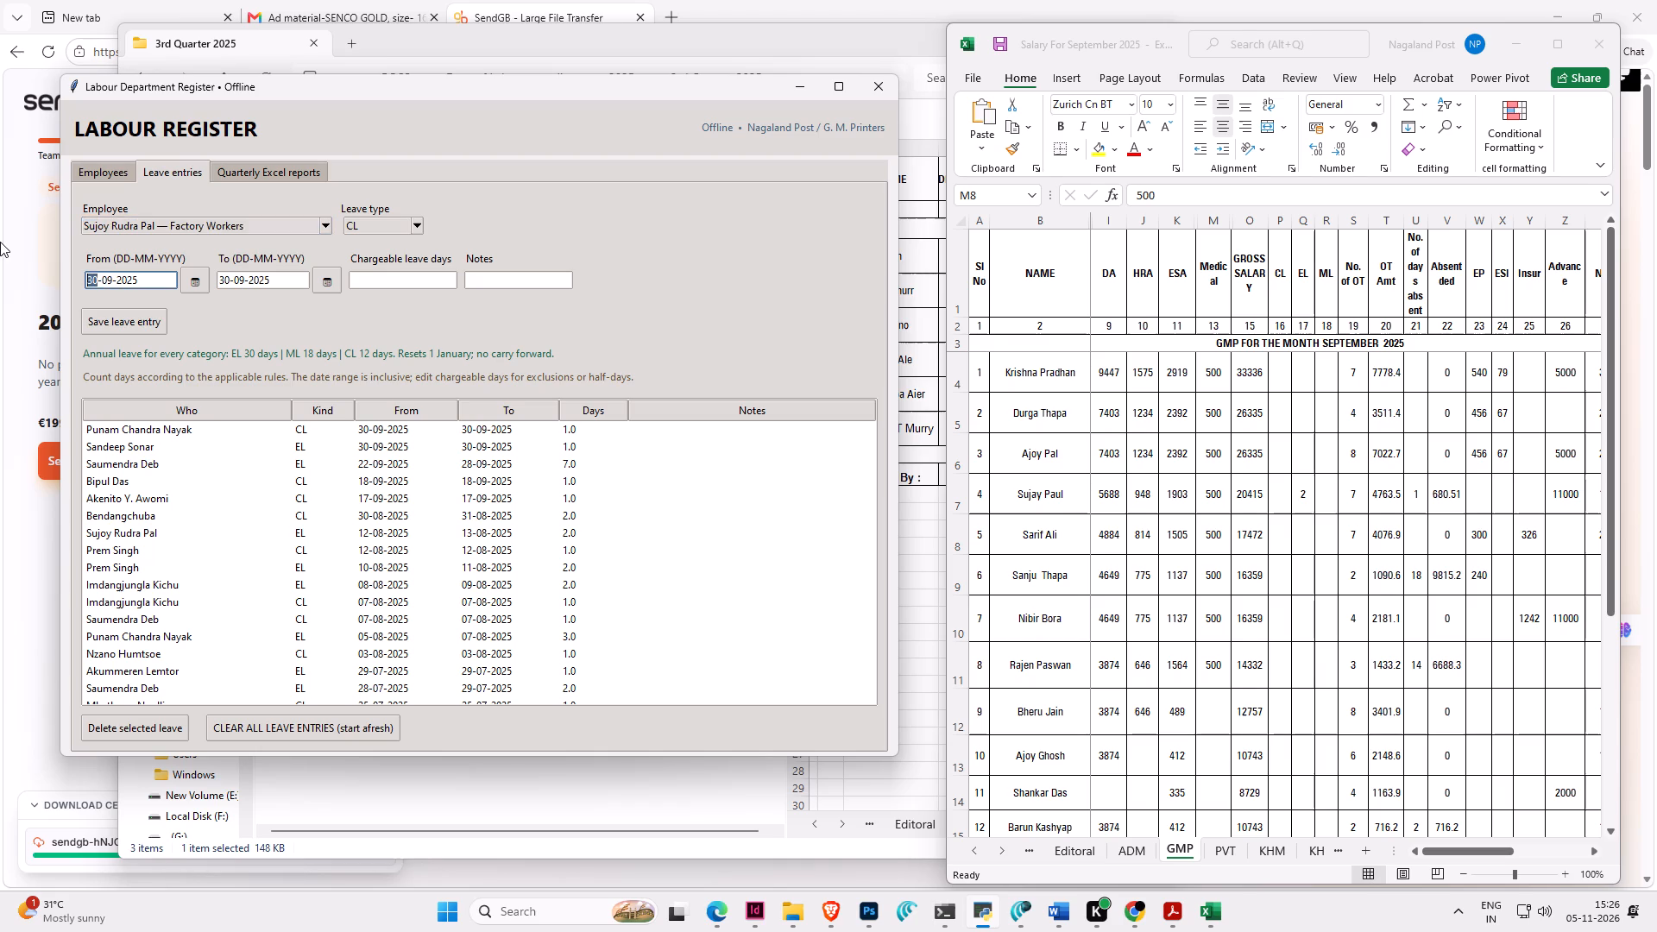
{"action": "key", "text": "1"}
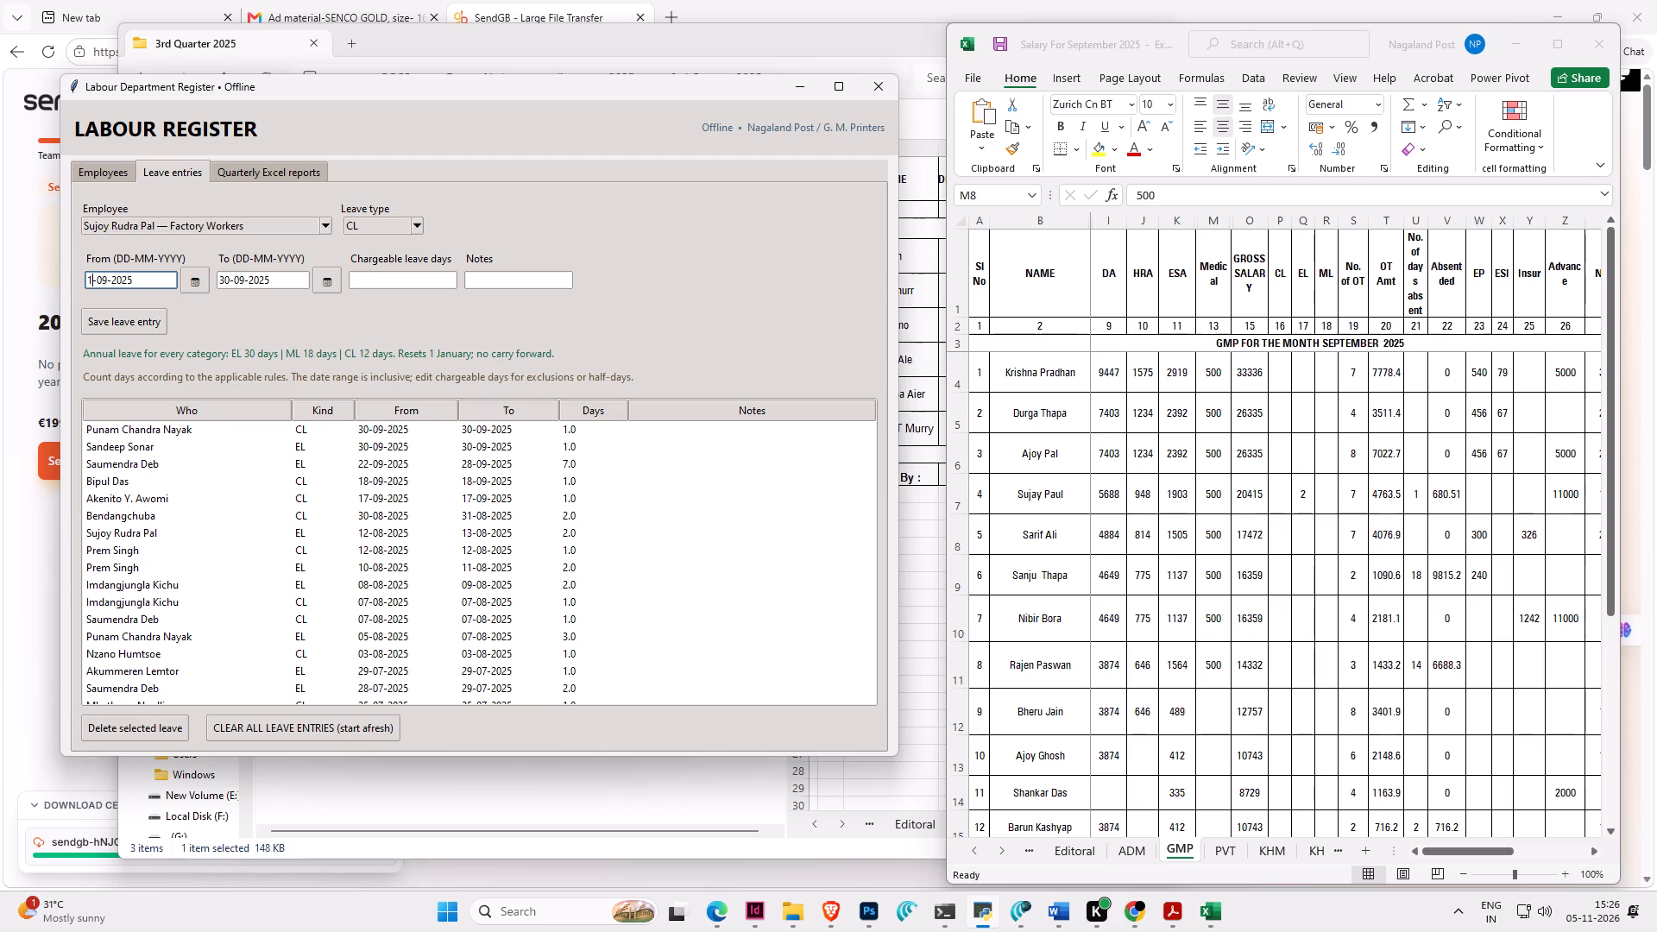
{"action": "left_click_drag", "start_coordinate": [228, 274], "coordinate": [127, 259]}
{"action": "key", "text": "2"}
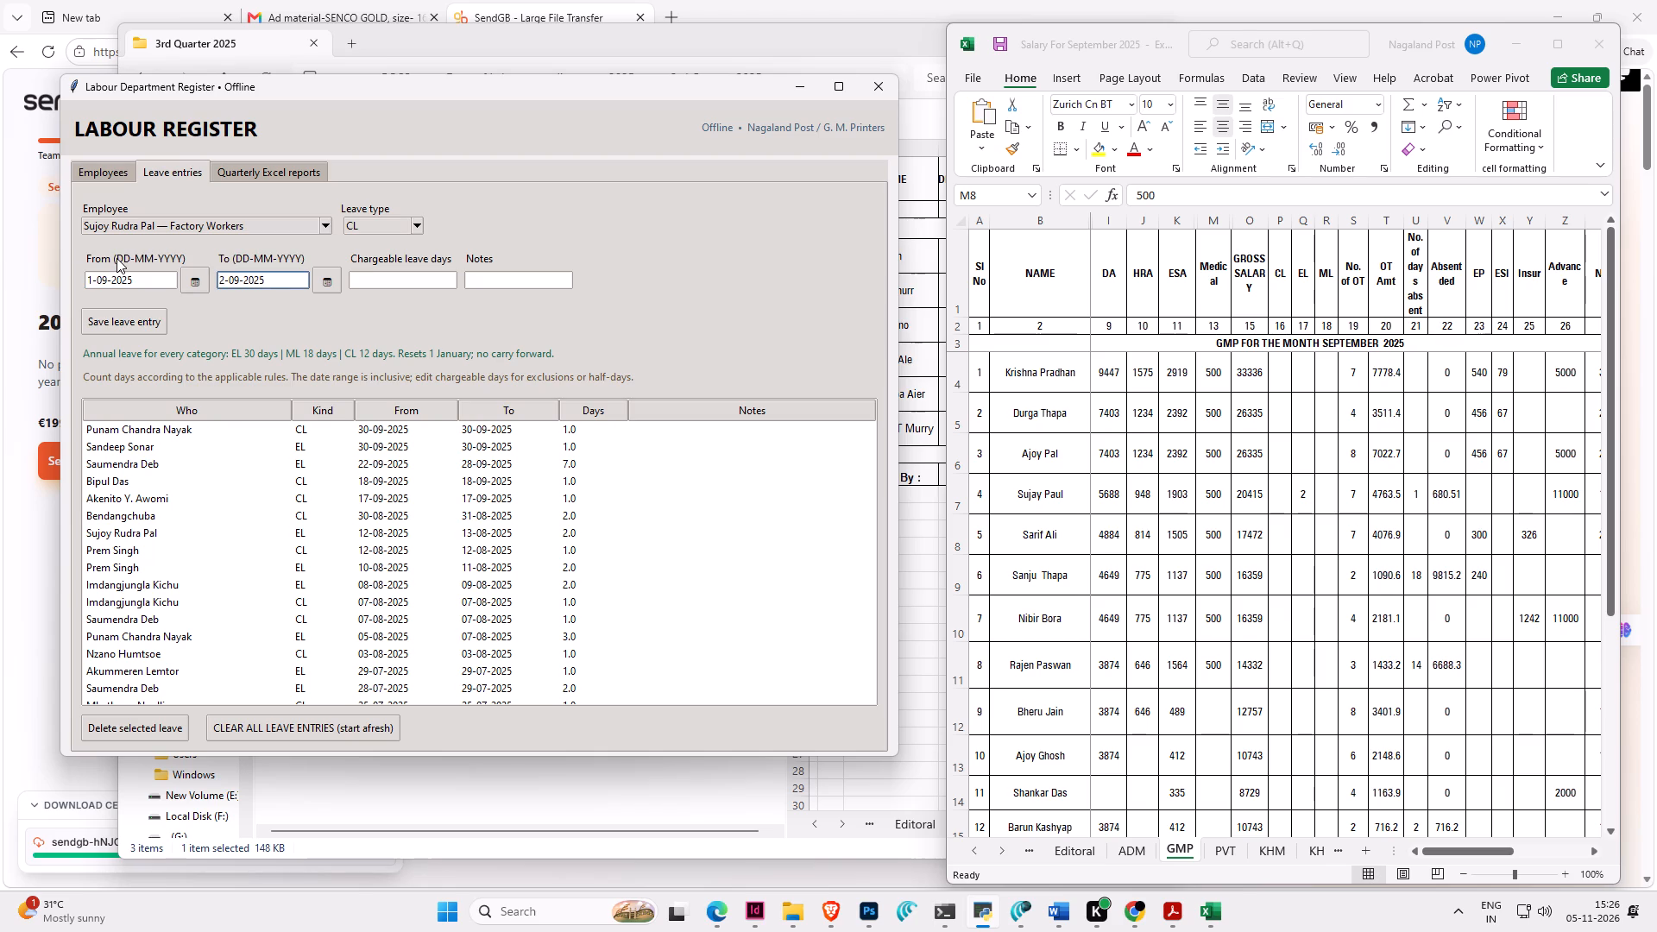
{"action": "left_click", "coordinate": [402, 230]}
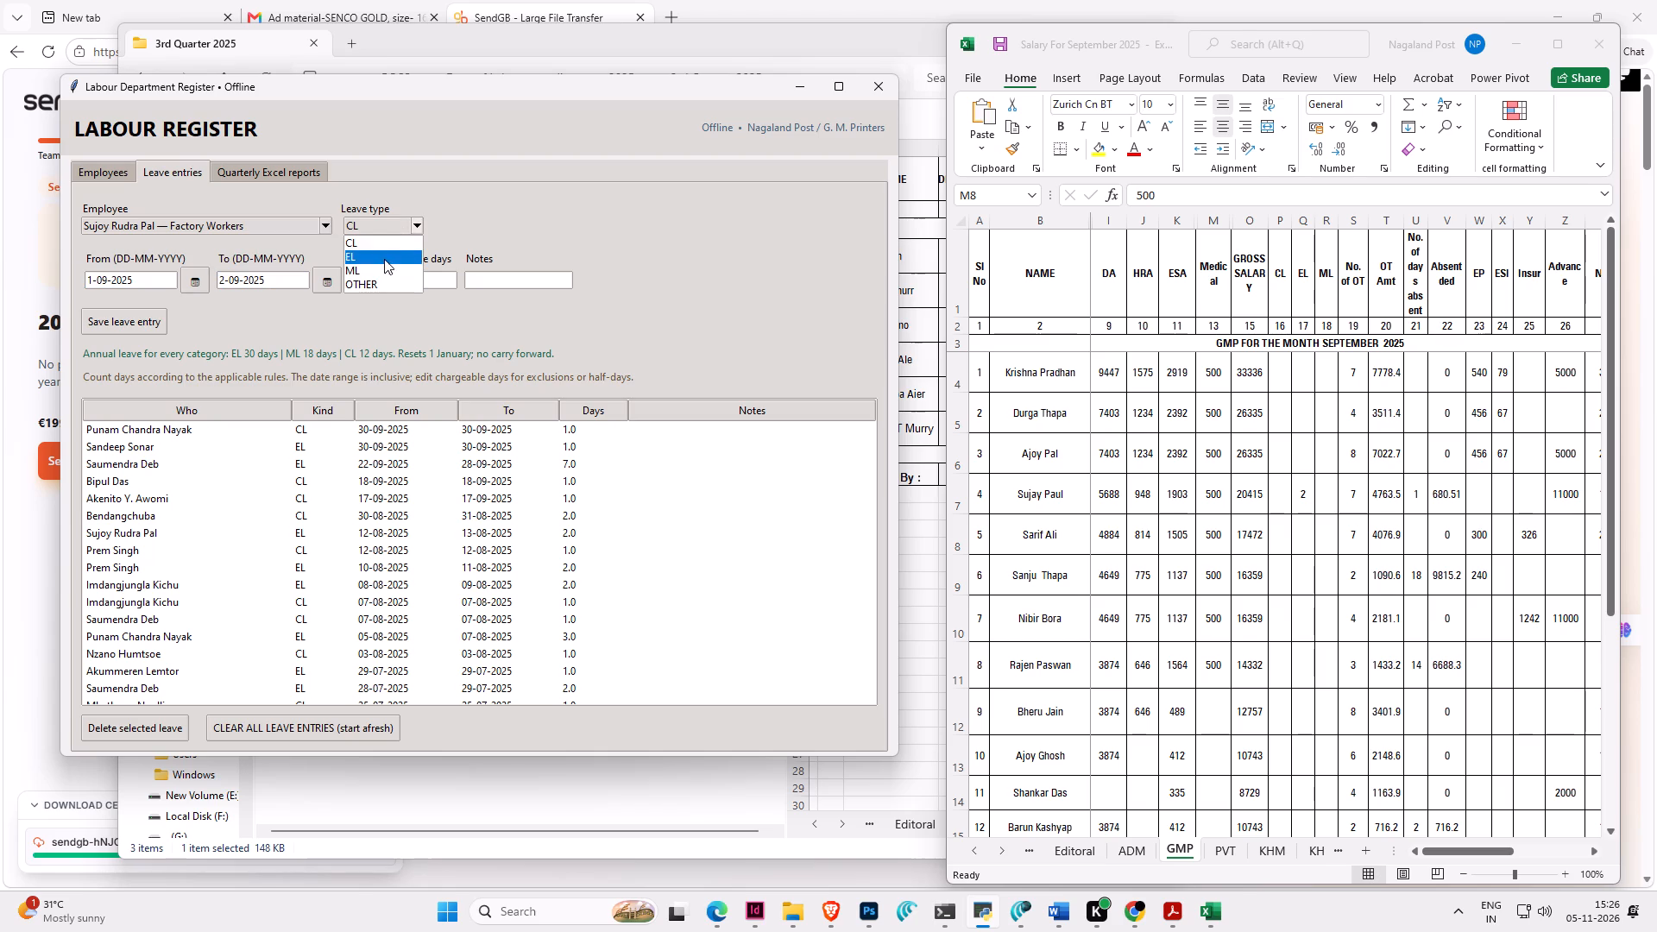
{"action": "left_click", "coordinate": [383, 260]}
{"action": "left_click", "coordinate": [121, 321]}
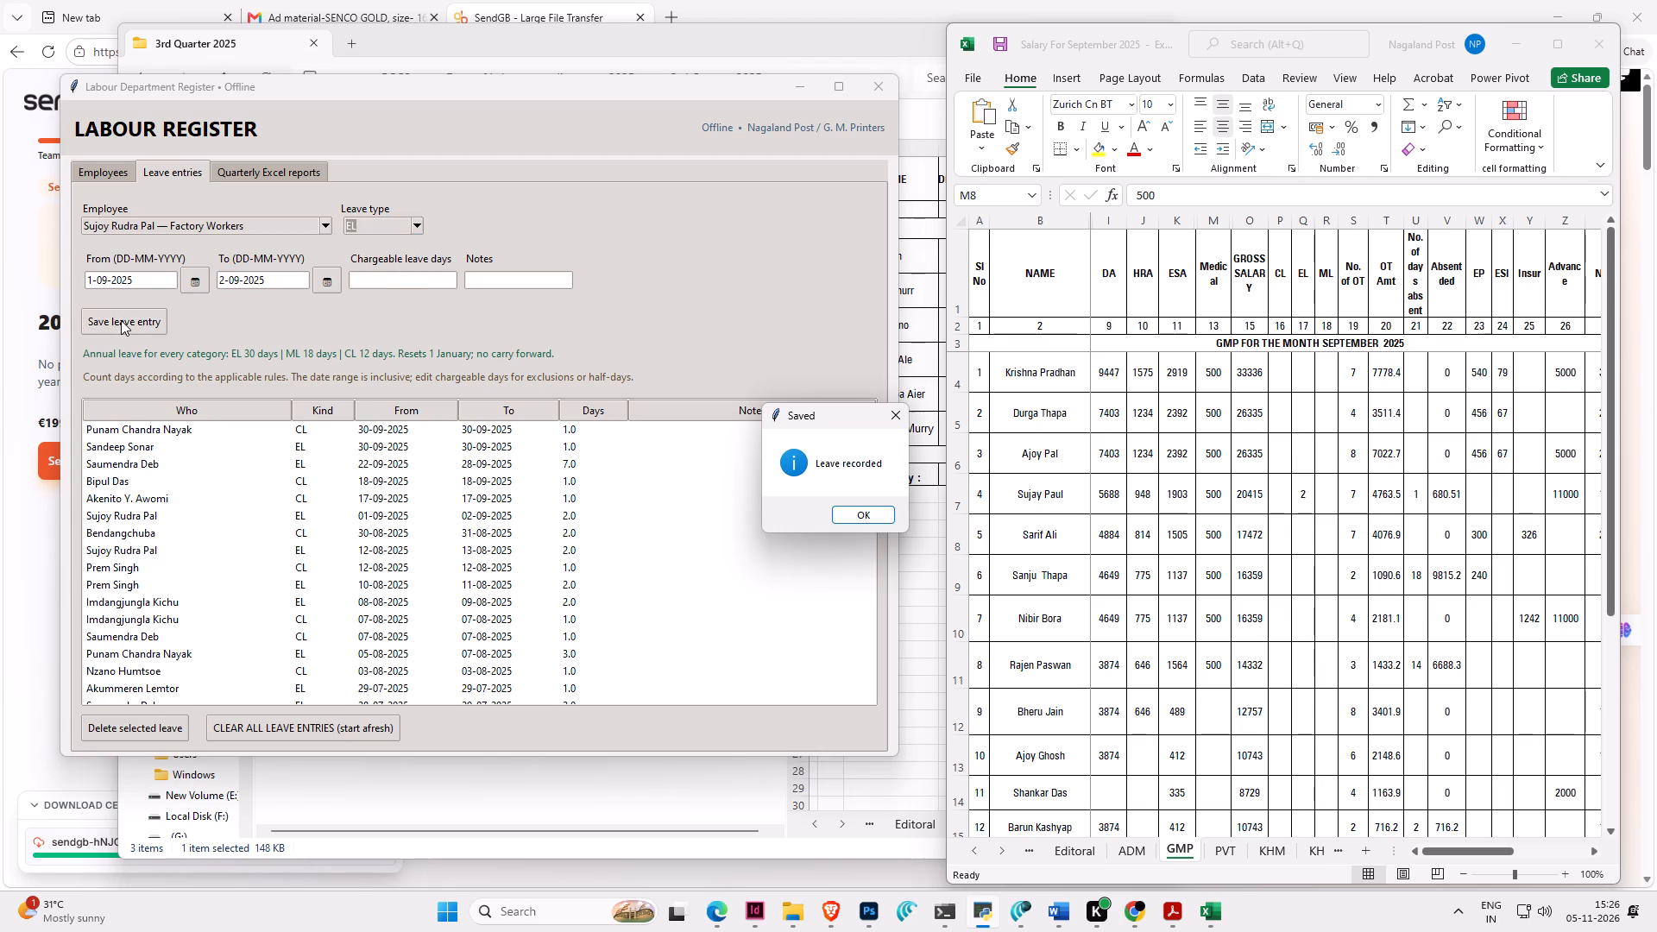
{"action": "left_click", "coordinate": [859, 516]}
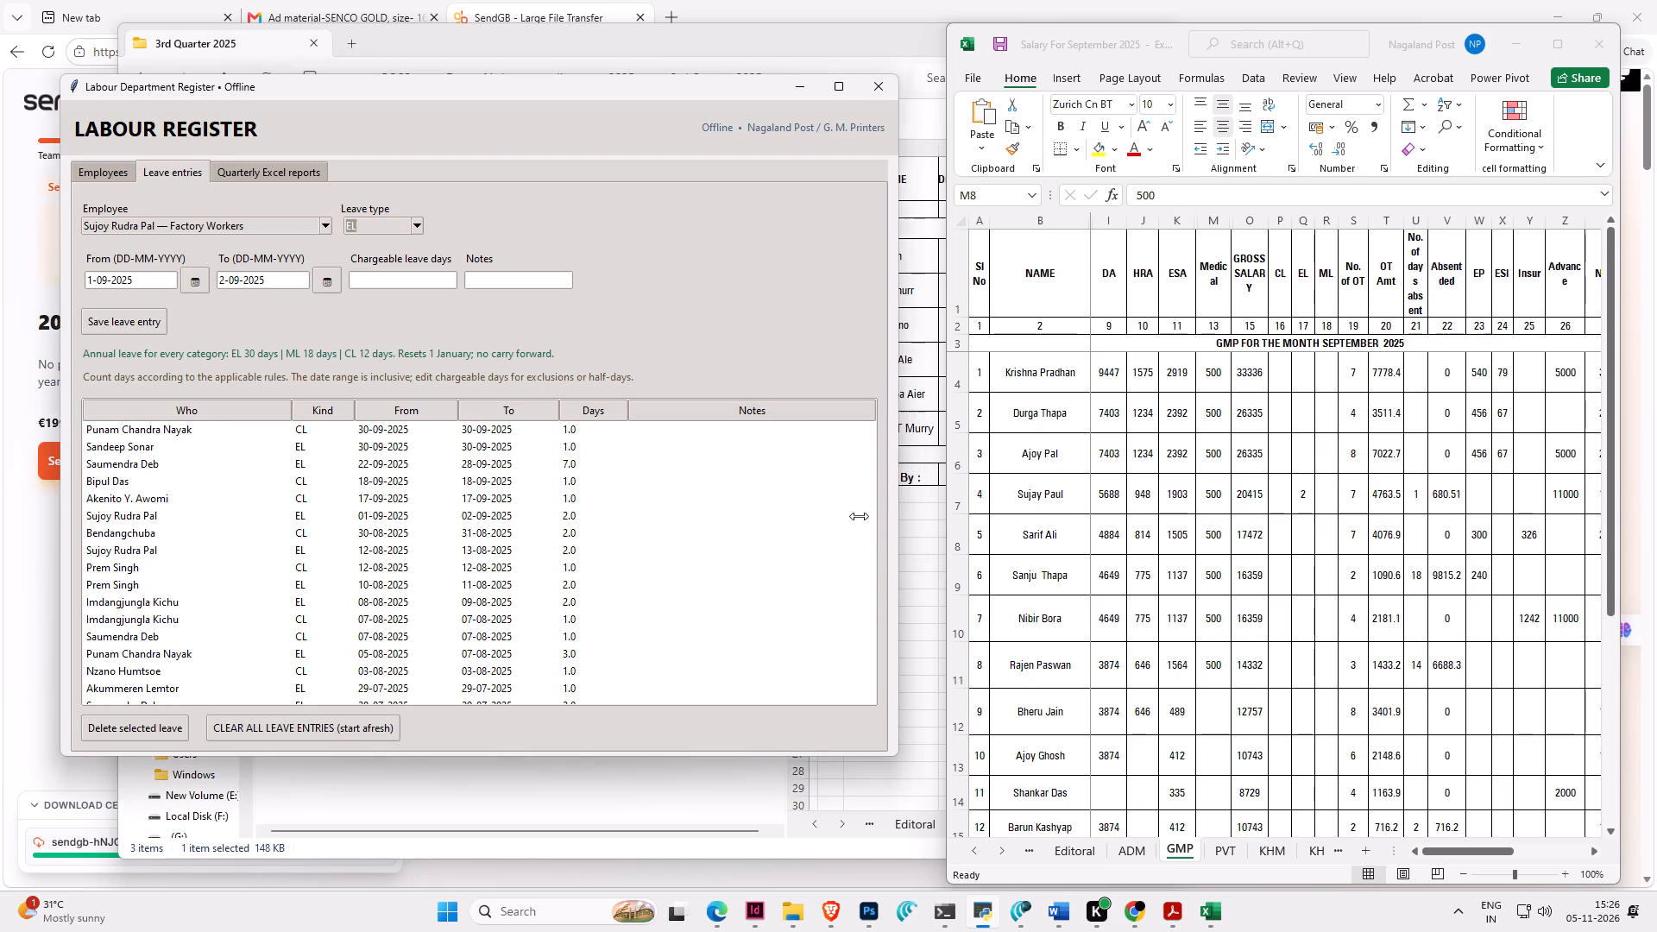
Save an EL leave entry from 4-09-2025 to 5-09-2025 for the GMP sheet's serial 13 employee.
{"action": "left_click", "coordinate": [1225, 593]}
{"action": "scroll", "coordinate": [1225, 593], "scroll_direction": "down", "scroll_amount": 2}
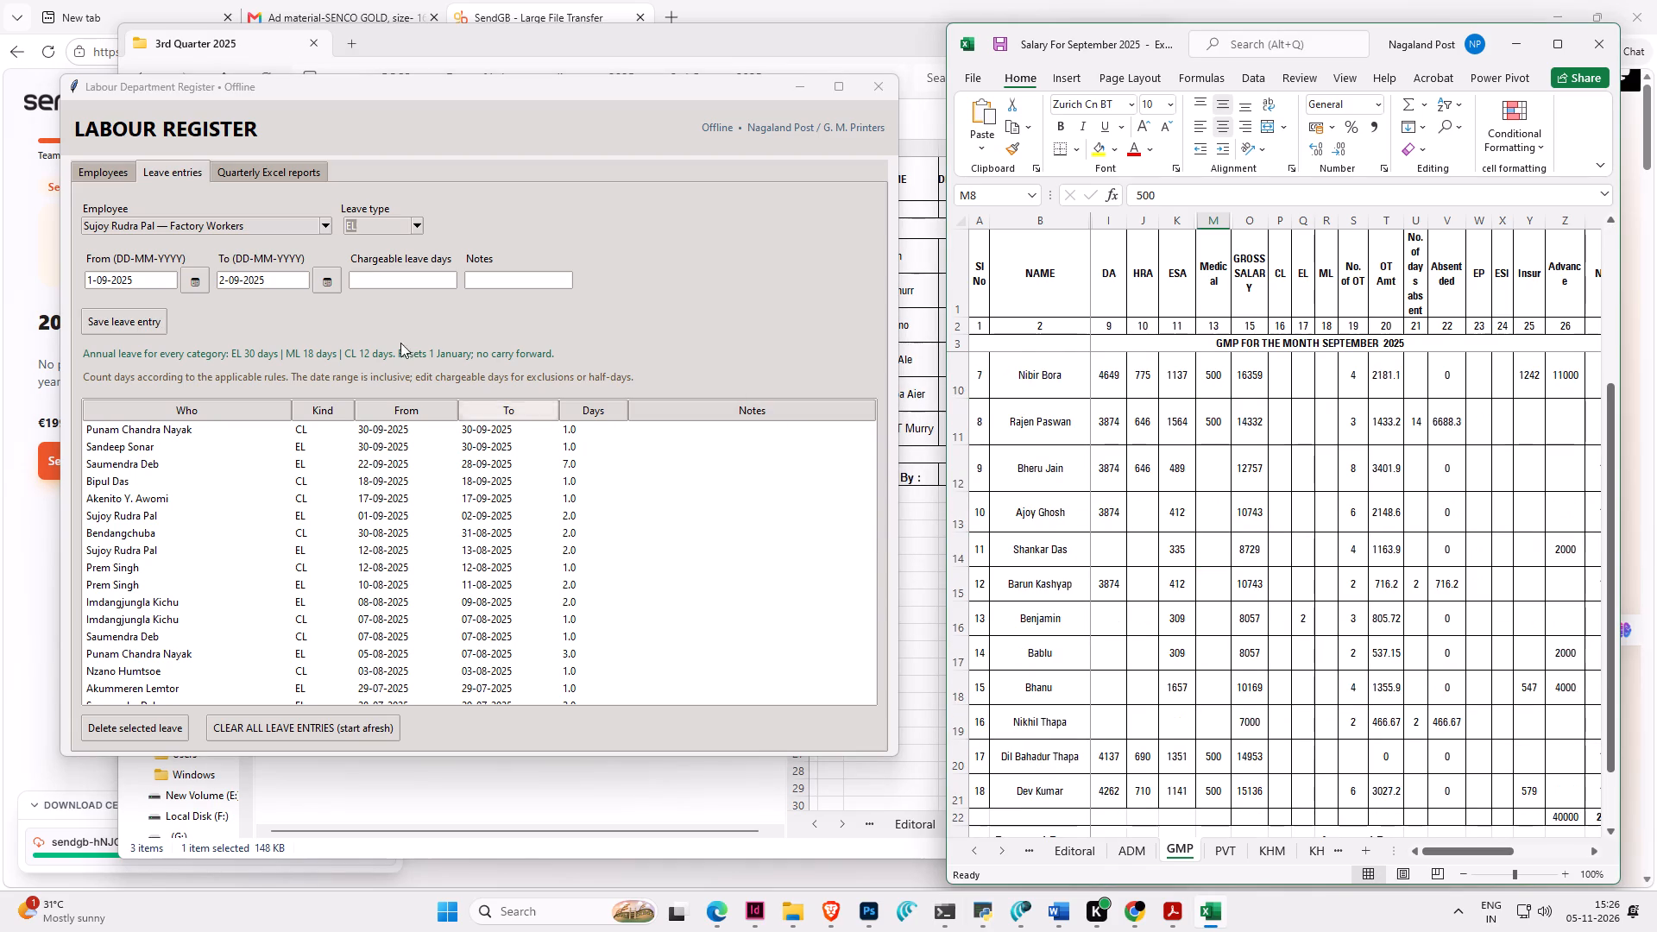
{"action": "left_click", "coordinate": [229, 219]}
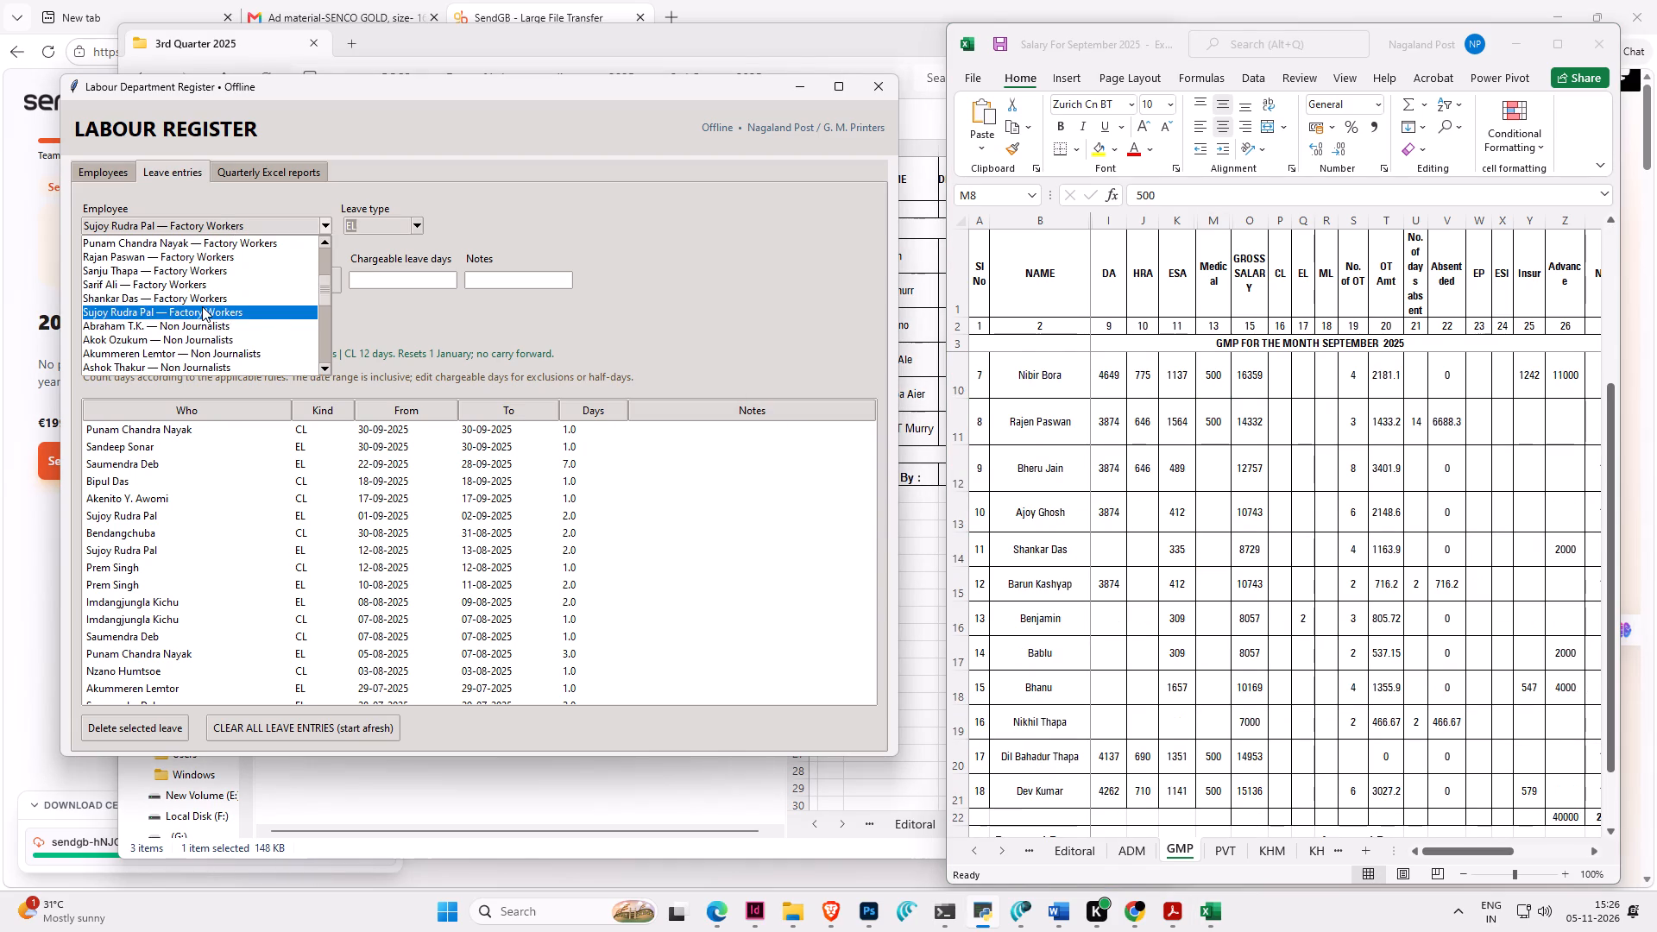
{"action": "scroll", "coordinate": [202, 306], "scroll_direction": "up", "scroll_amount": 3}
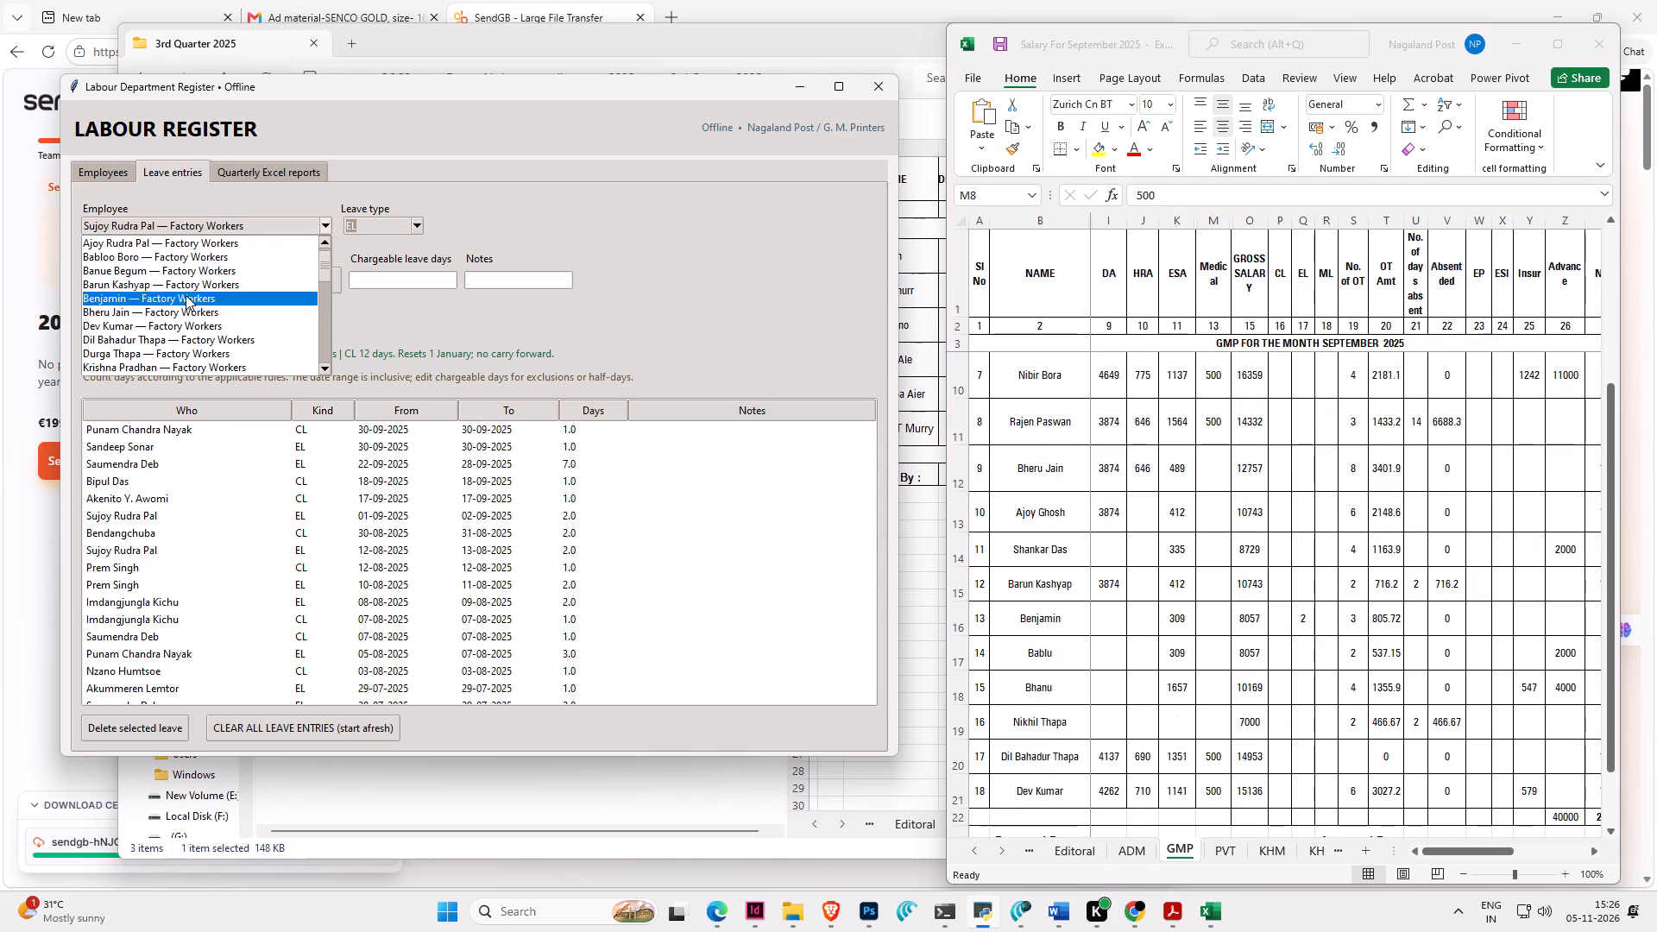
{"action": "left_click", "coordinate": [186, 295]}
{"action": "left_click_drag", "start_coordinate": [92, 278], "coordinate": [61, 276]}
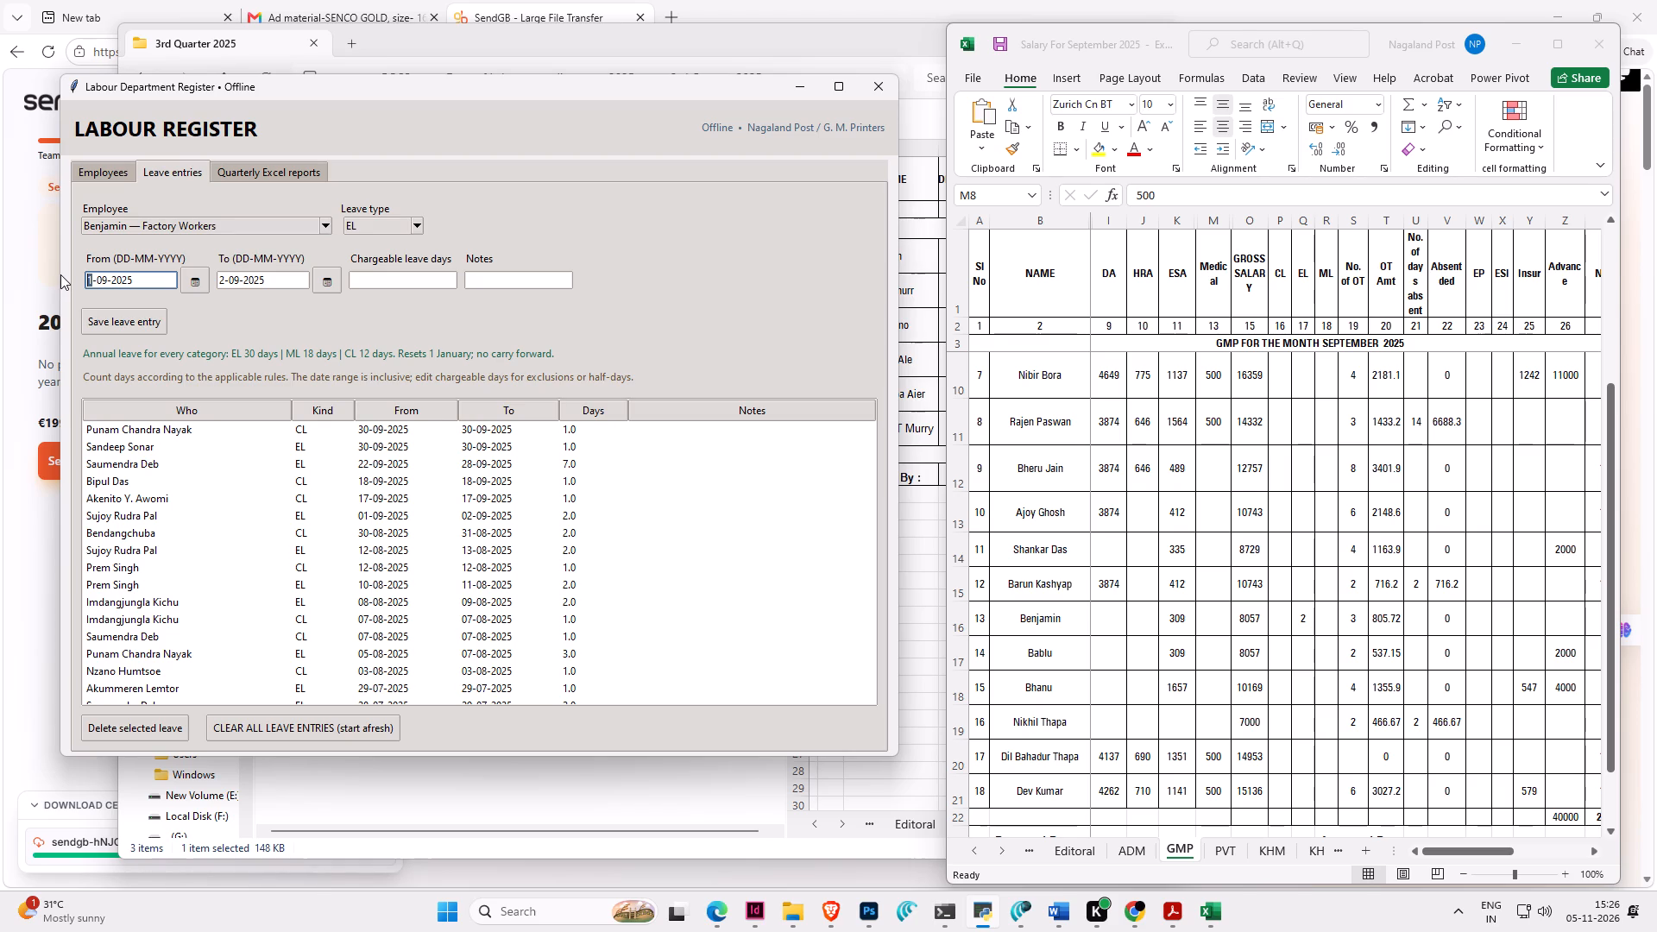
{"action": "key", "text": "4"}
{"action": "left_click_drag", "start_coordinate": [222, 278], "coordinate": [196, 270]}
{"action": "key", "text": "Delete"}
{"action": "key", "text": "5"}
{"action": "left_click", "coordinate": [138, 318]}
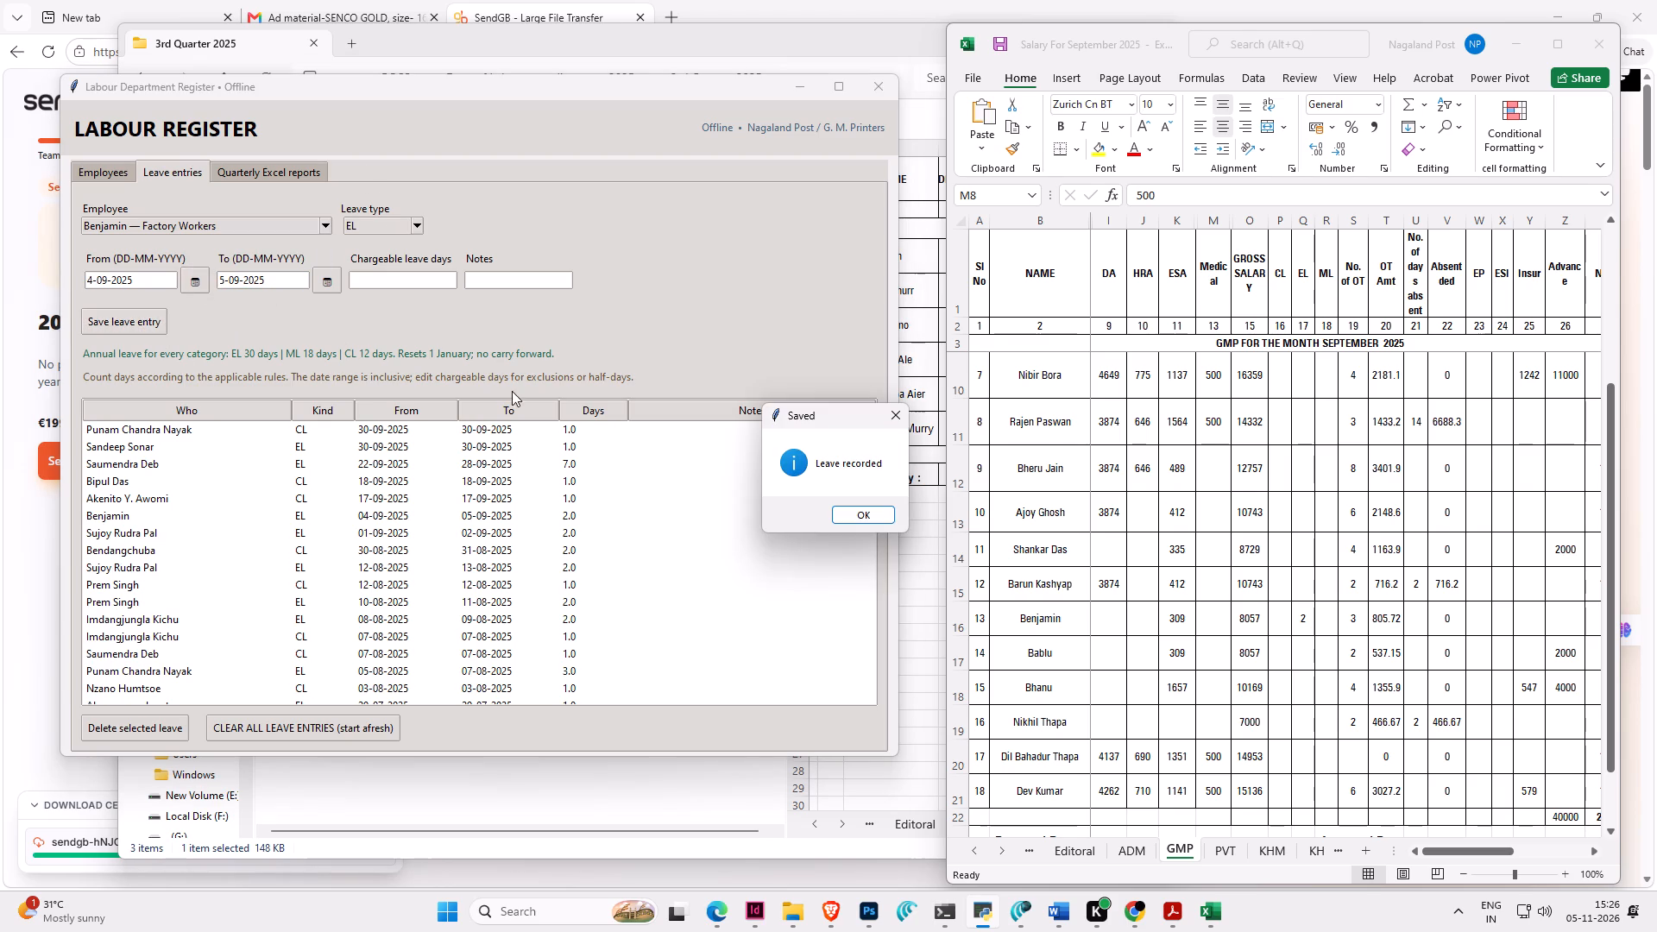
{"action": "left_click", "coordinate": [859, 519]}
Check the GMP sheet for remaining leave, and close the September salary workbook with its changes saved.
{"action": "left_click", "coordinate": [1169, 522]}
{"action": "scroll", "coordinate": [1170, 520], "scroll_direction": "down", "scroll_amount": 3}
{"action": "scroll", "coordinate": [1170, 520], "scroll_direction": "up", "scroll_amount": 3}
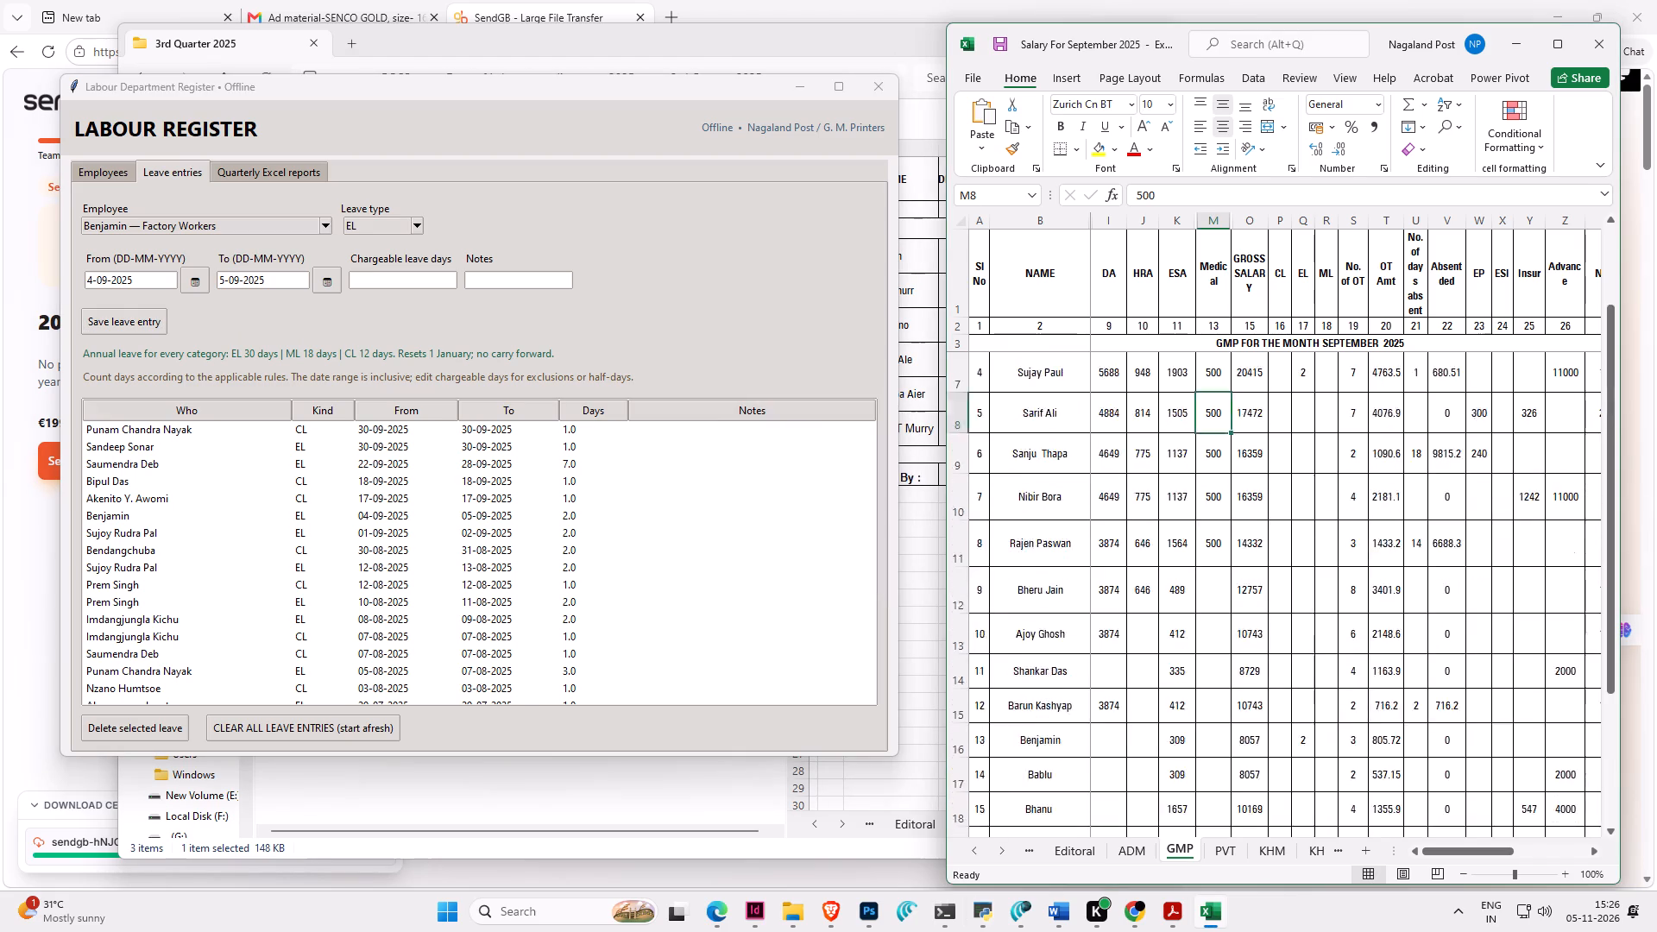
{"action": "scroll", "coordinate": [1170, 520], "scroll_direction": "up", "scroll_amount": 3}
{"action": "scroll", "coordinate": [1170, 519], "scroll_direction": "down", "scroll_amount": 4}
{"action": "scroll", "coordinate": [1170, 519], "scroll_direction": "up", "scroll_amount": 8}
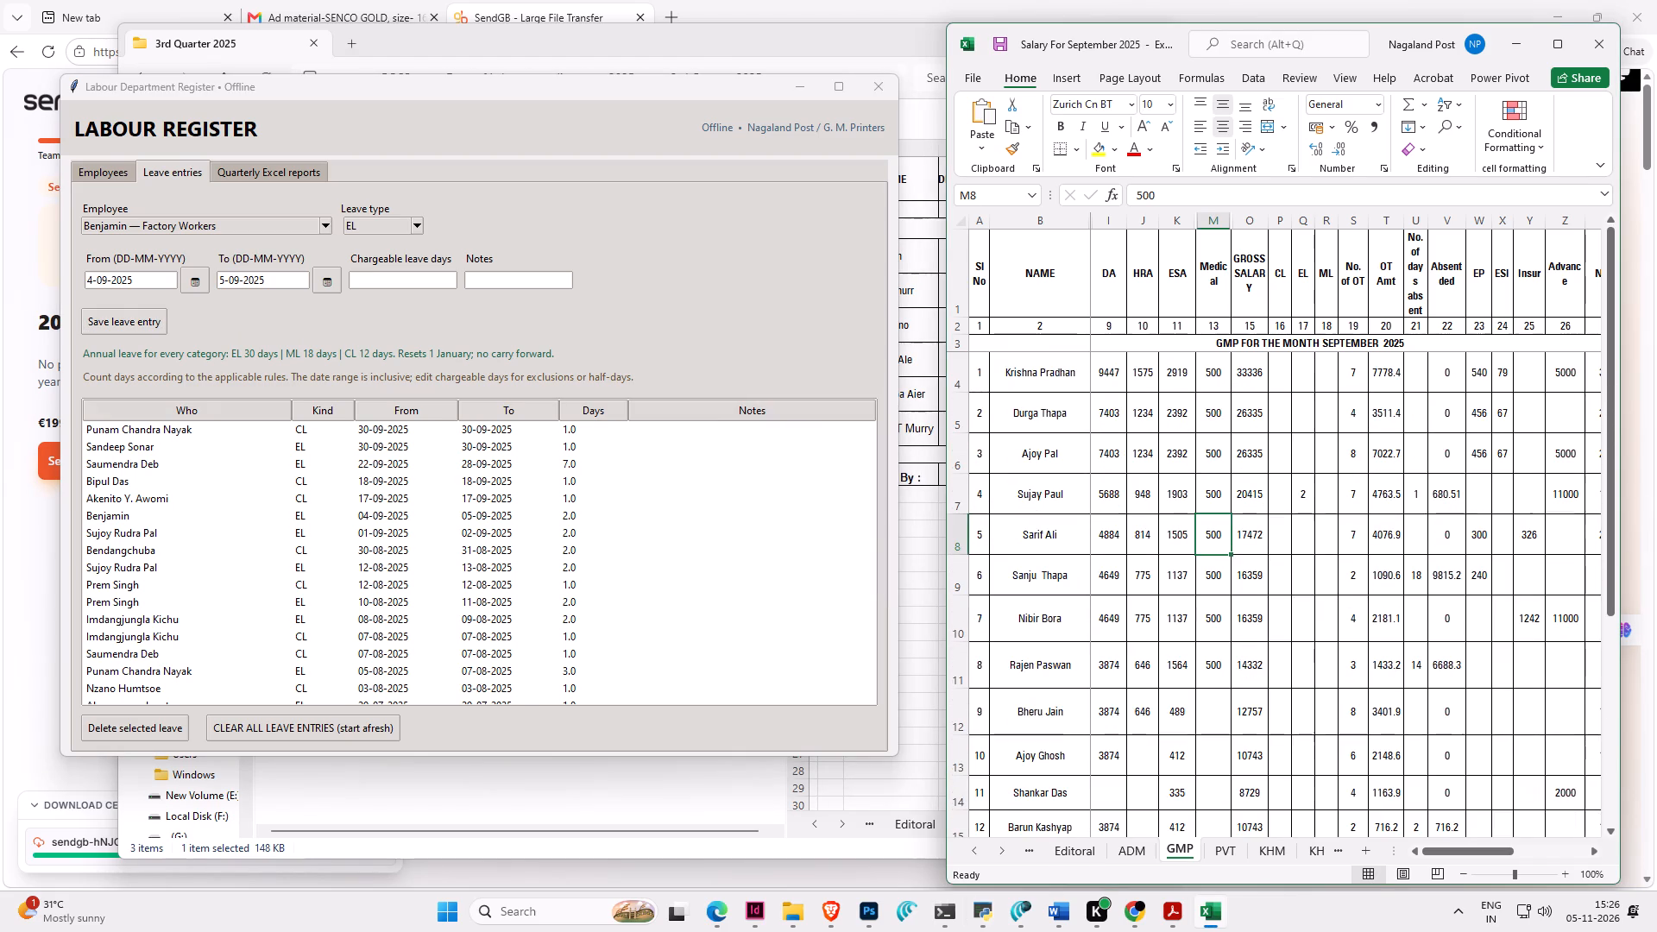
{"action": "left_click", "coordinate": [1591, 46]}
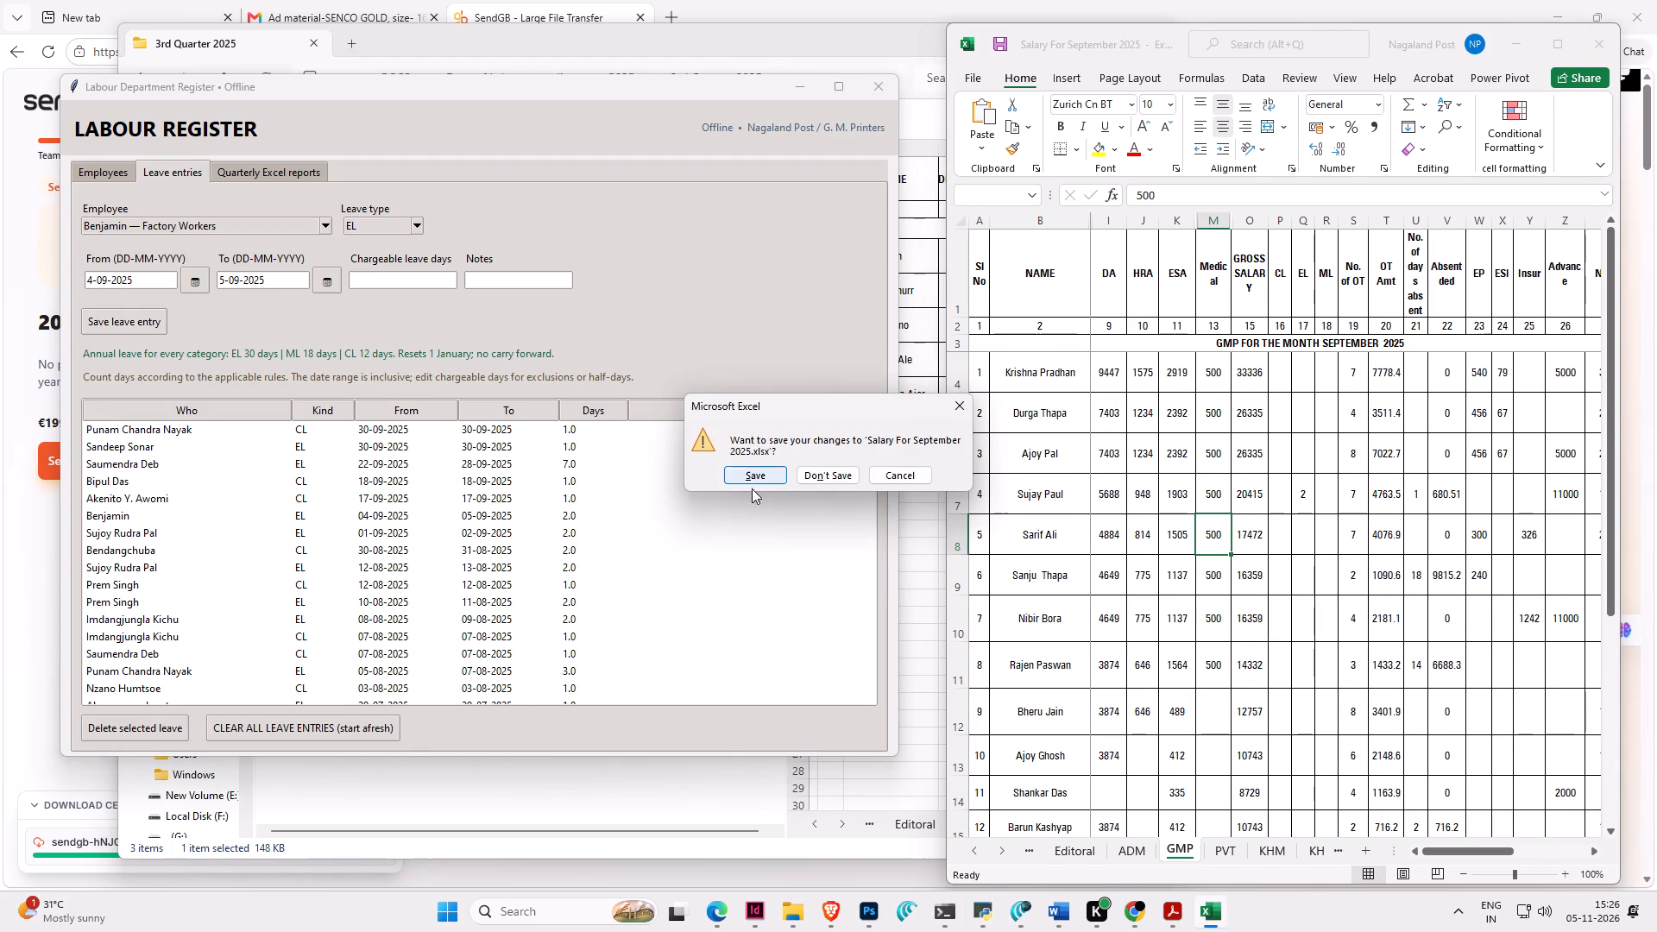
{"action": "left_click", "coordinate": [772, 476]}
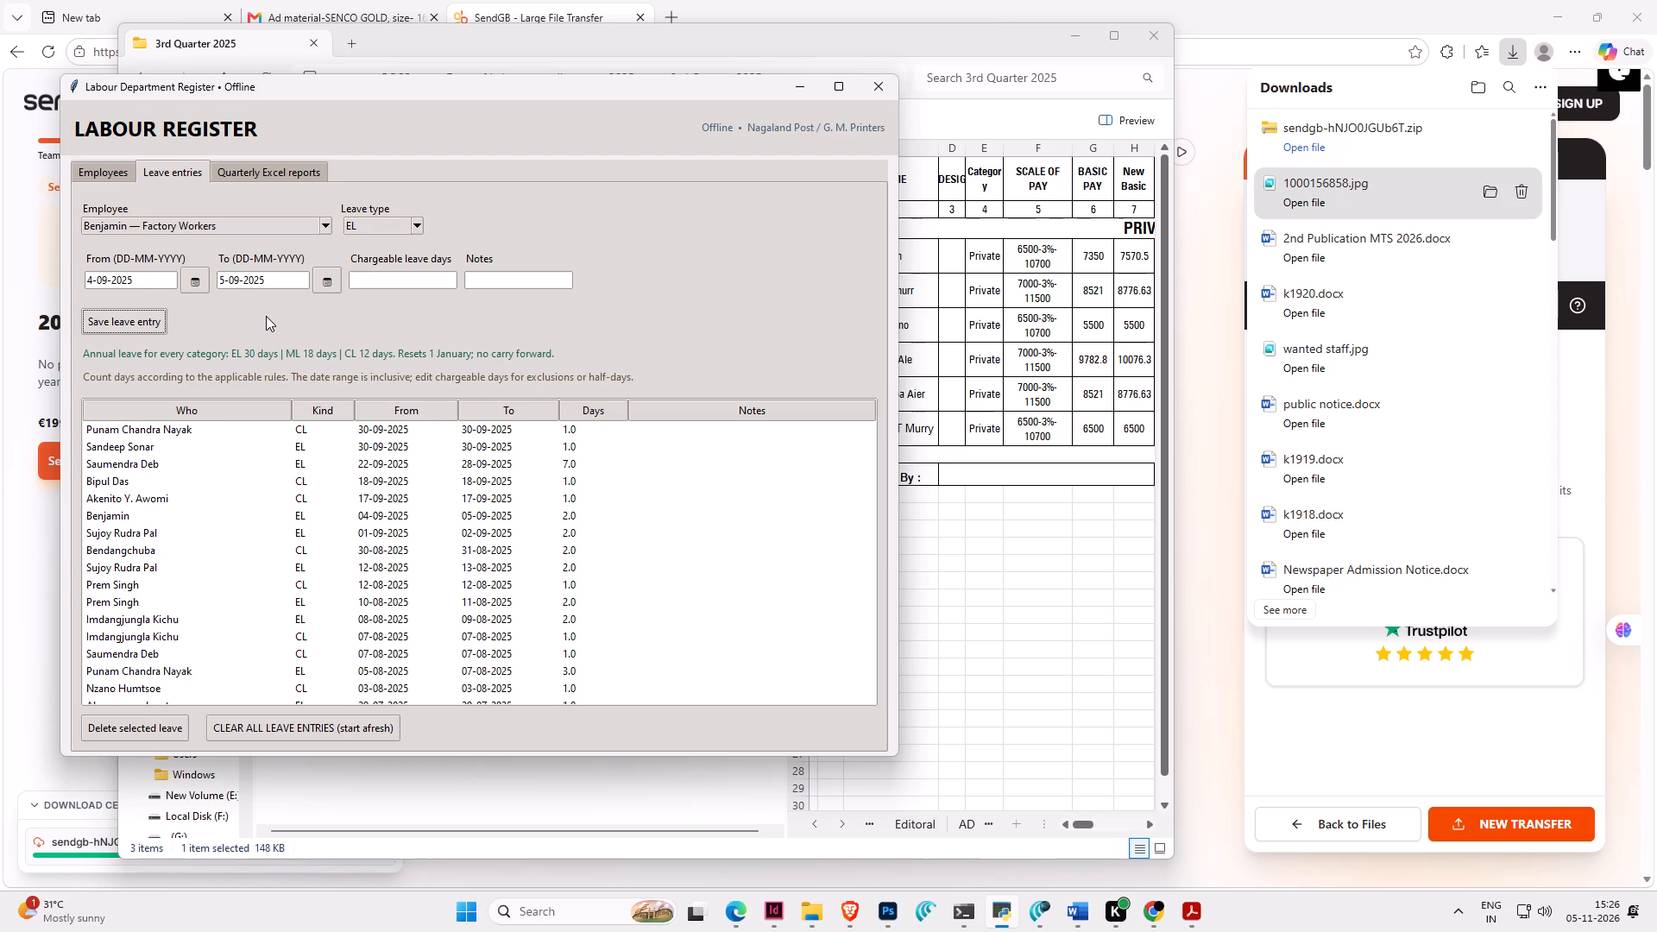
Export all three quarterly Labour Department Excel workbooks for 2025, quarter 3, to the 3rd Quarter 2025 folder.
{"action": "left_click", "coordinate": [261, 173]}
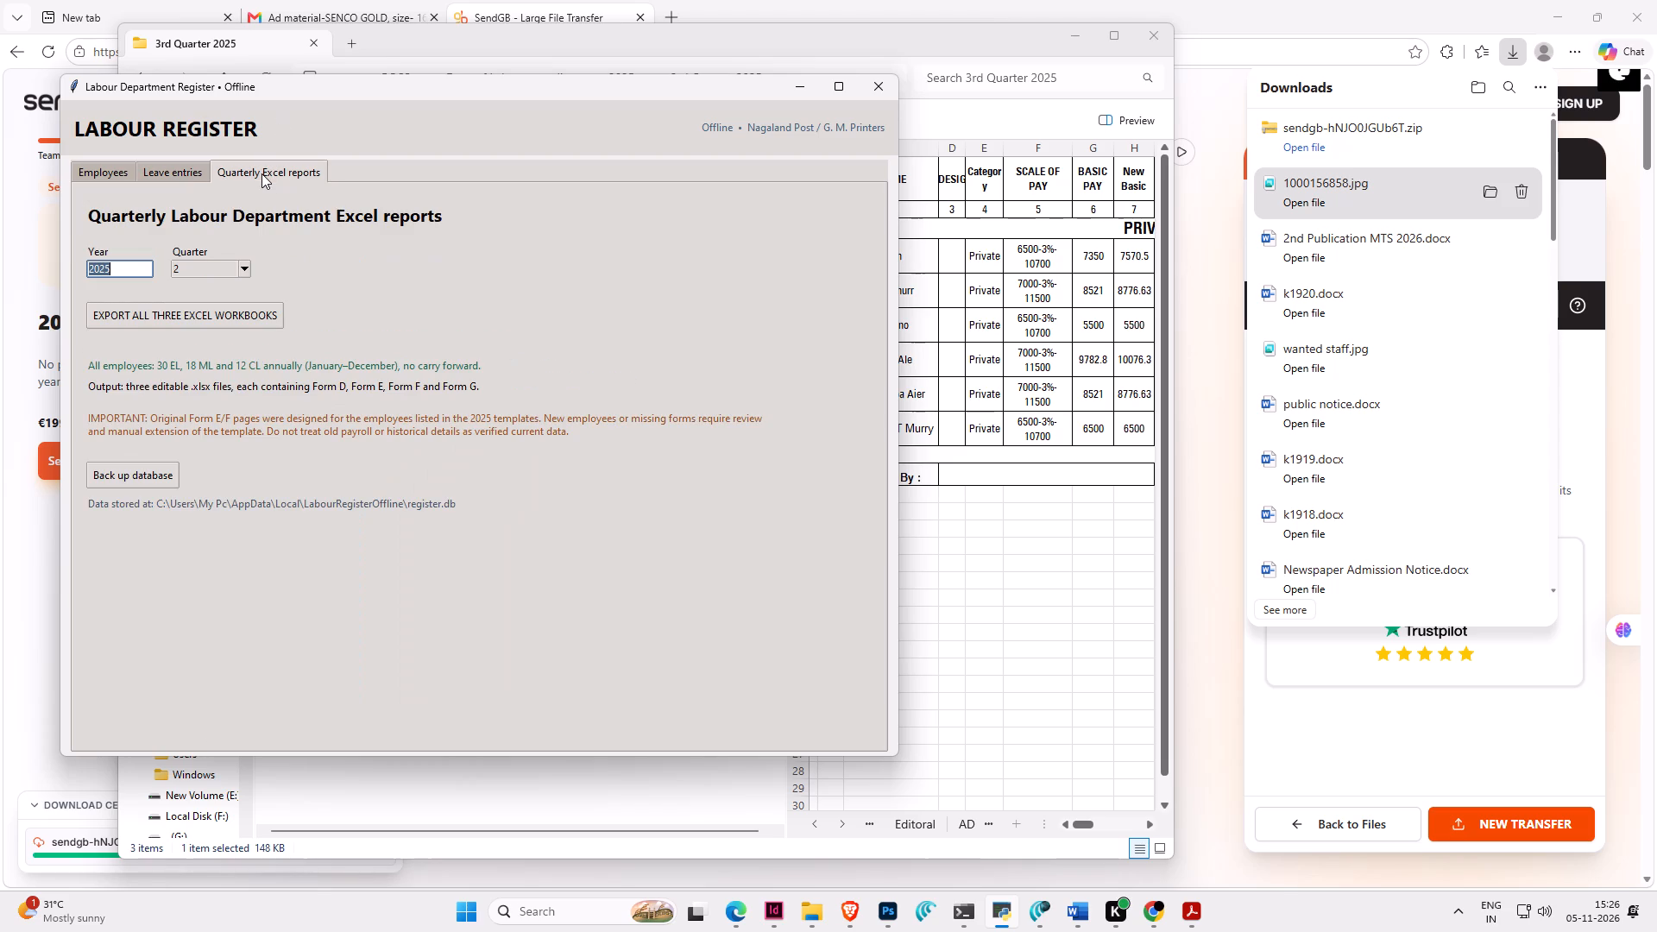
{"action": "left_click", "coordinate": [252, 265]}
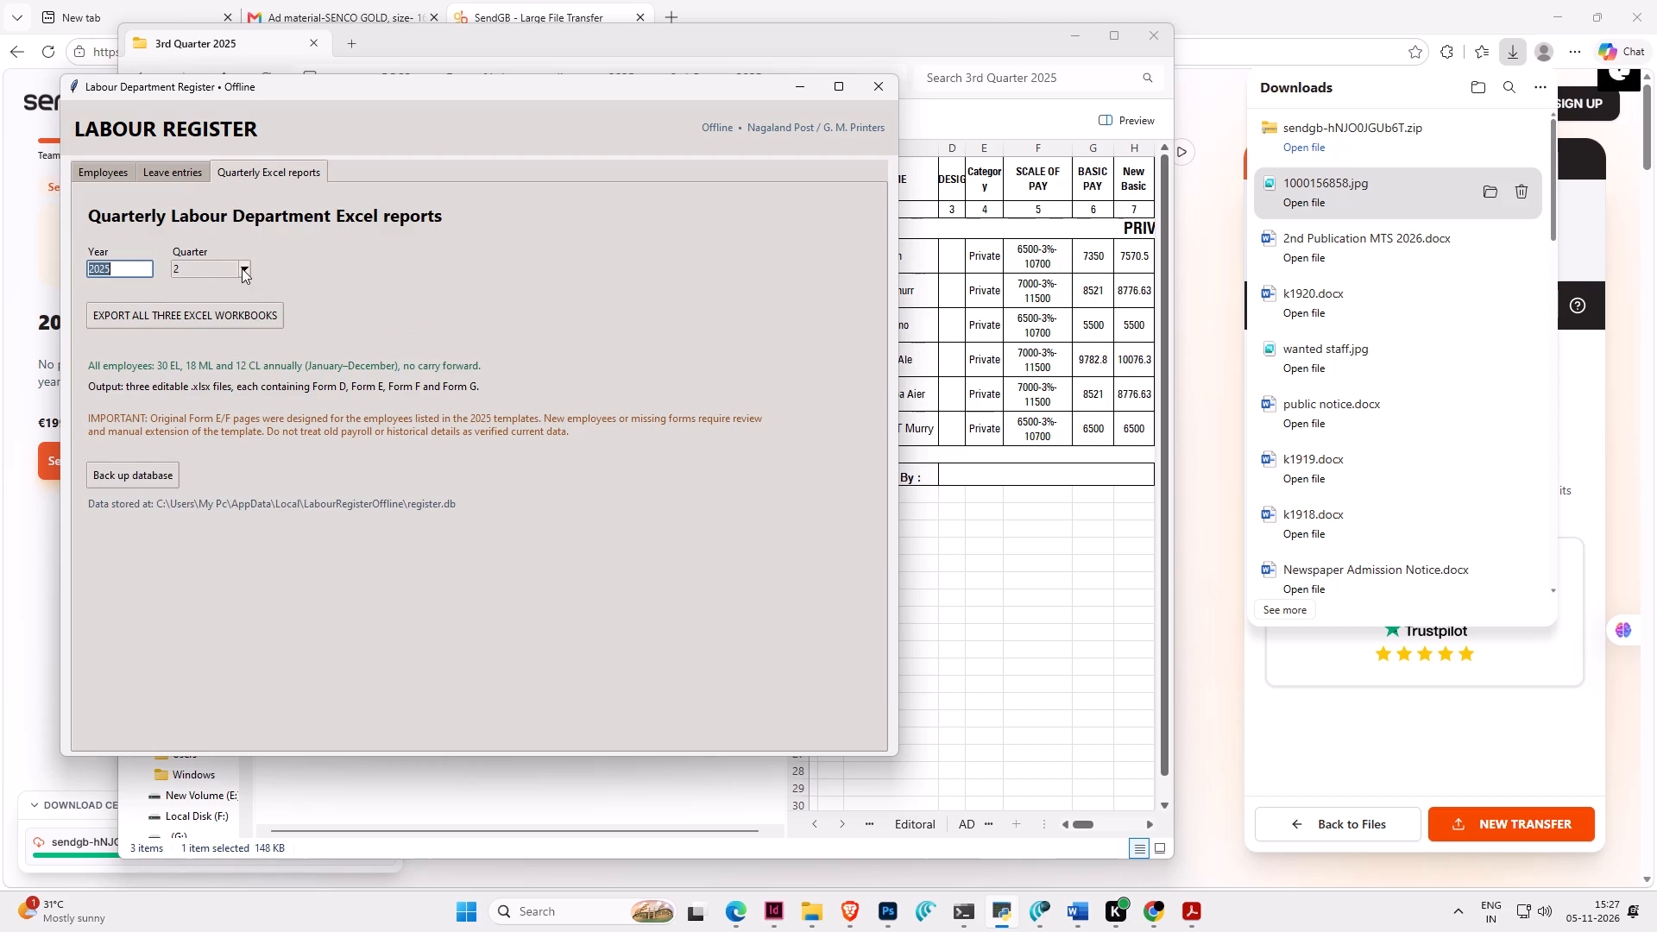
{"action": "left_click", "coordinate": [242, 268]}
{"action": "left_click", "coordinate": [208, 310]}
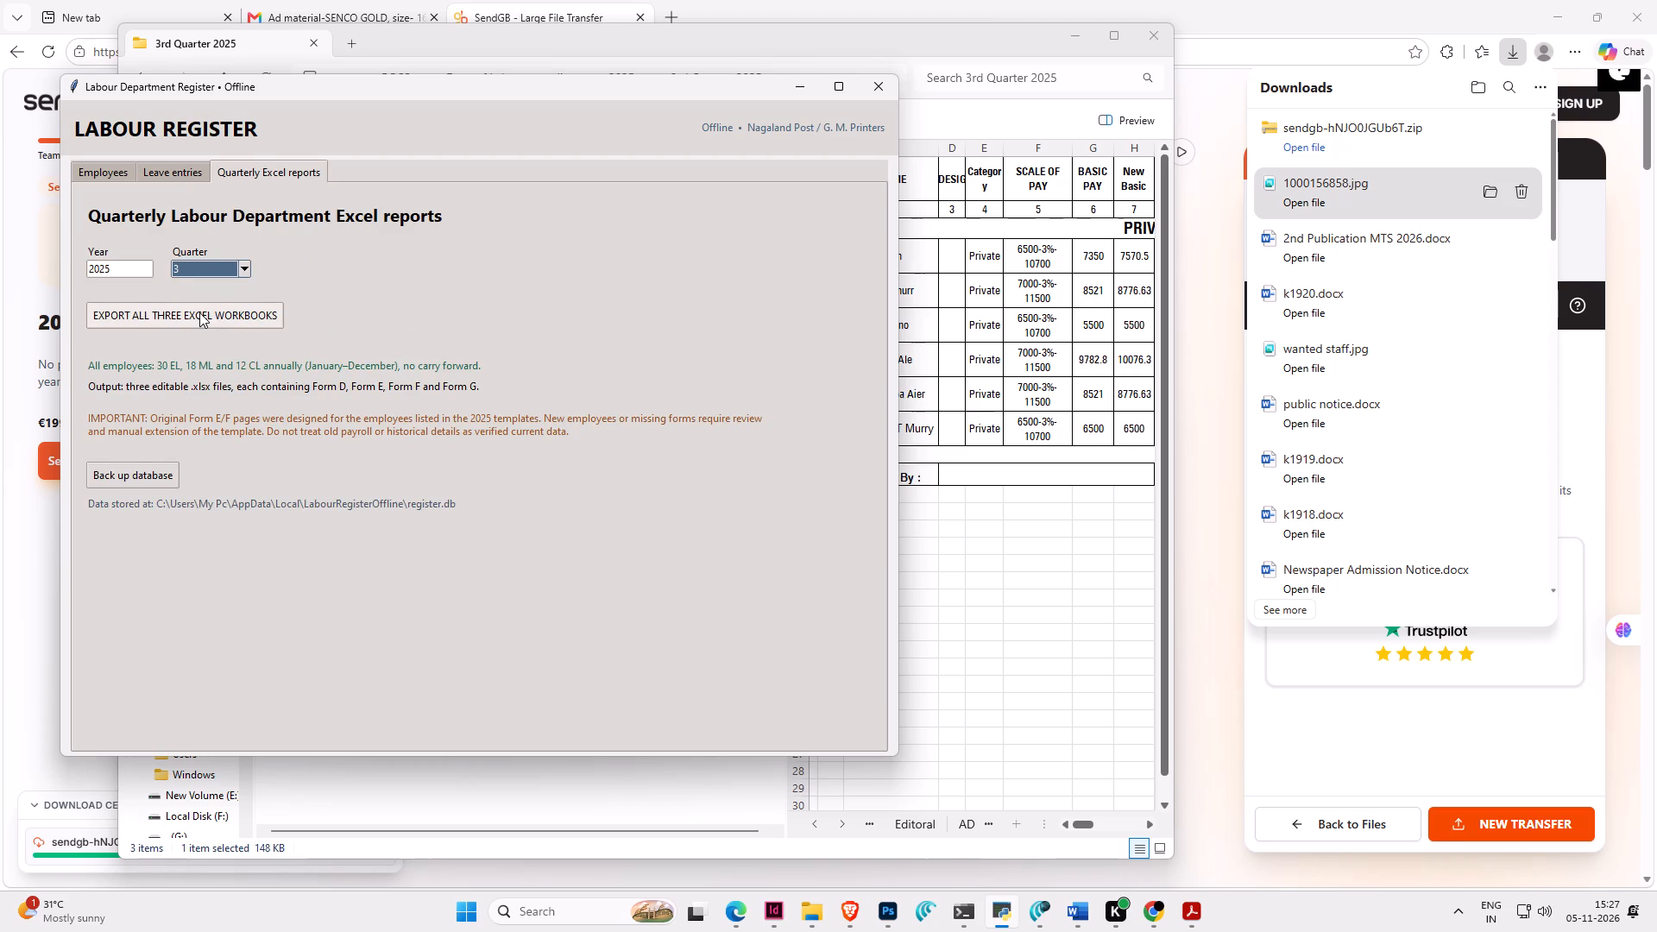
{"action": "left_click", "coordinate": [199, 312]}
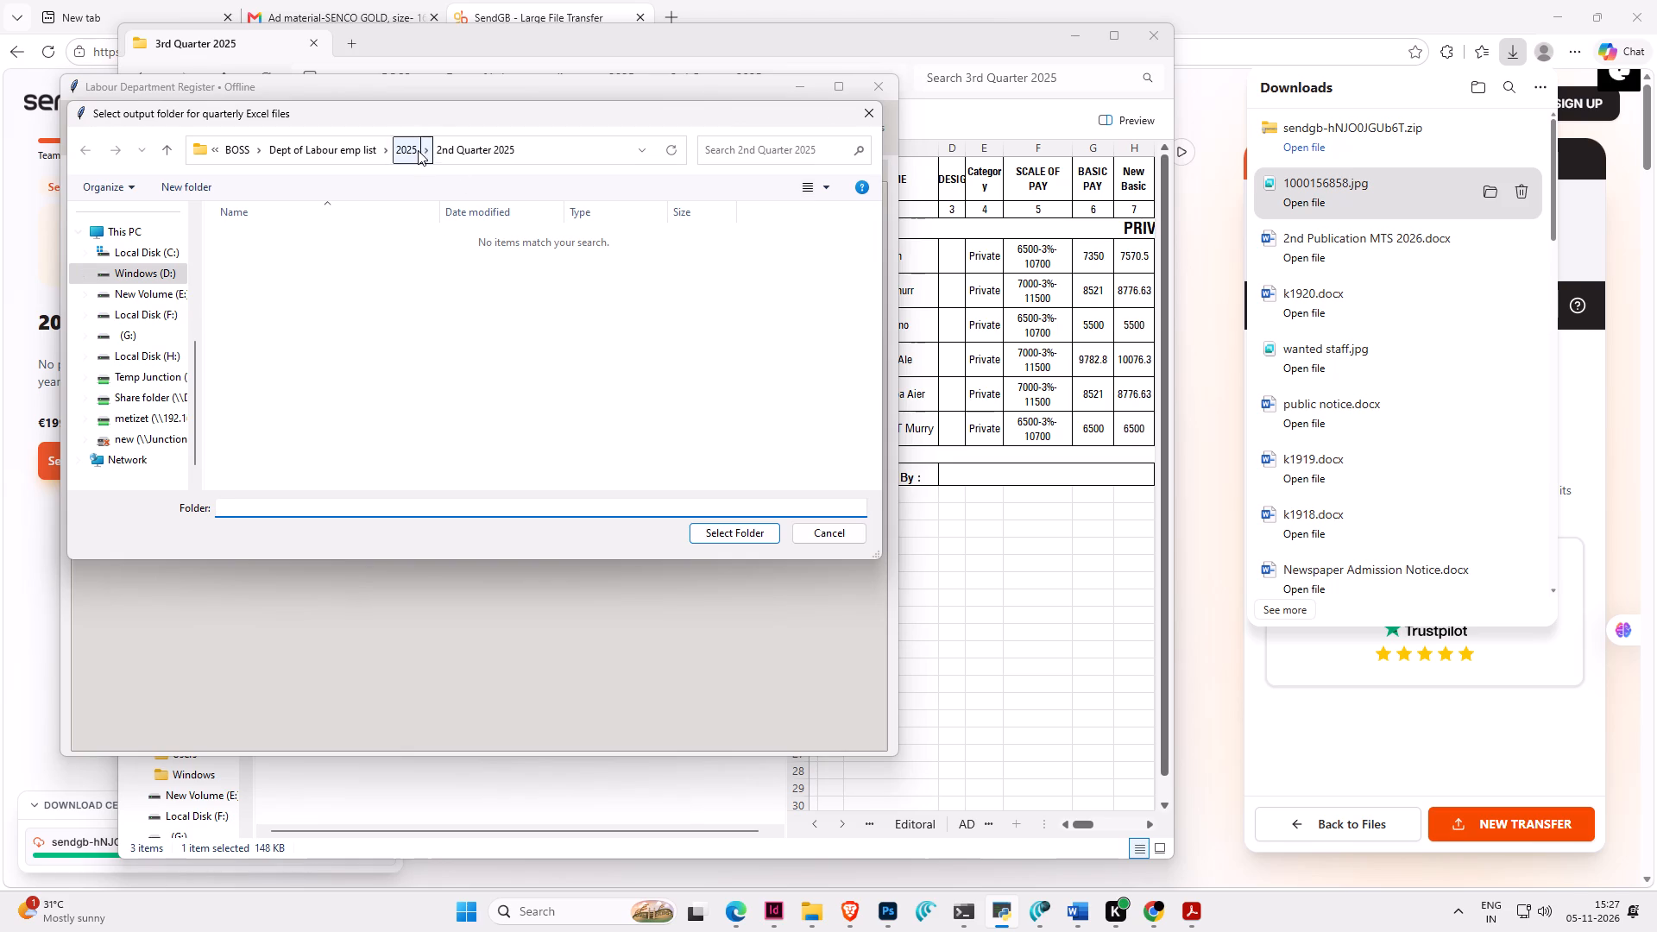
{"action": "left_click", "coordinate": [426, 146]}
{"action": "left_click", "coordinate": [463, 215]}
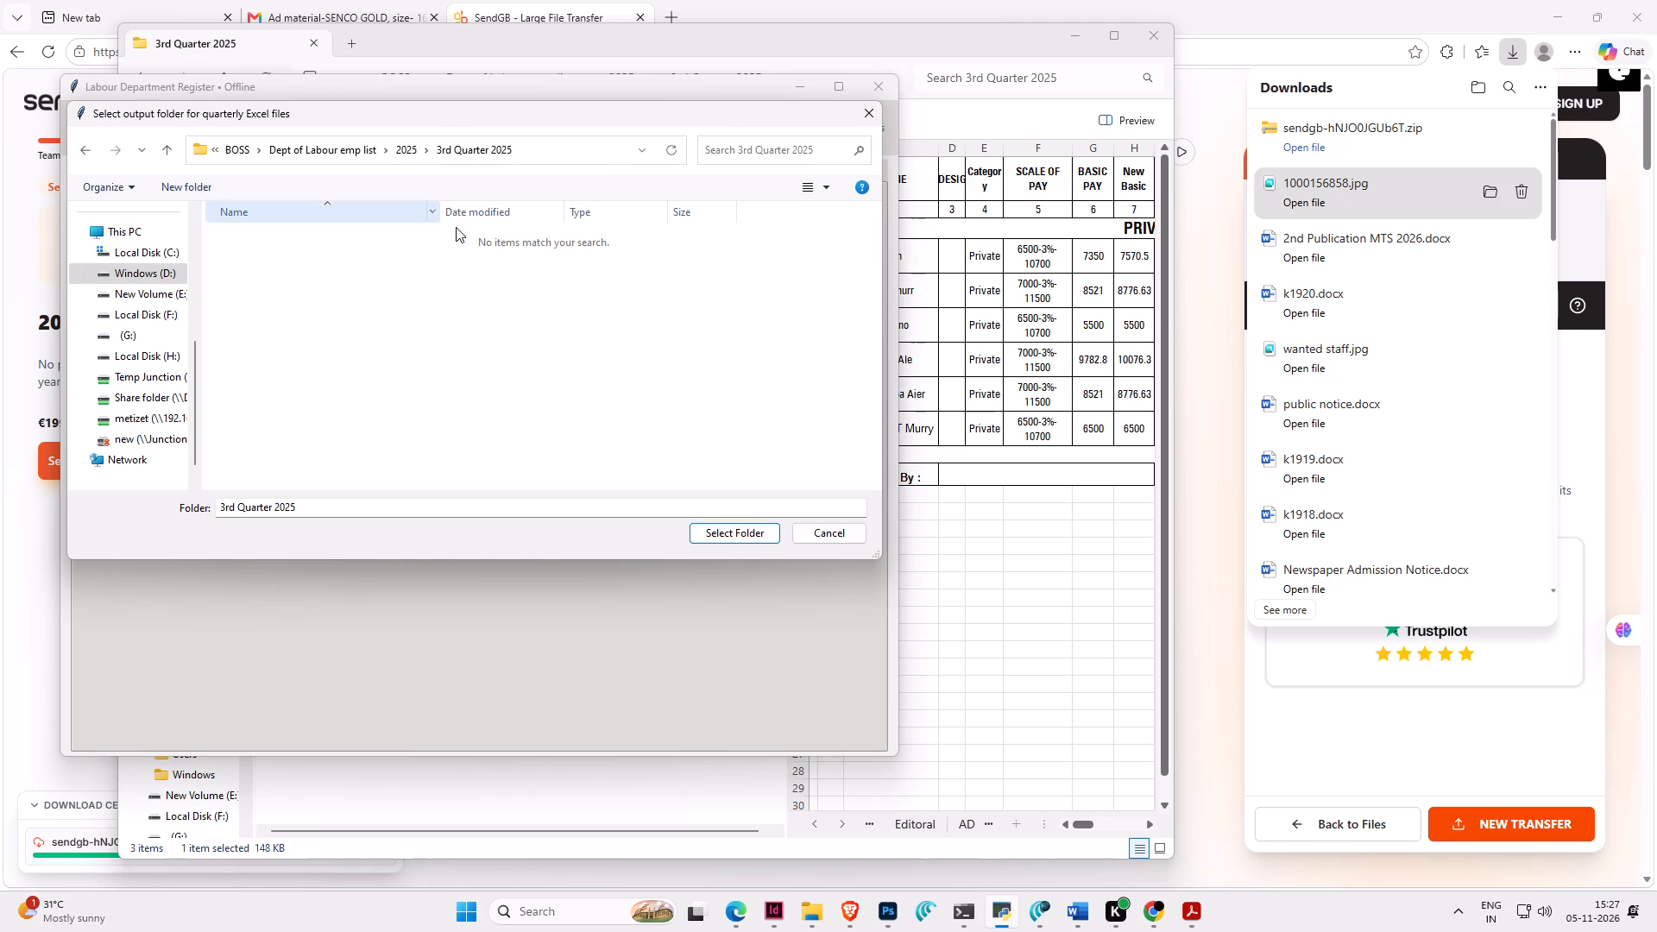
{"action": "left_click", "coordinate": [732, 532]}
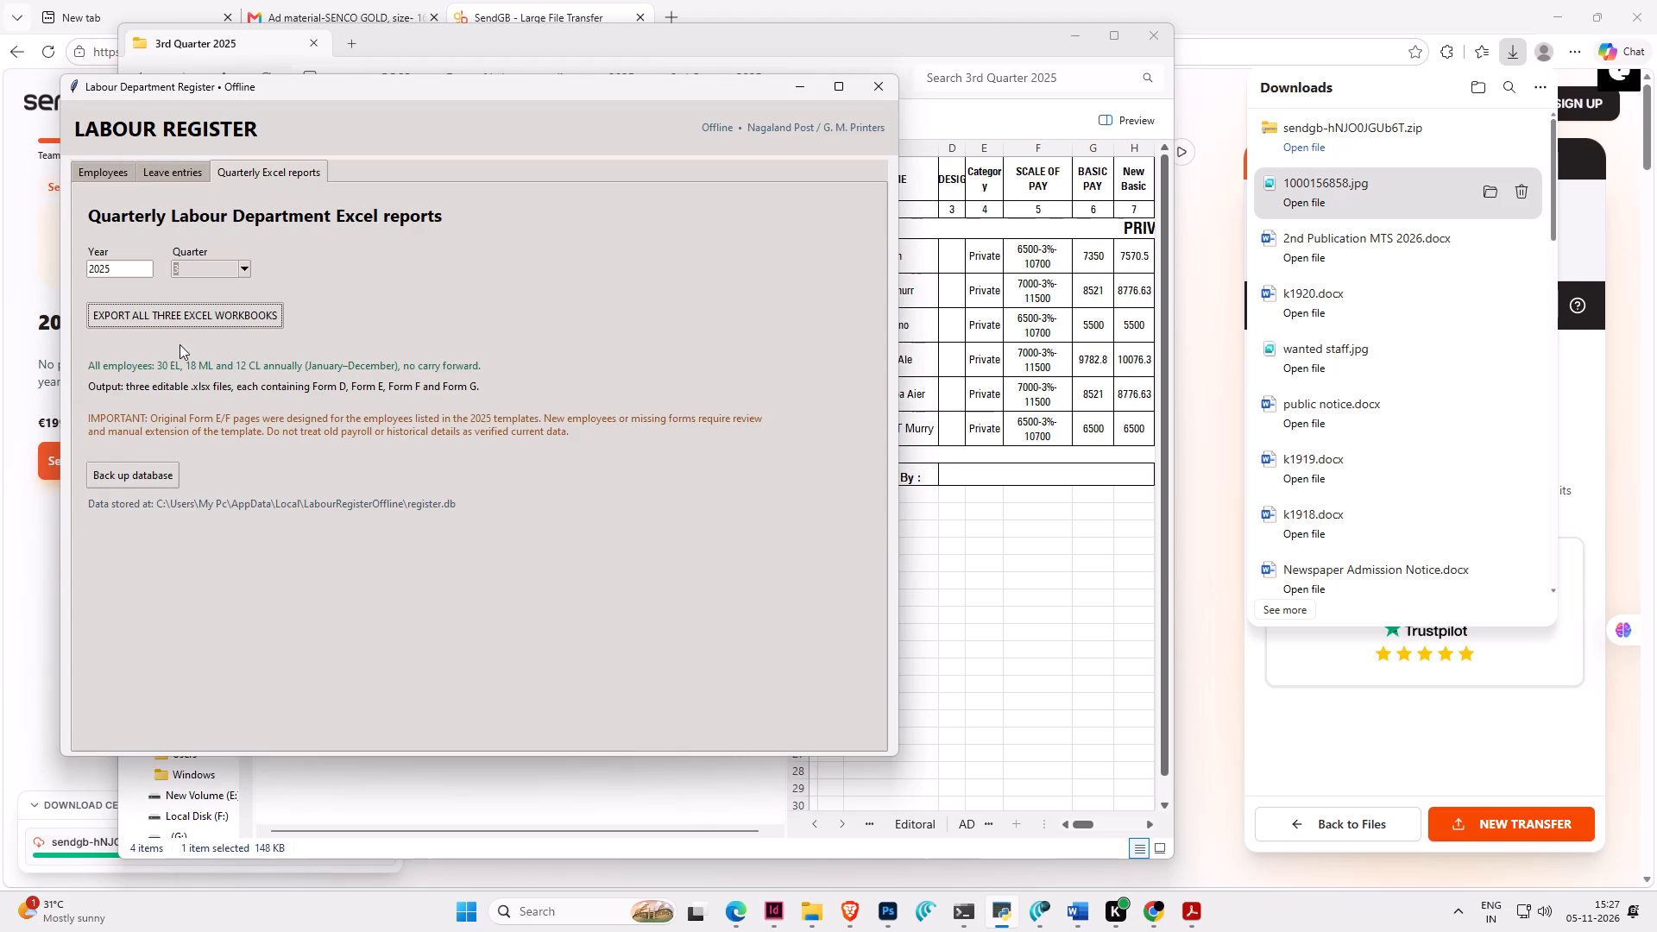
{"action": "left_click", "coordinate": [194, 312]}
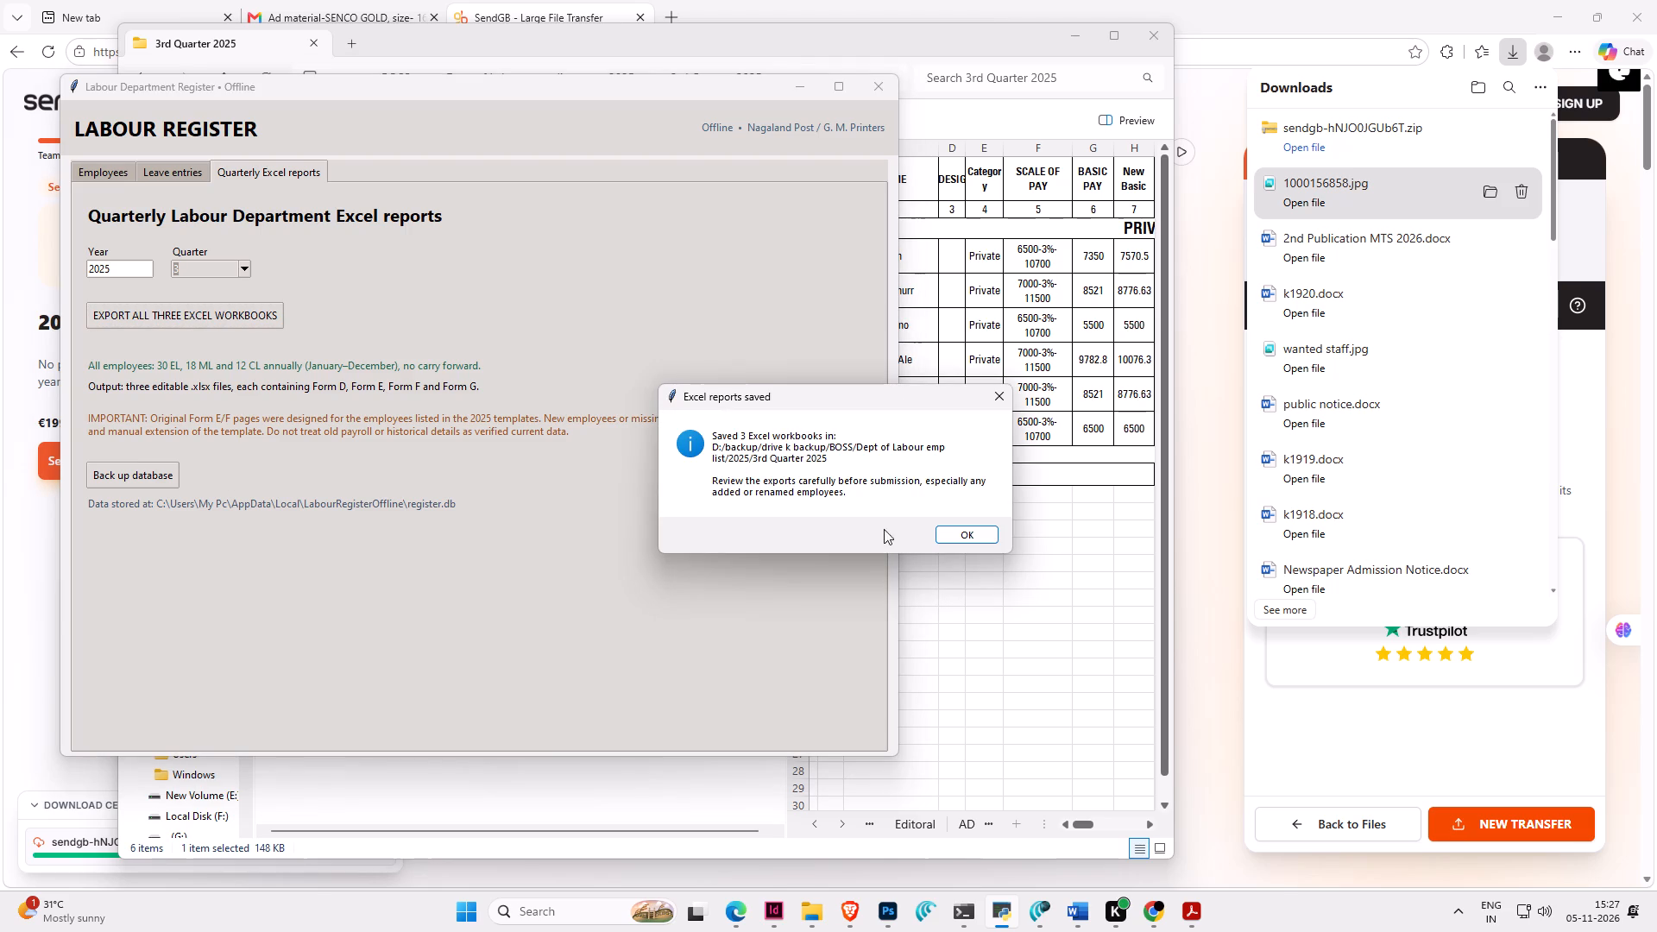
{"action": "left_click", "coordinate": [961, 535]}
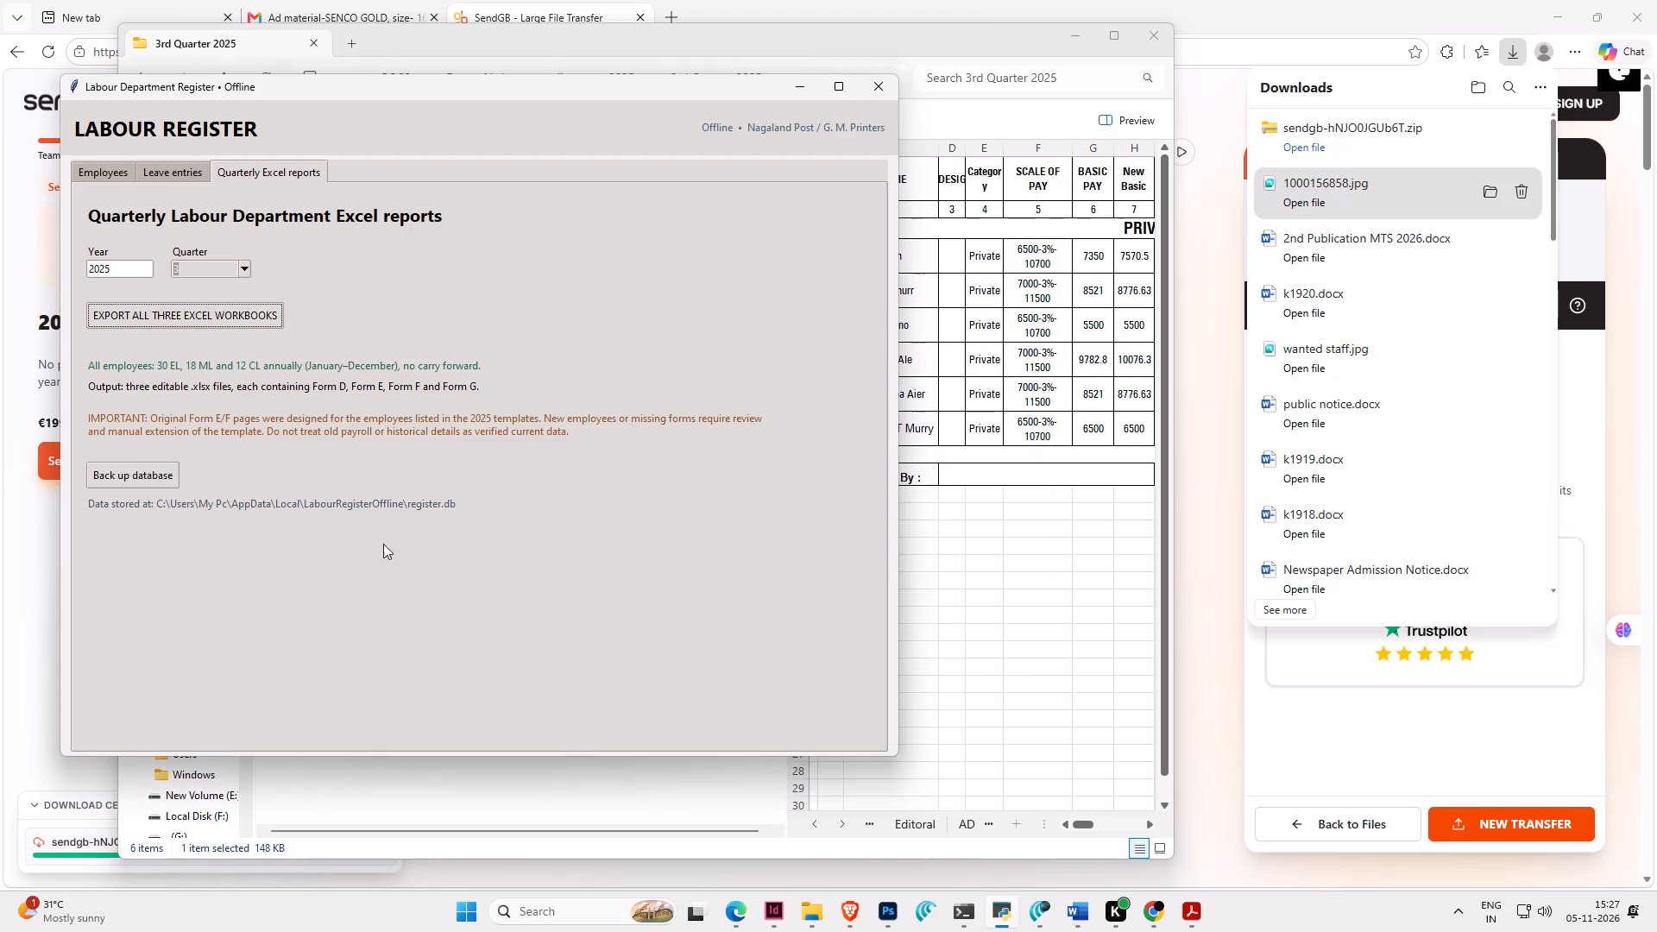
Open the Working_Journalists_Q3_2025 workbook from the 3rd Quarter 2025 folder and widen its window to show all of Form D's columns.
{"action": "left_click", "coordinate": [818, 912]}
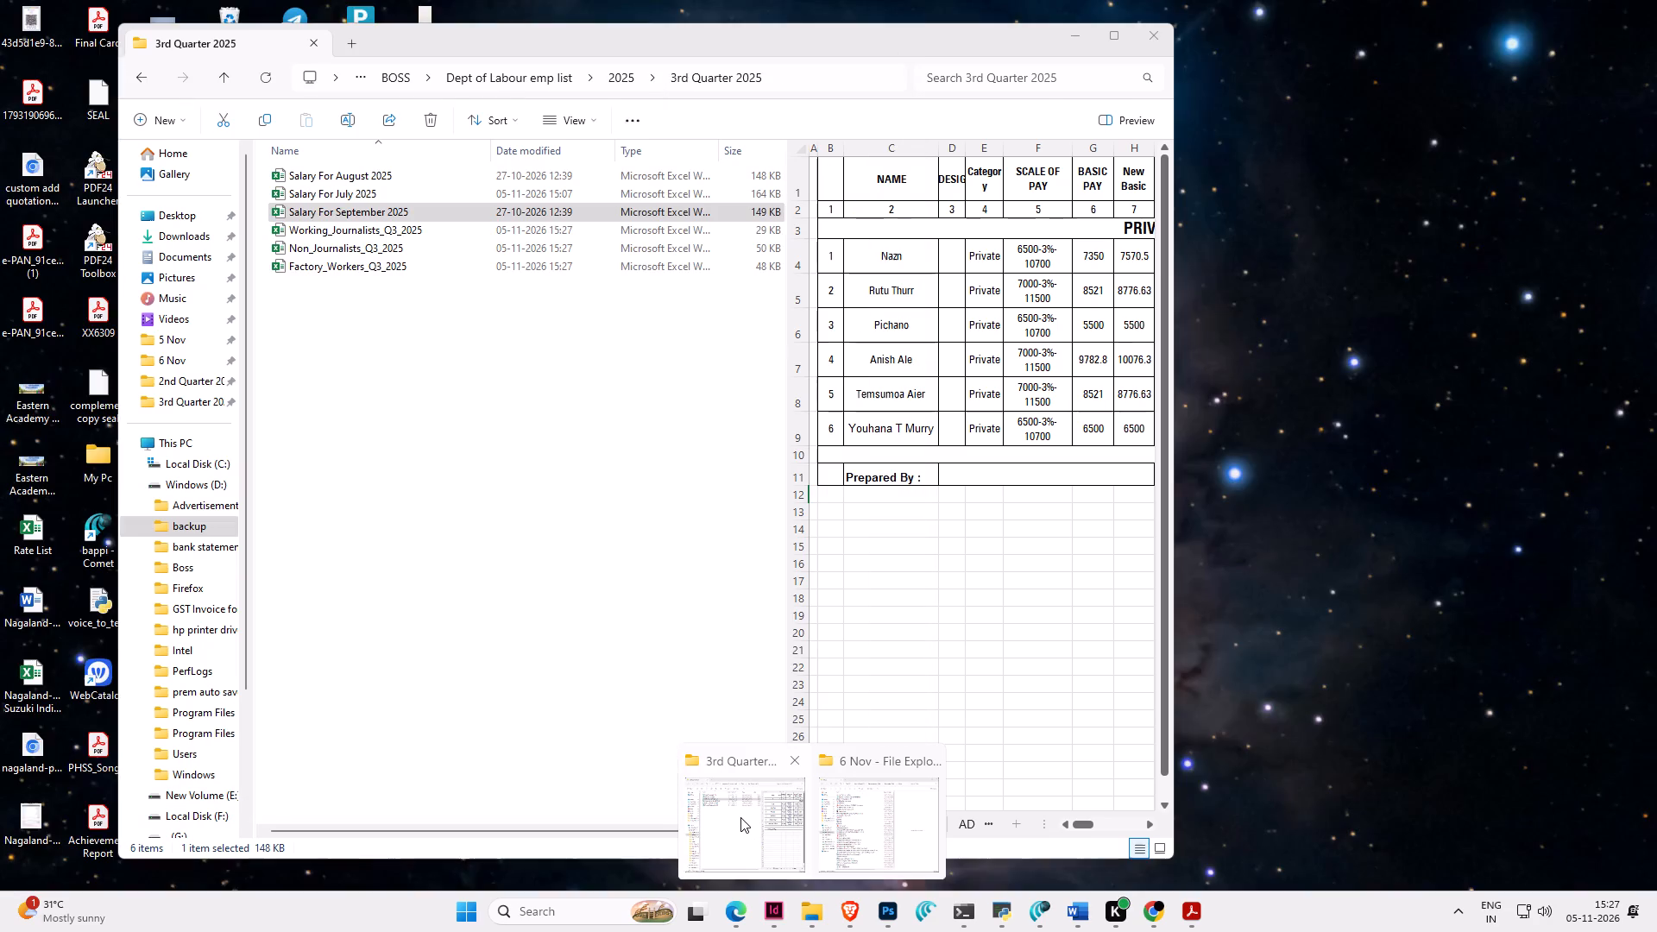
{"action": "left_click", "coordinate": [740, 817]}
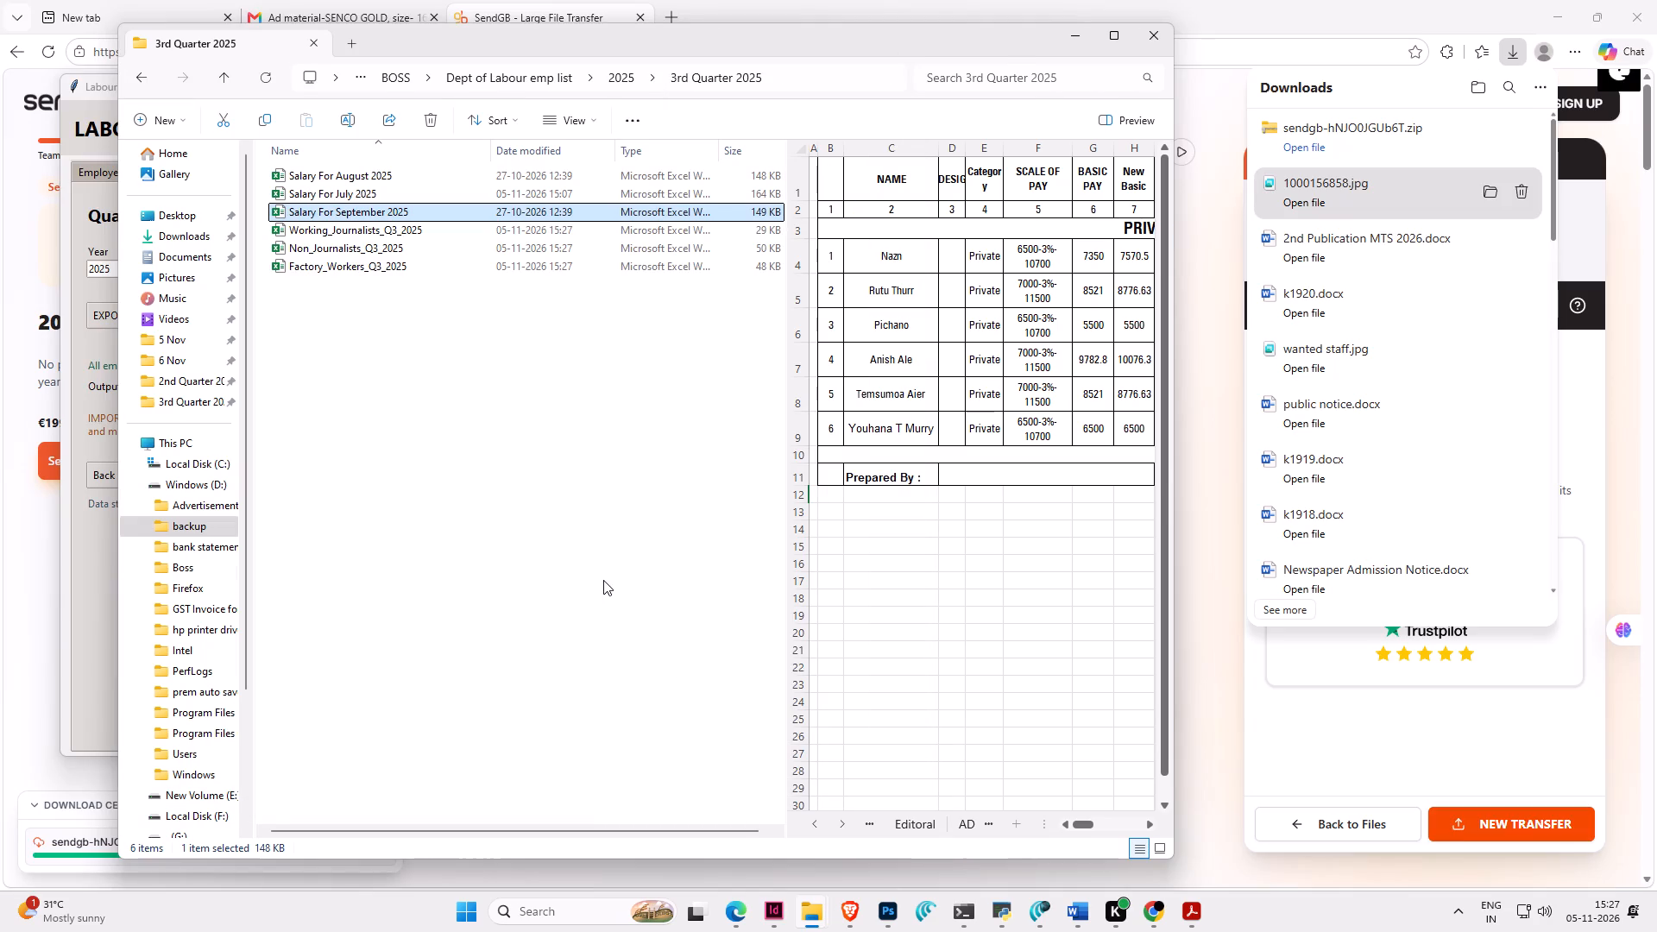
{"action": "left_click", "coordinate": [517, 476]}
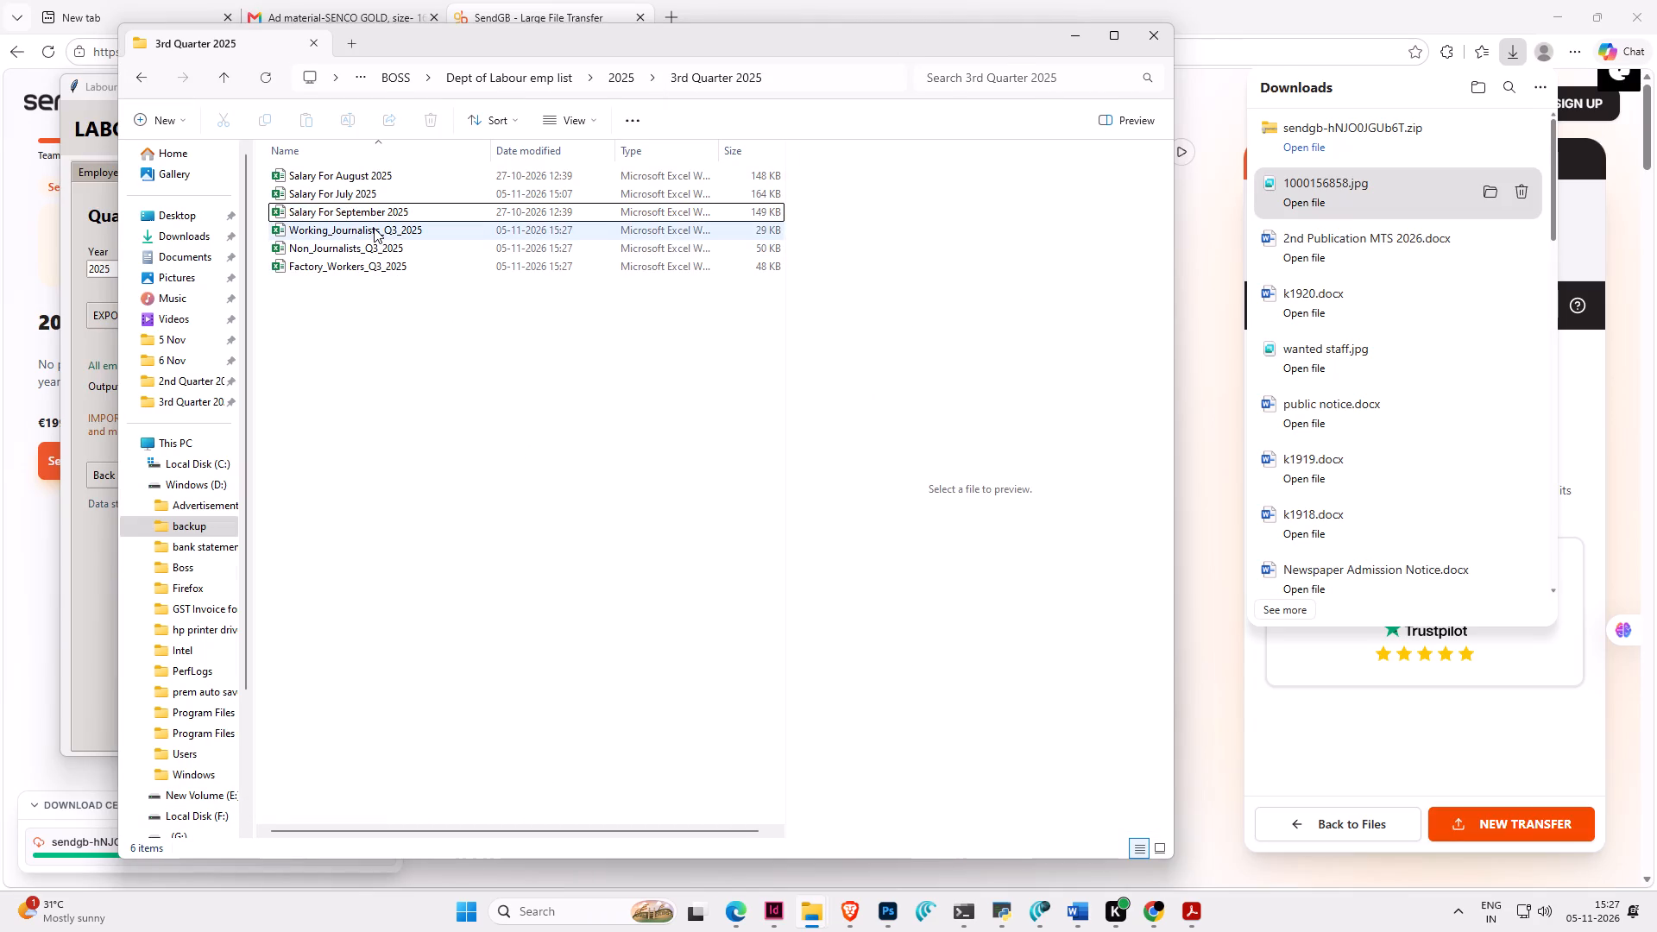
{"action": "double_click", "coordinate": [374, 228]}
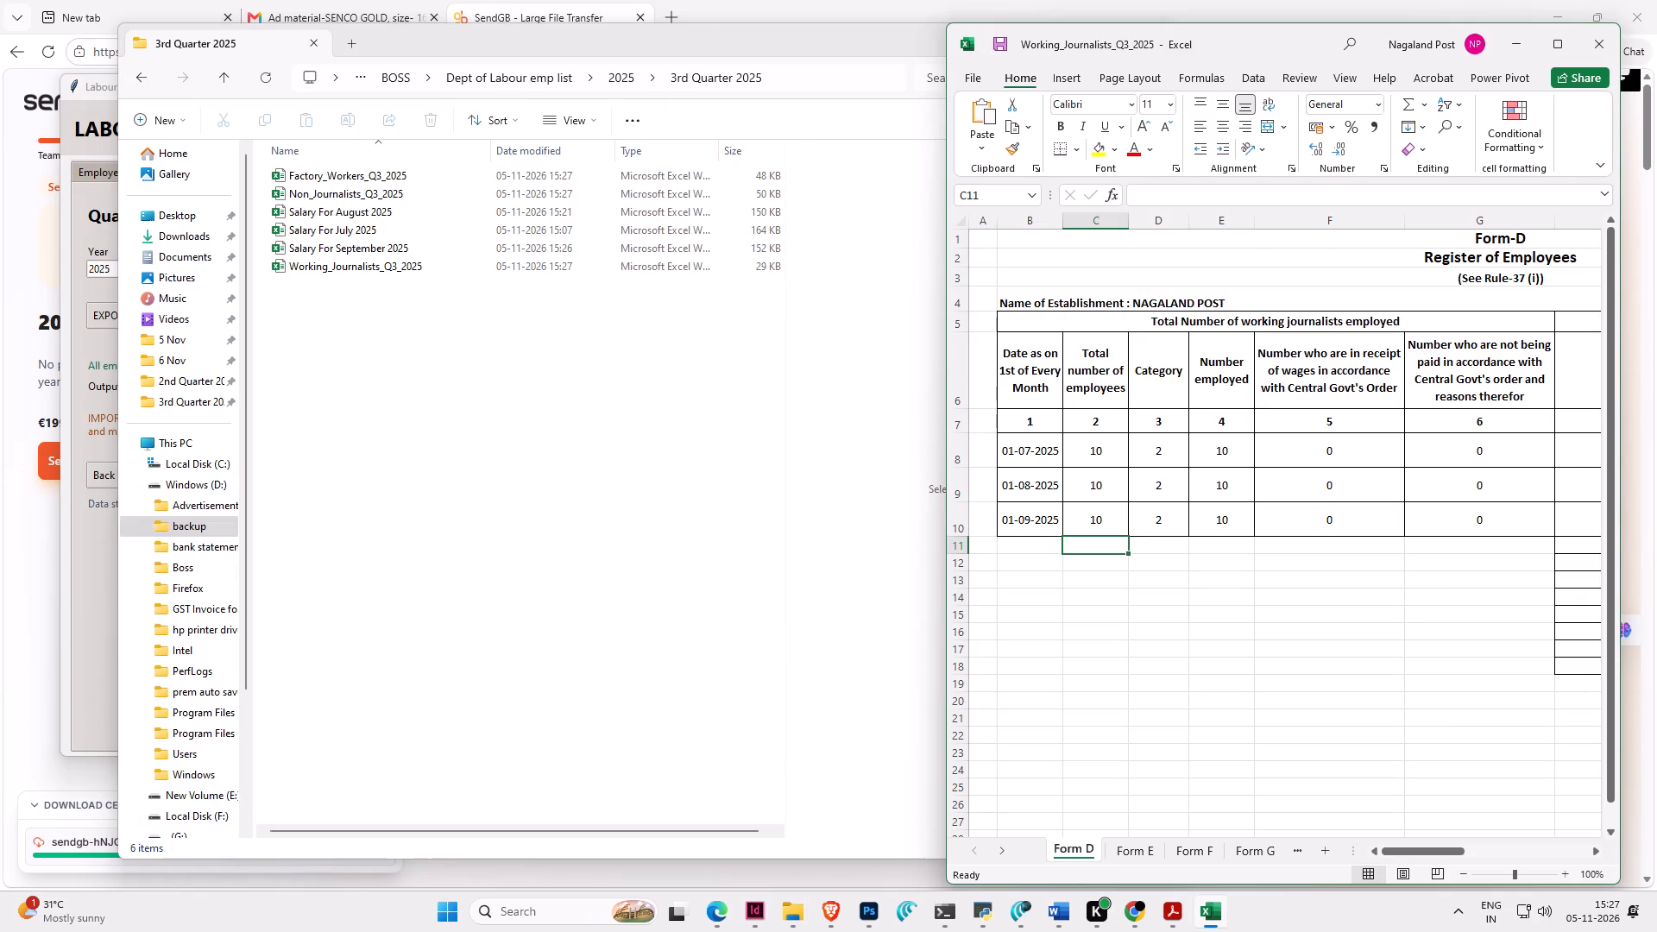
{"action": "left_click_drag", "start_coordinate": [1241, 47], "coordinate": [658, 43]}
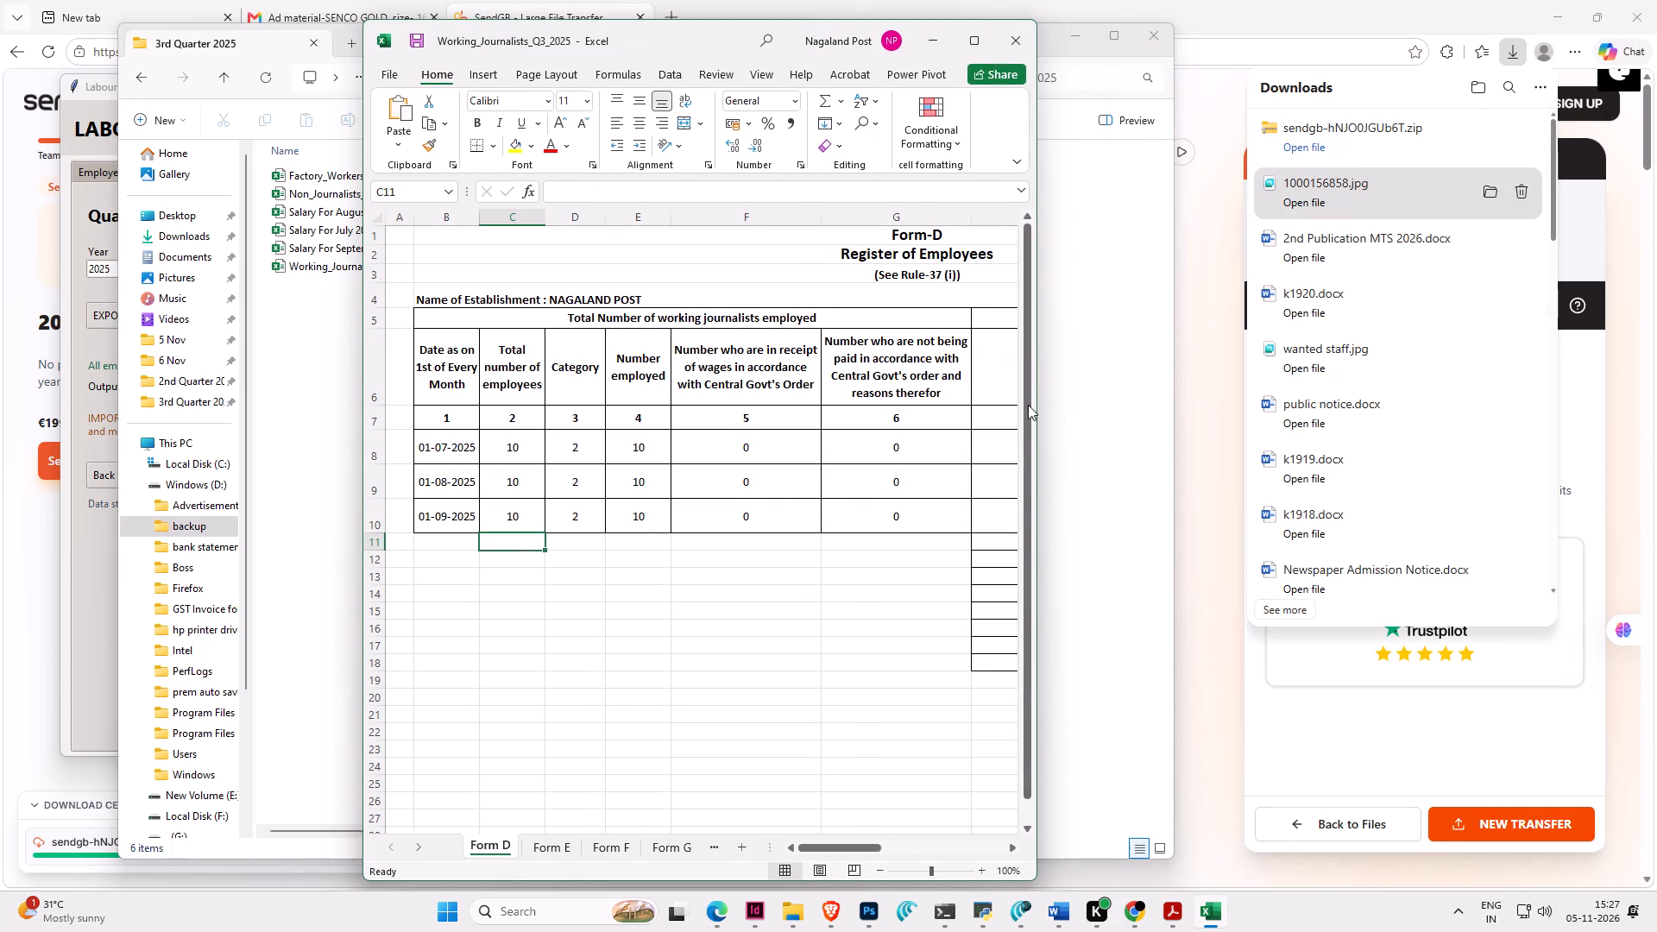
{"action": "left_click_drag", "start_coordinate": [1039, 400], "coordinate": [1515, 425]}
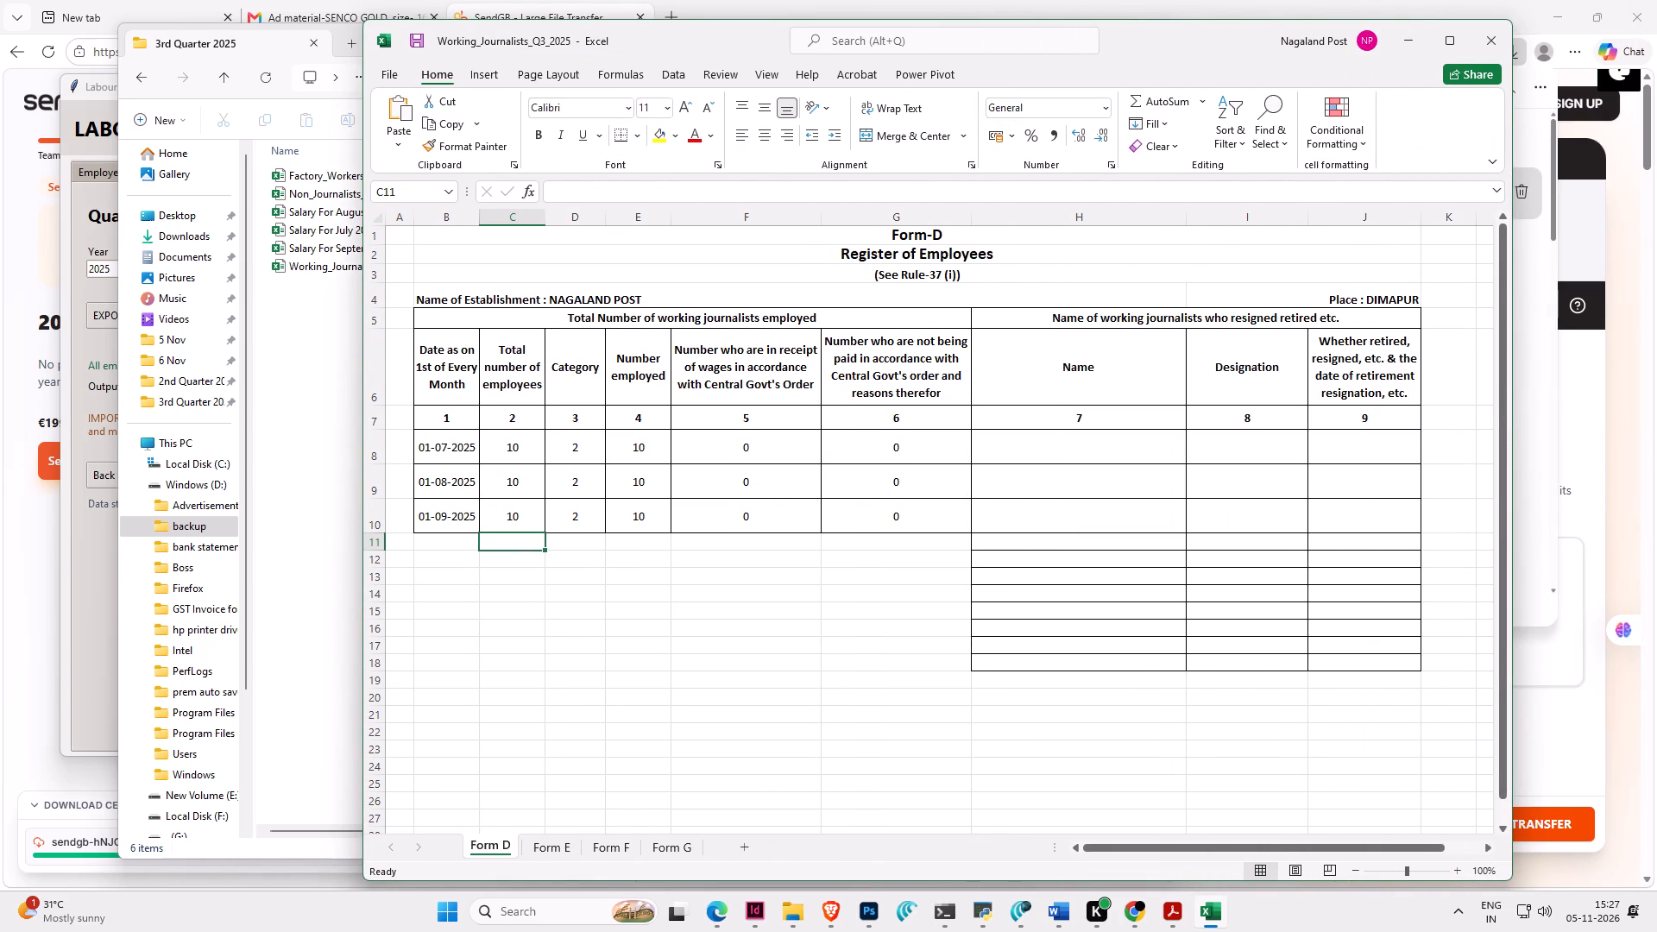
Review the working journalists' leave registers in the Form F sheet, checking the leave dates, balances and row layout.
{"action": "left_click", "coordinate": [565, 845]}
{"action": "left_click", "coordinate": [627, 849]}
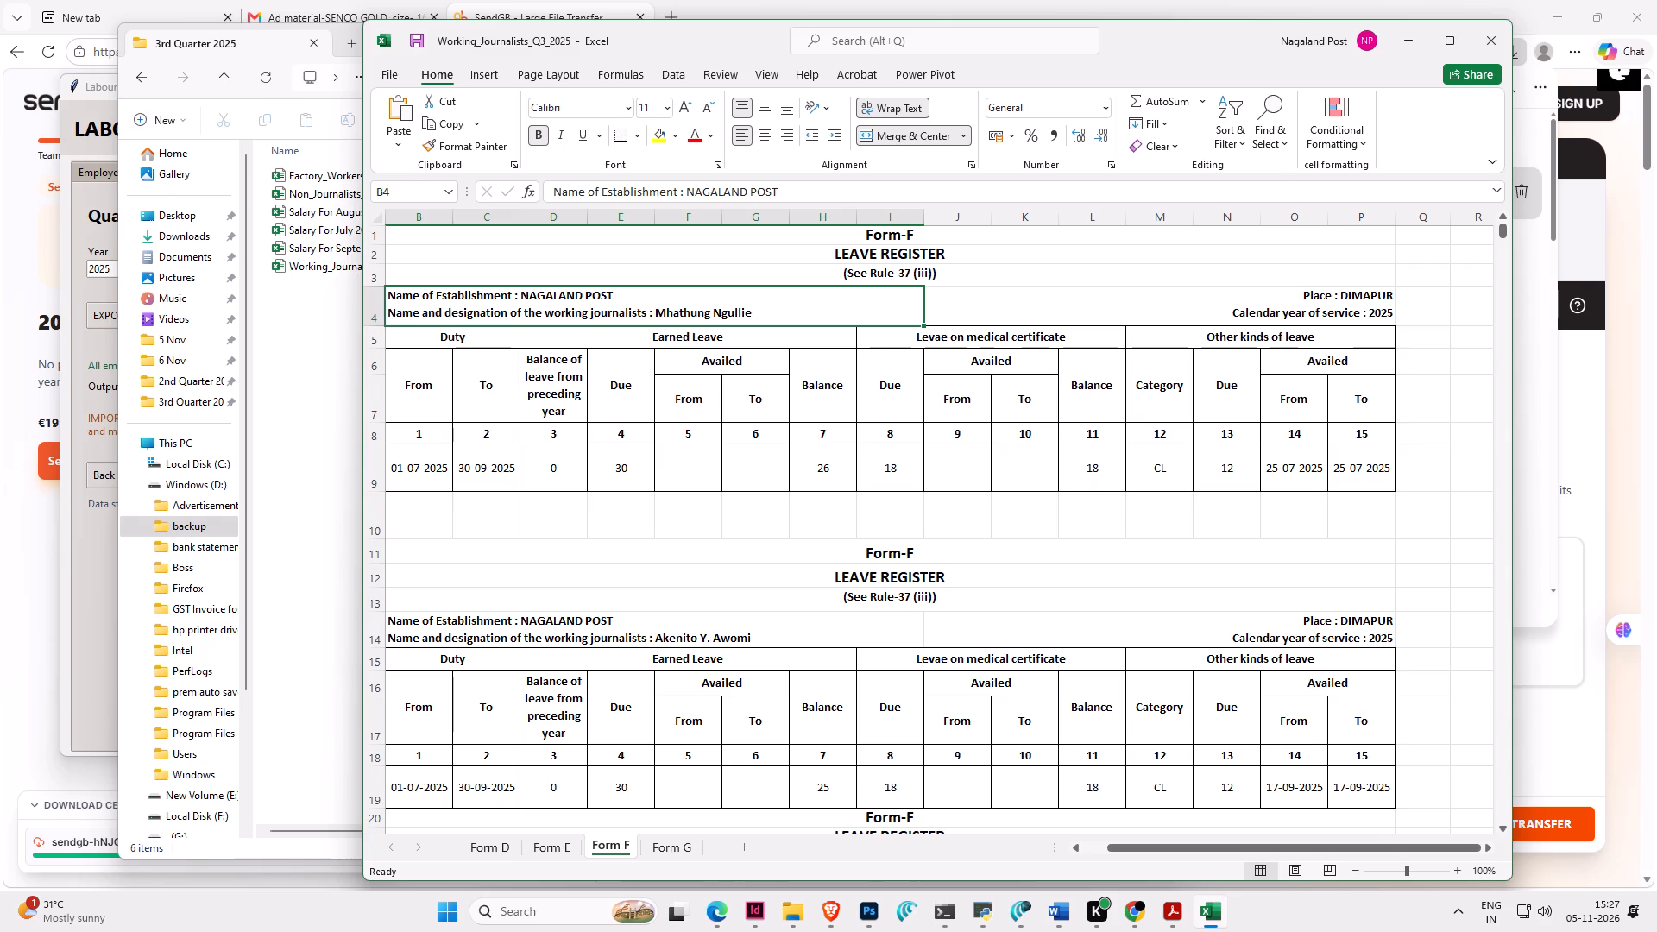
{"action": "scroll", "coordinate": [691, 684], "scroll_direction": "down", "scroll_amount": 6}
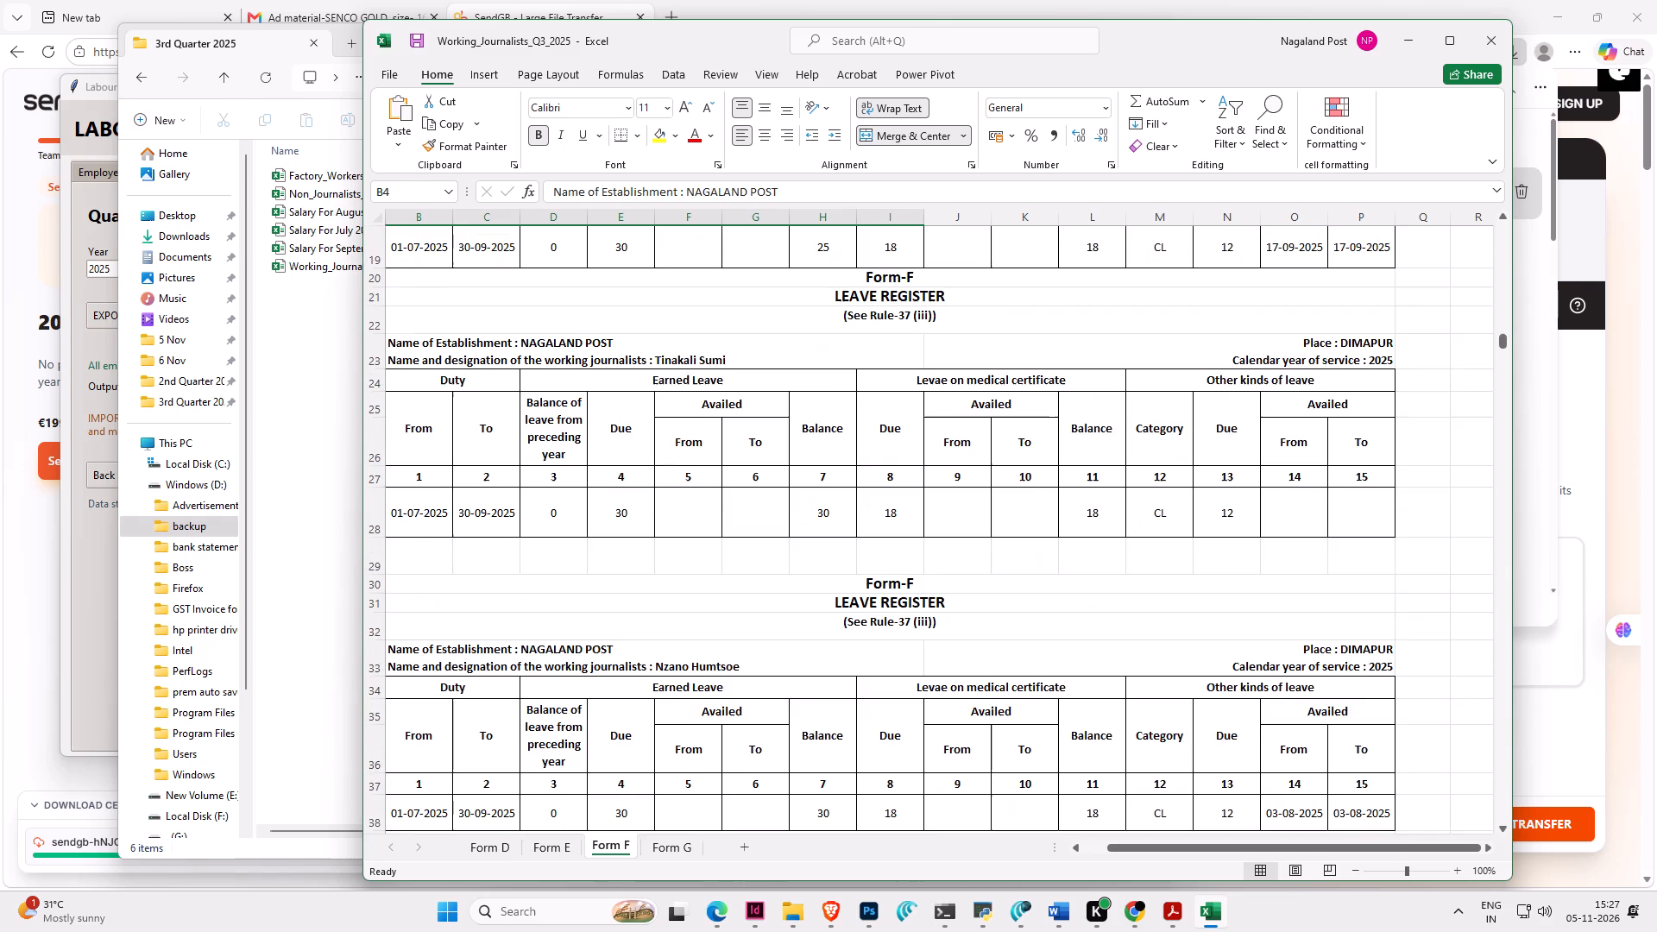
{"action": "scroll", "coordinate": [691, 684], "scroll_direction": "down", "scroll_amount": 6}
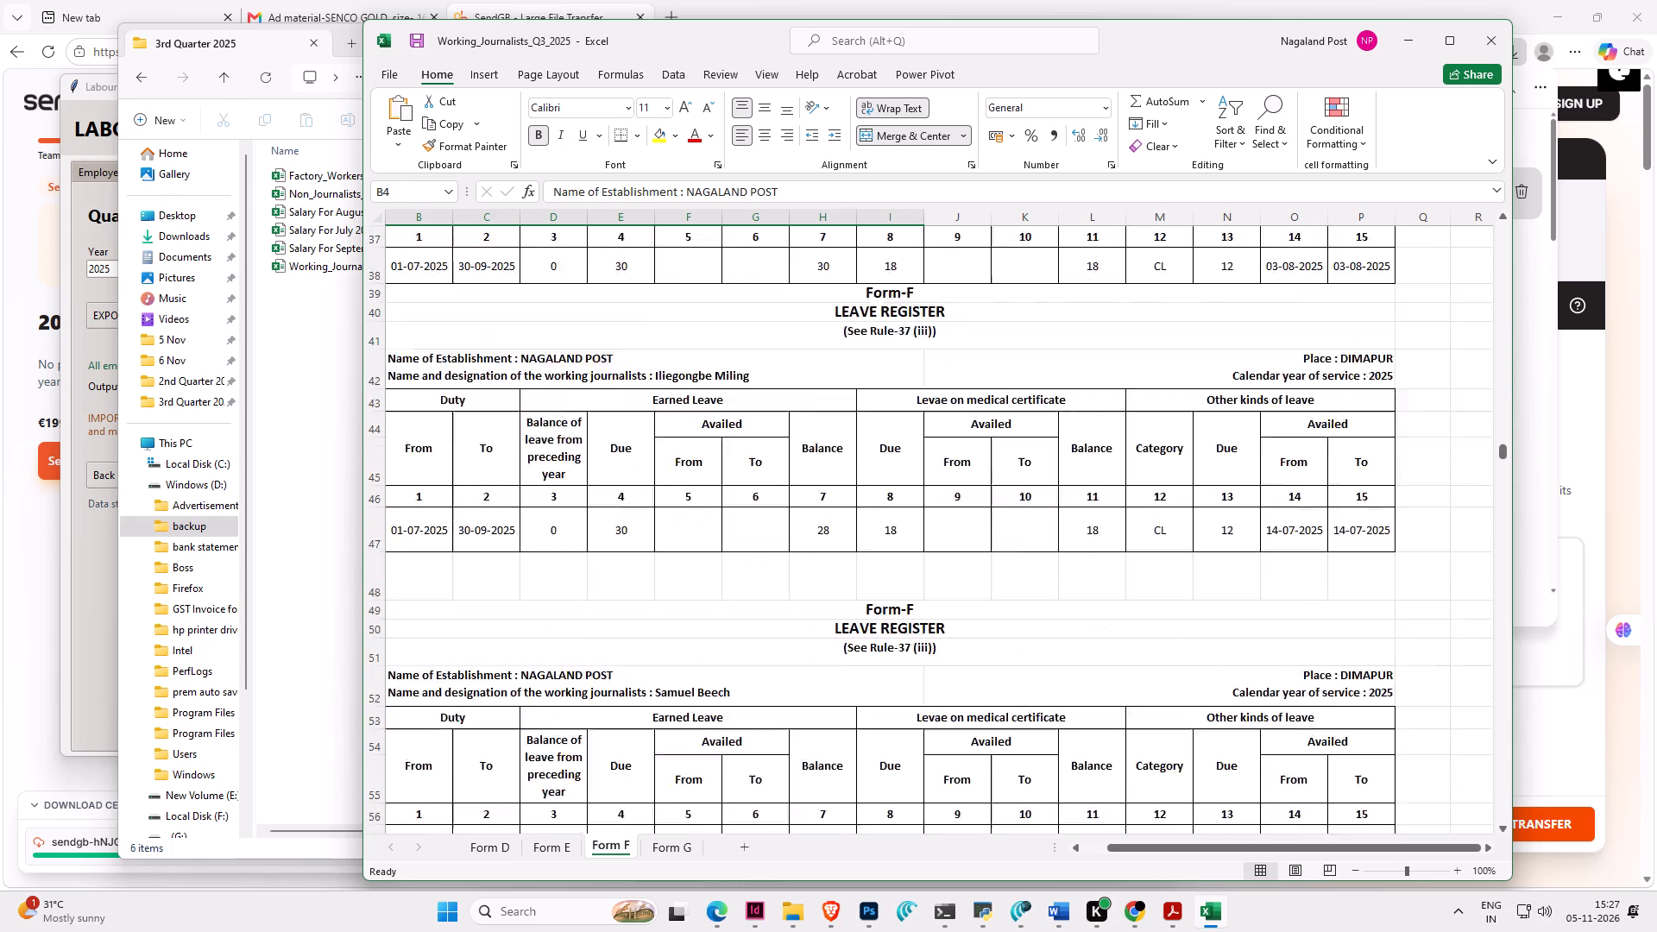
{"action": "scroll", "coordinate": [691, 684], "scroll_direction": "down", "scroll_amount": 9}
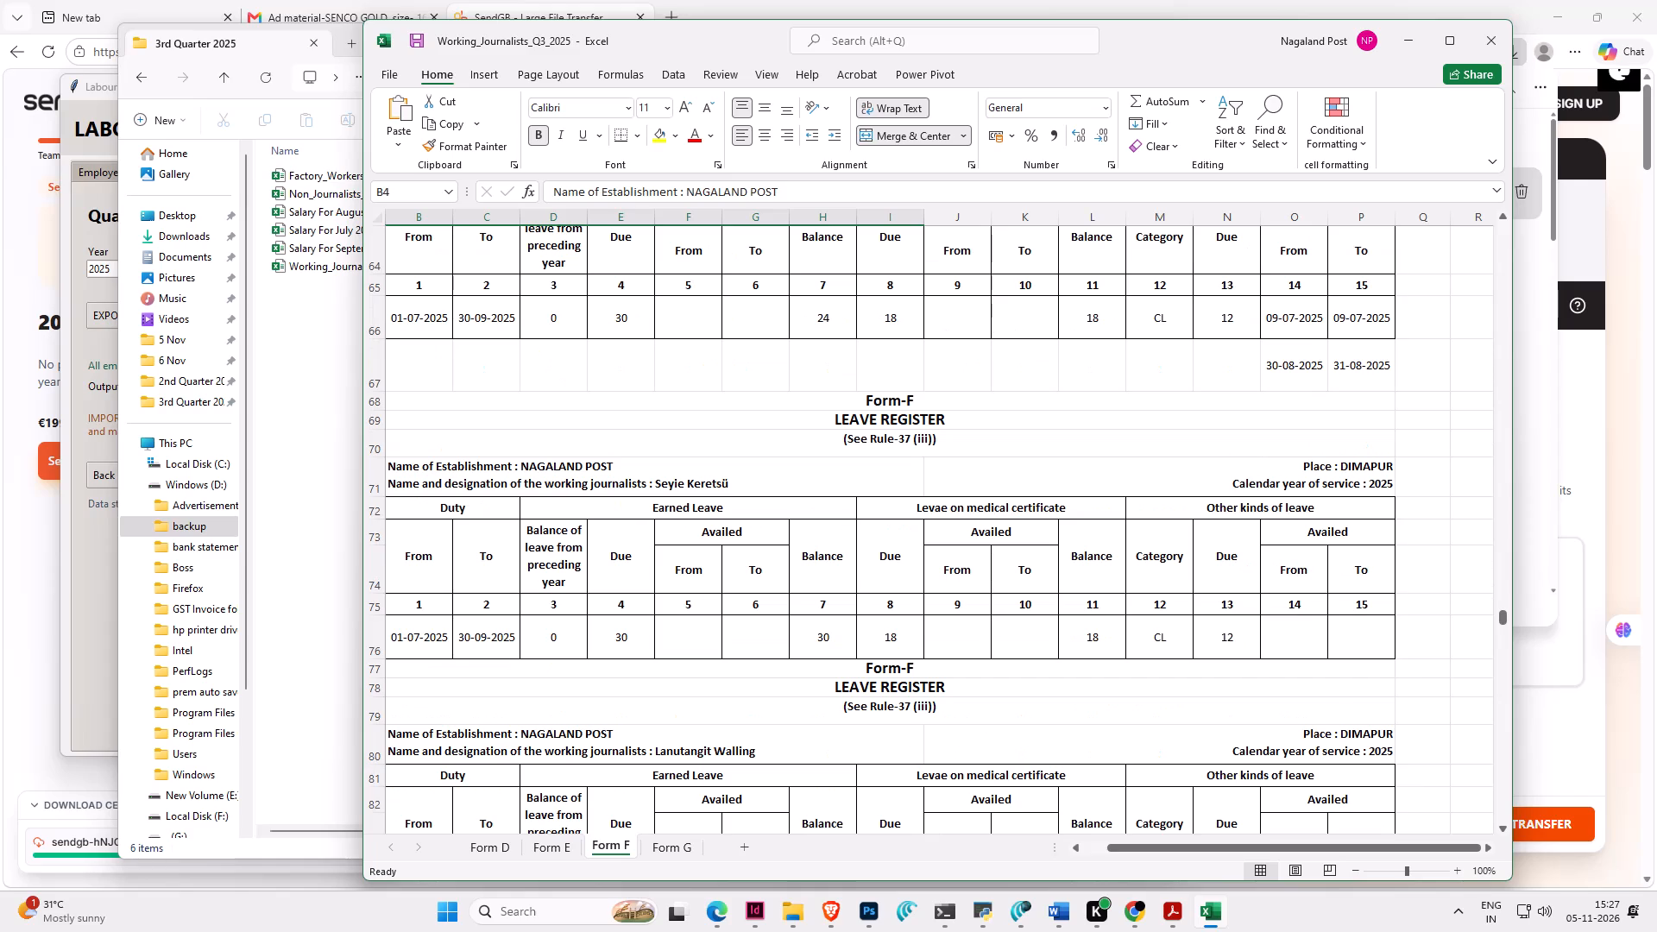
{"action": "scroll", "coordinate": [691, 684], "scroll_direction": "down", "scroll_amount": 9}
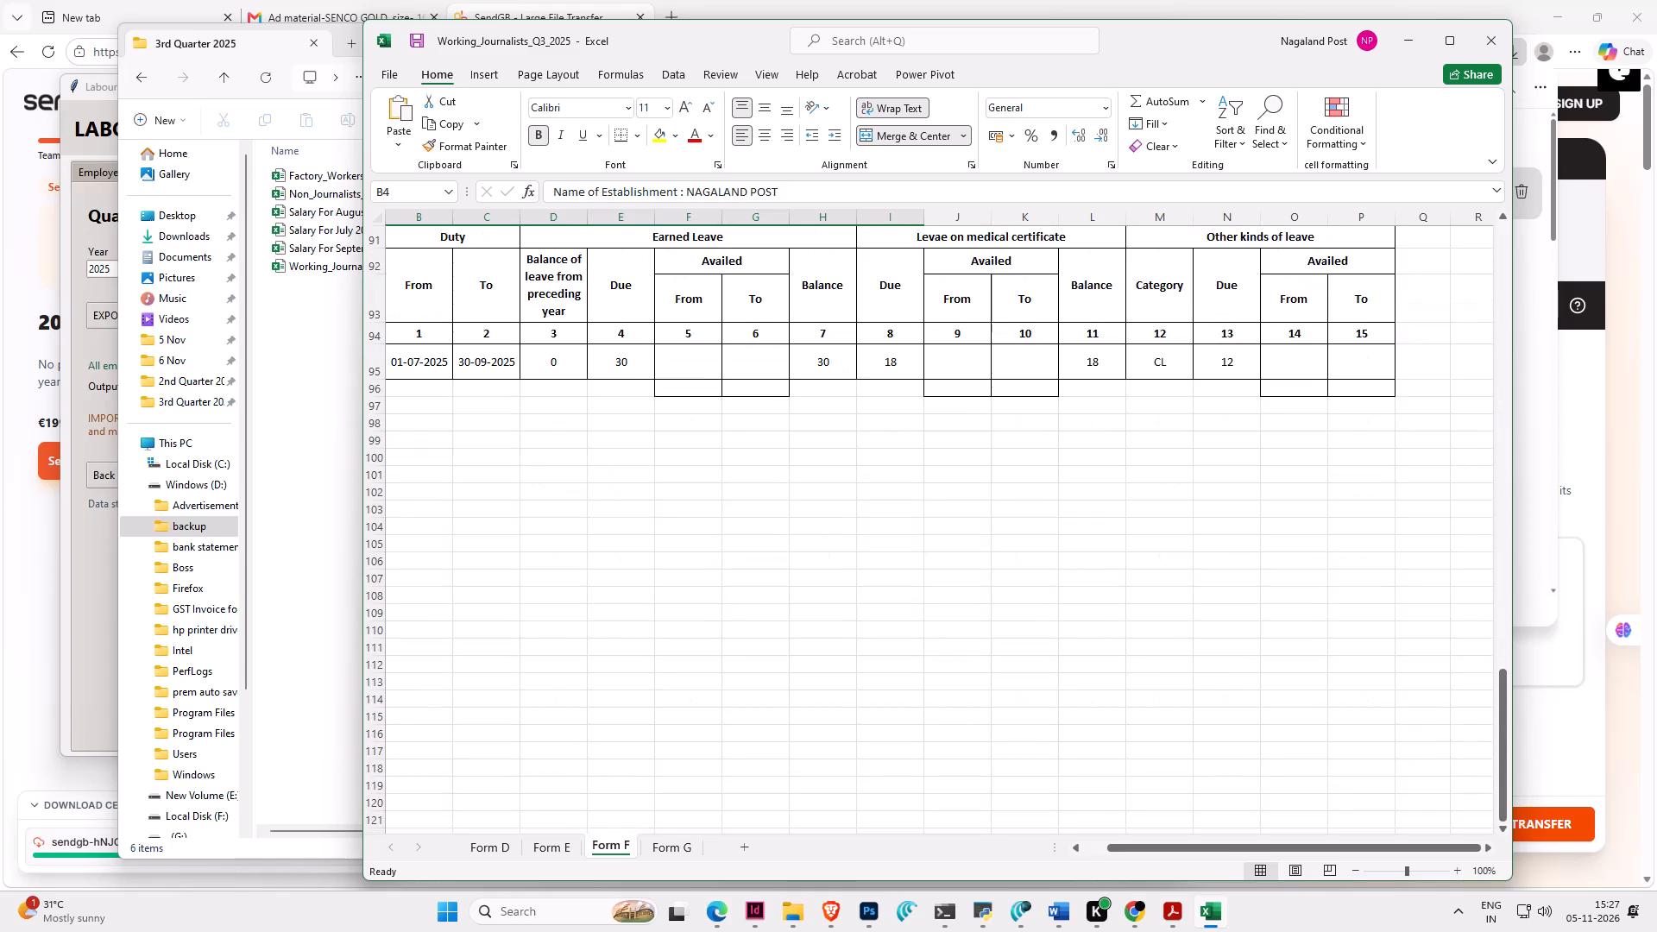
In Form F, delete the empty extra row 86, and delete row 95 beneath the final leave register.
{"action": "scroll", "coordinate": [691, 684], "scroll_direction": "up", "scroll_amount": 3}
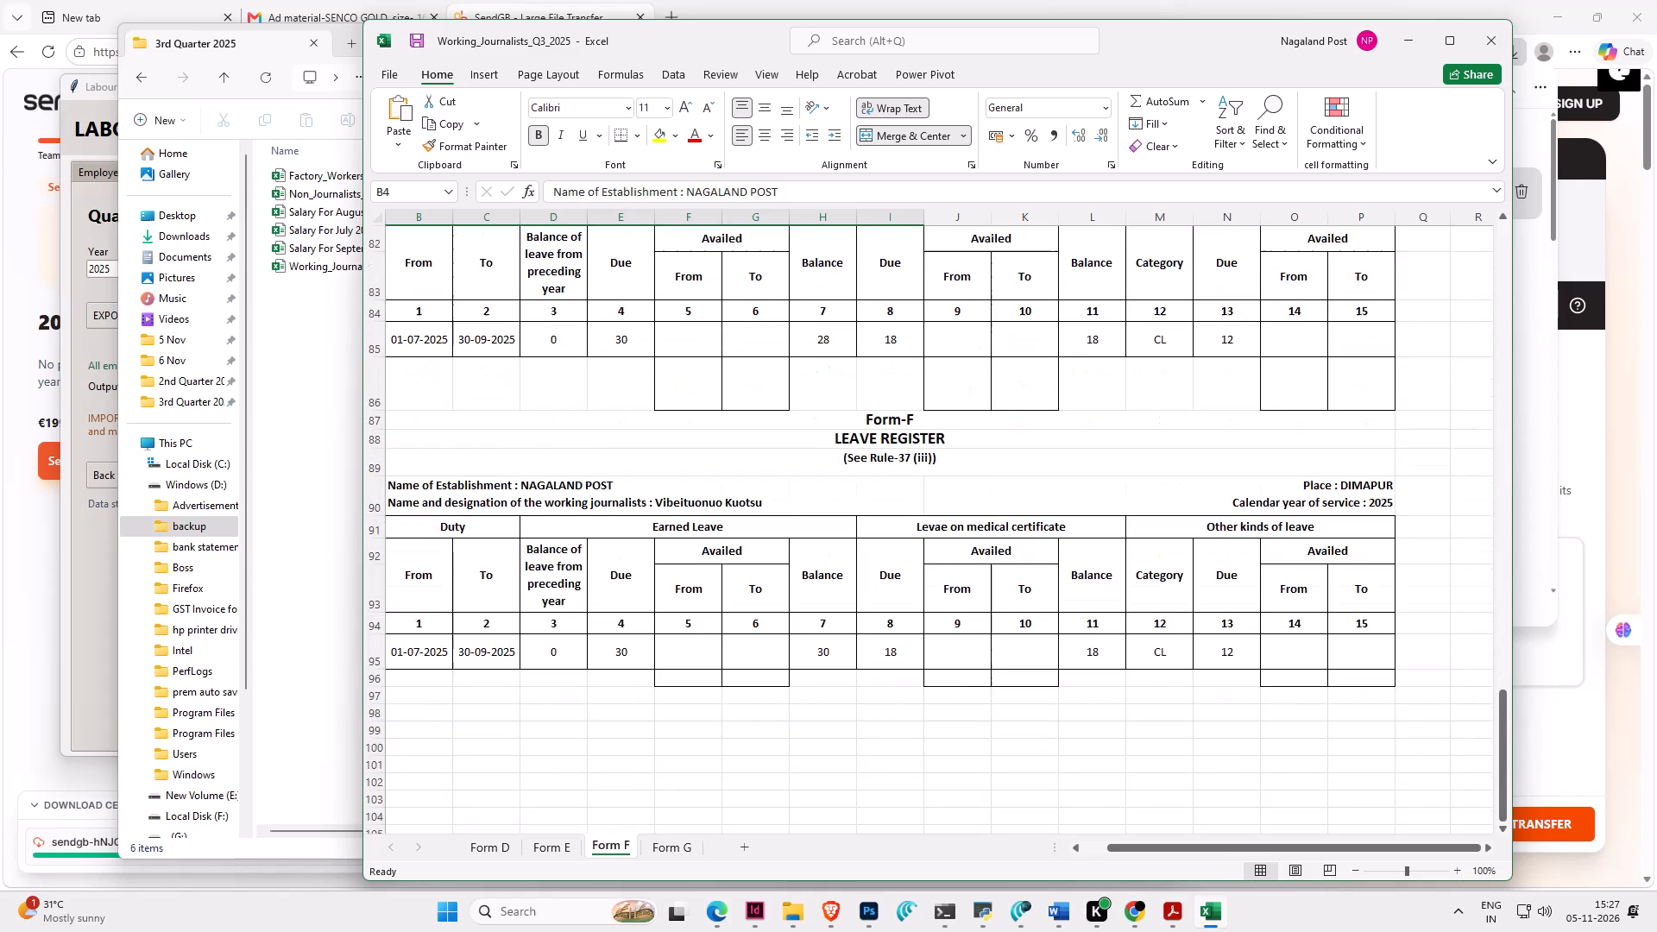
{"action": "left_click", "coordinate": [381, 385]}
{"action": "right_click", "coordinate": [381, 385]}
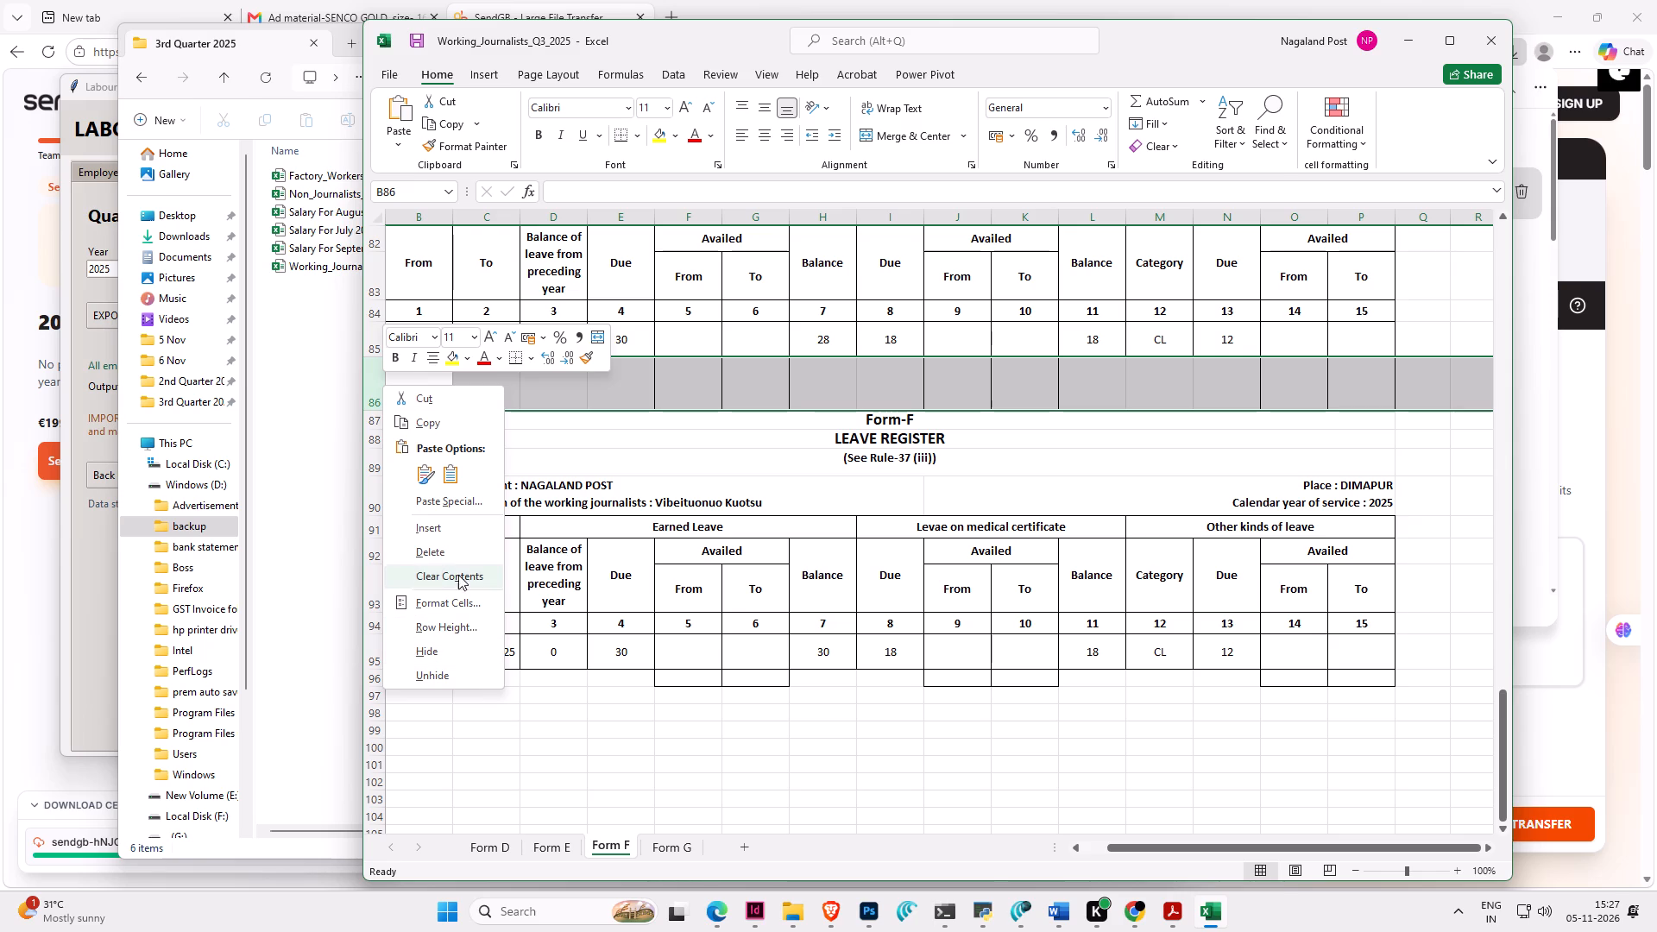
{"action": "left_click", "coordinate": [459, 553]}
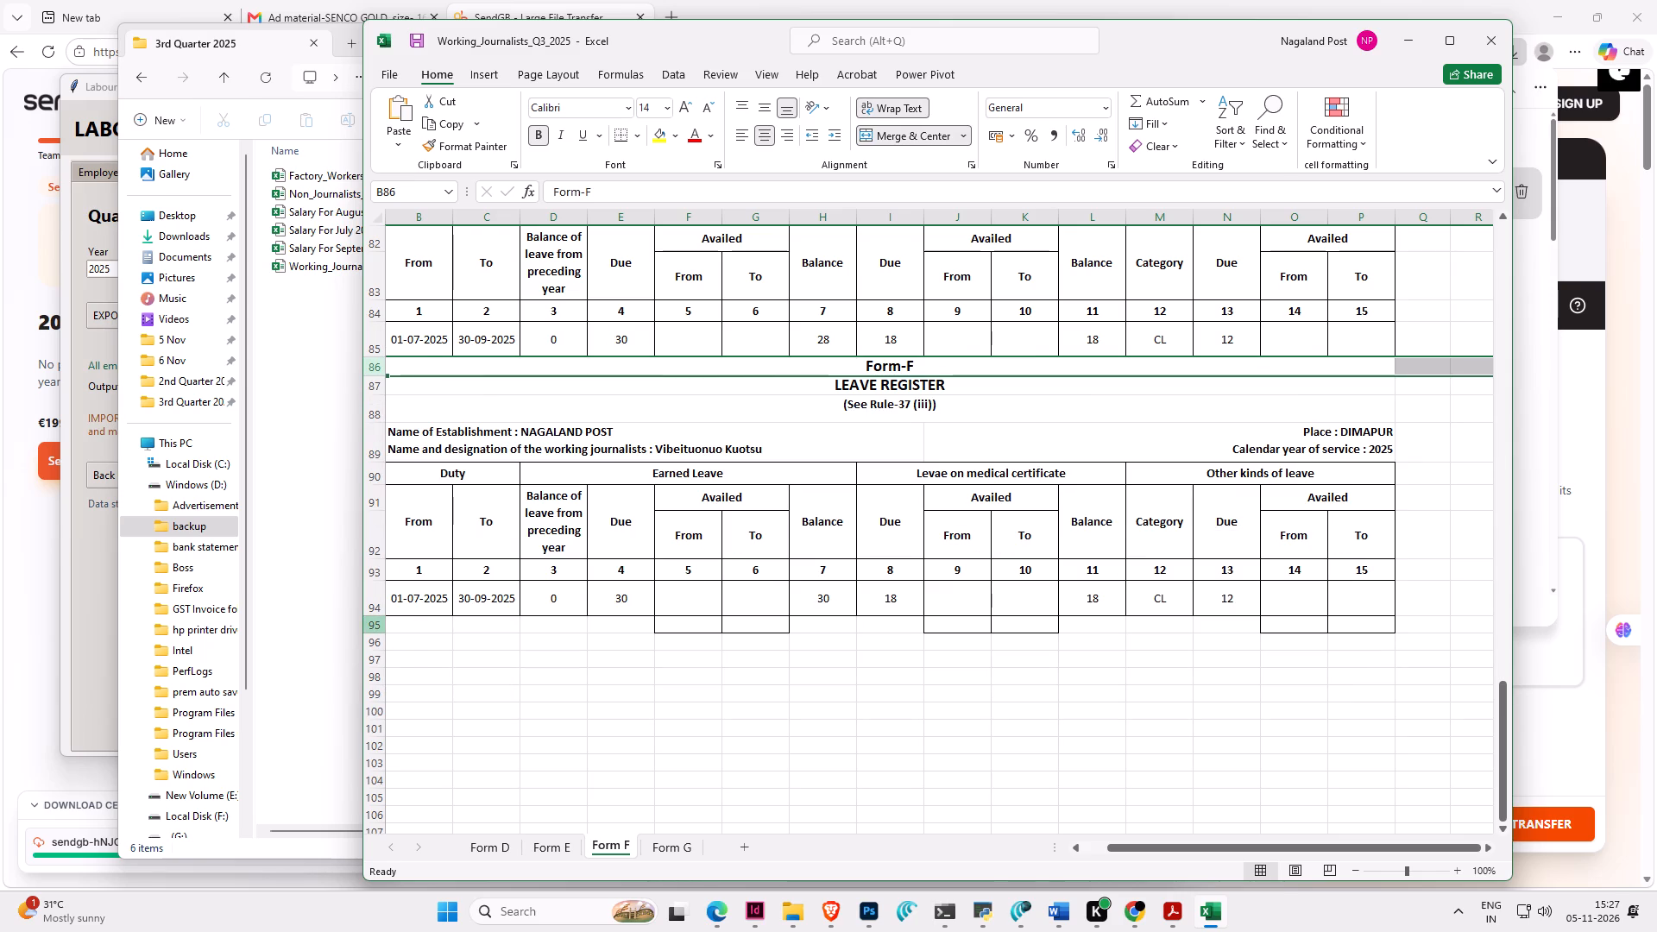
{"action": "left_click", "coordinate": [378, 624]}
{"action": "right_click", "coordinate": [378, 624]}
{"action": "left_click", "coordinate": [425, 494]}
{"action": "left_click", "coordinate": [579, 595]}
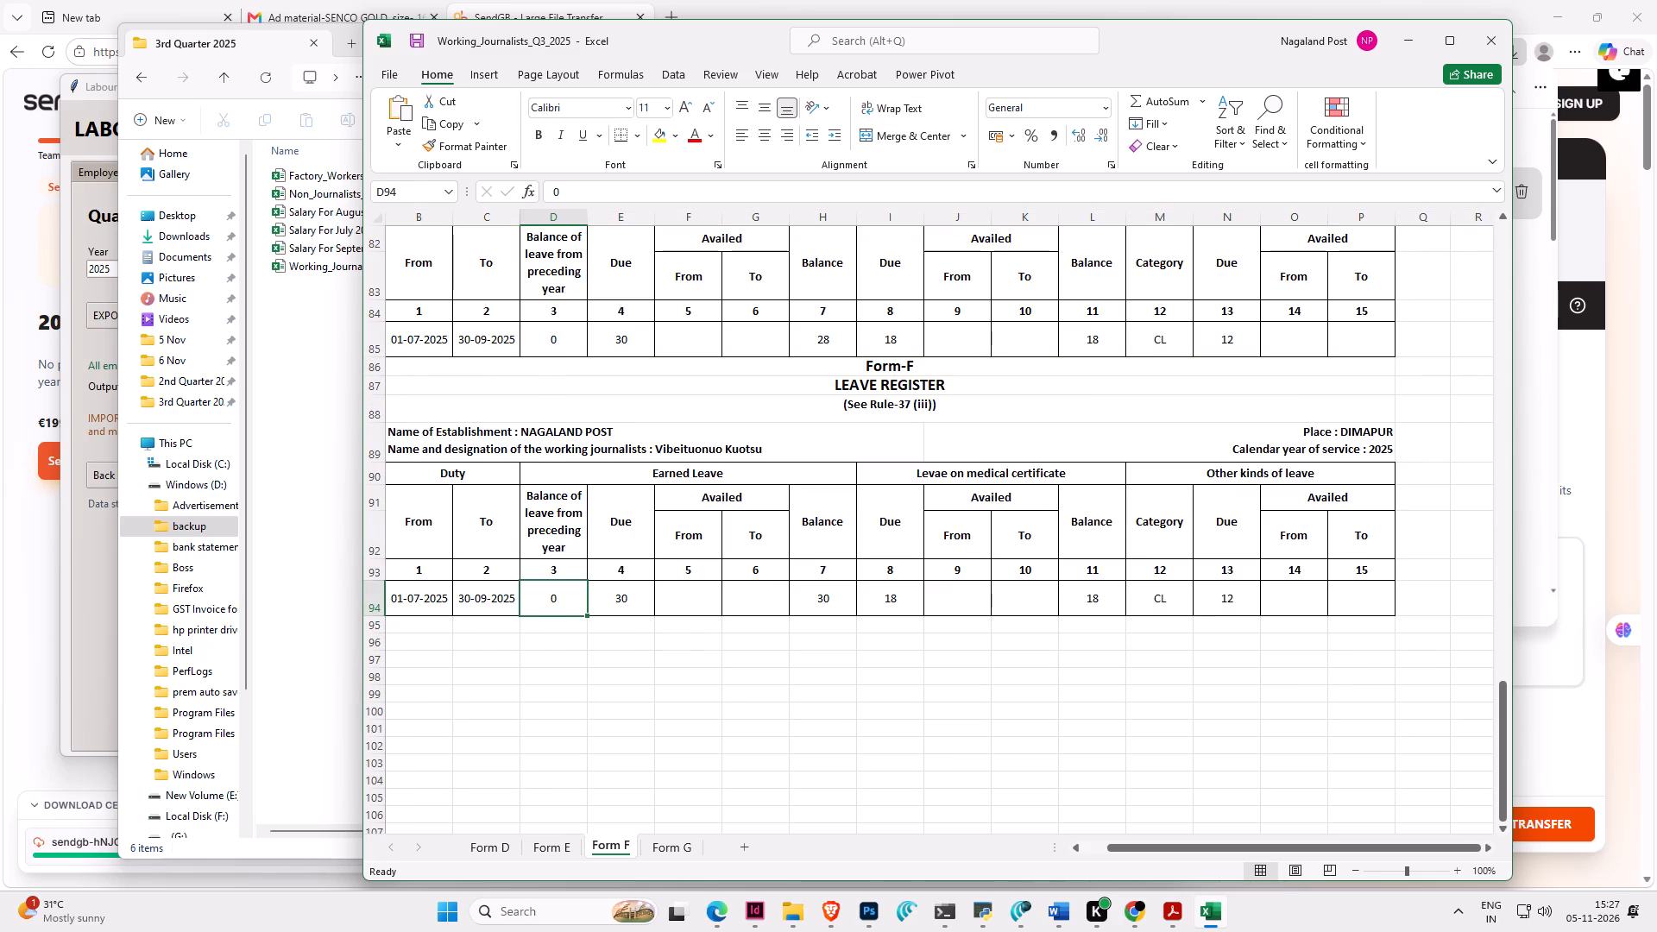
Recheck the earlier registers in Form F and close the Working_Journalists_Q3_2025 workbook with its changes saved.
{"action": "scroll", "coordinate": [700, 628], "scroll_direction": "up", "scroll_amount": 8}
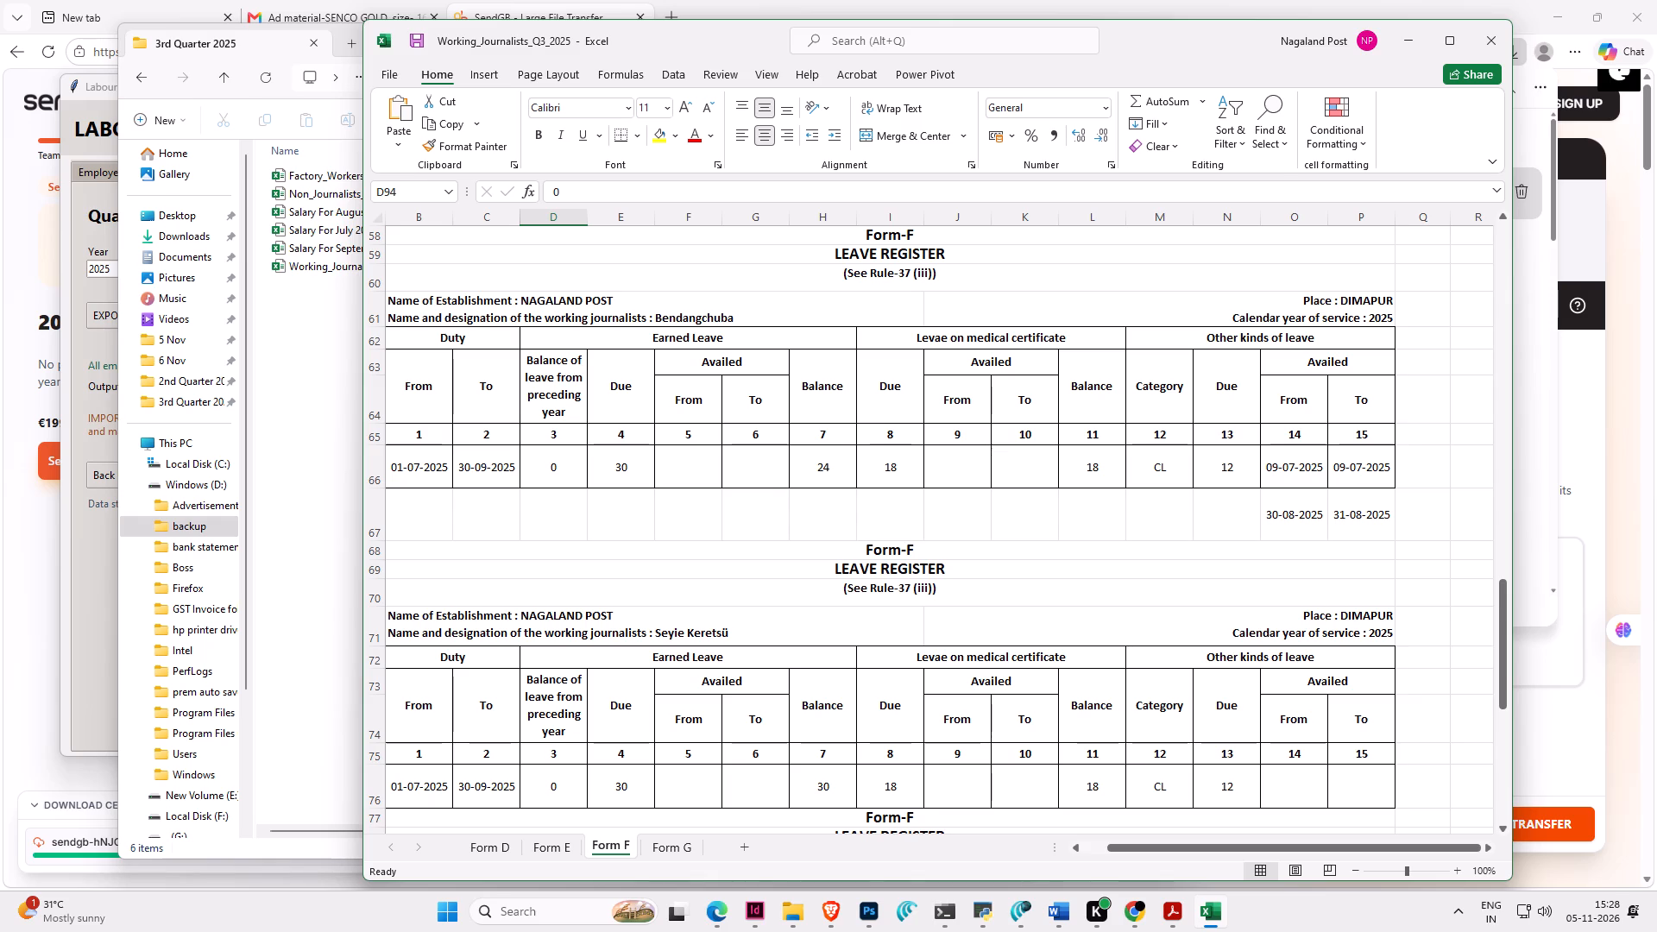
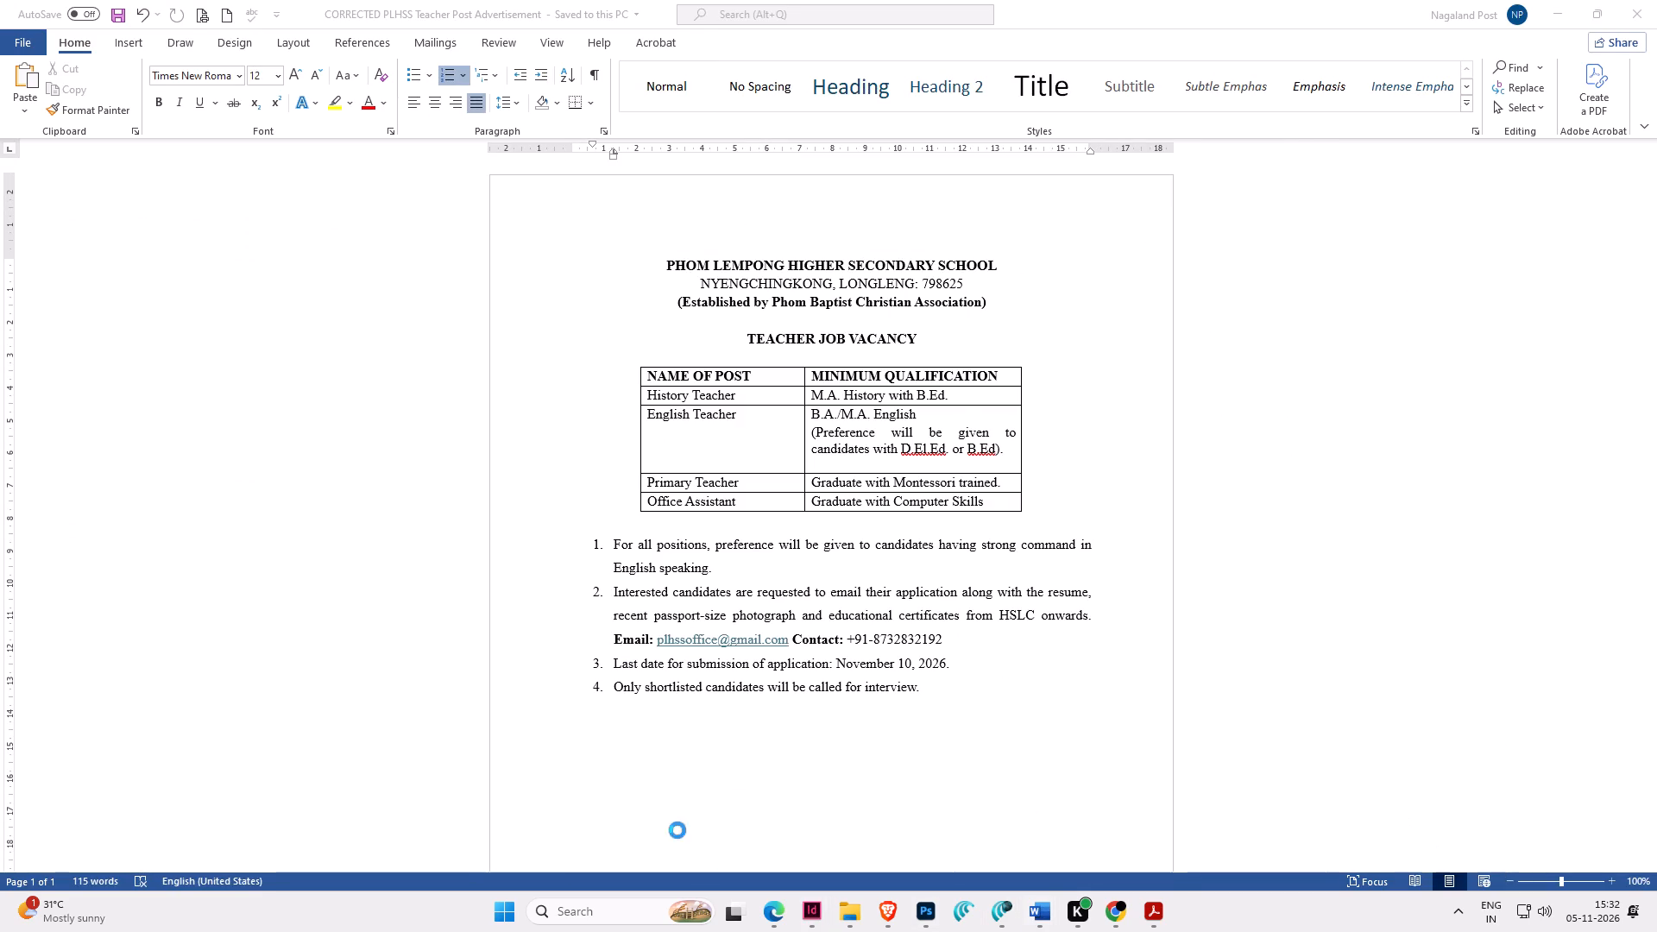
{"action": "left_click", "coordinate": [1629, 21]}
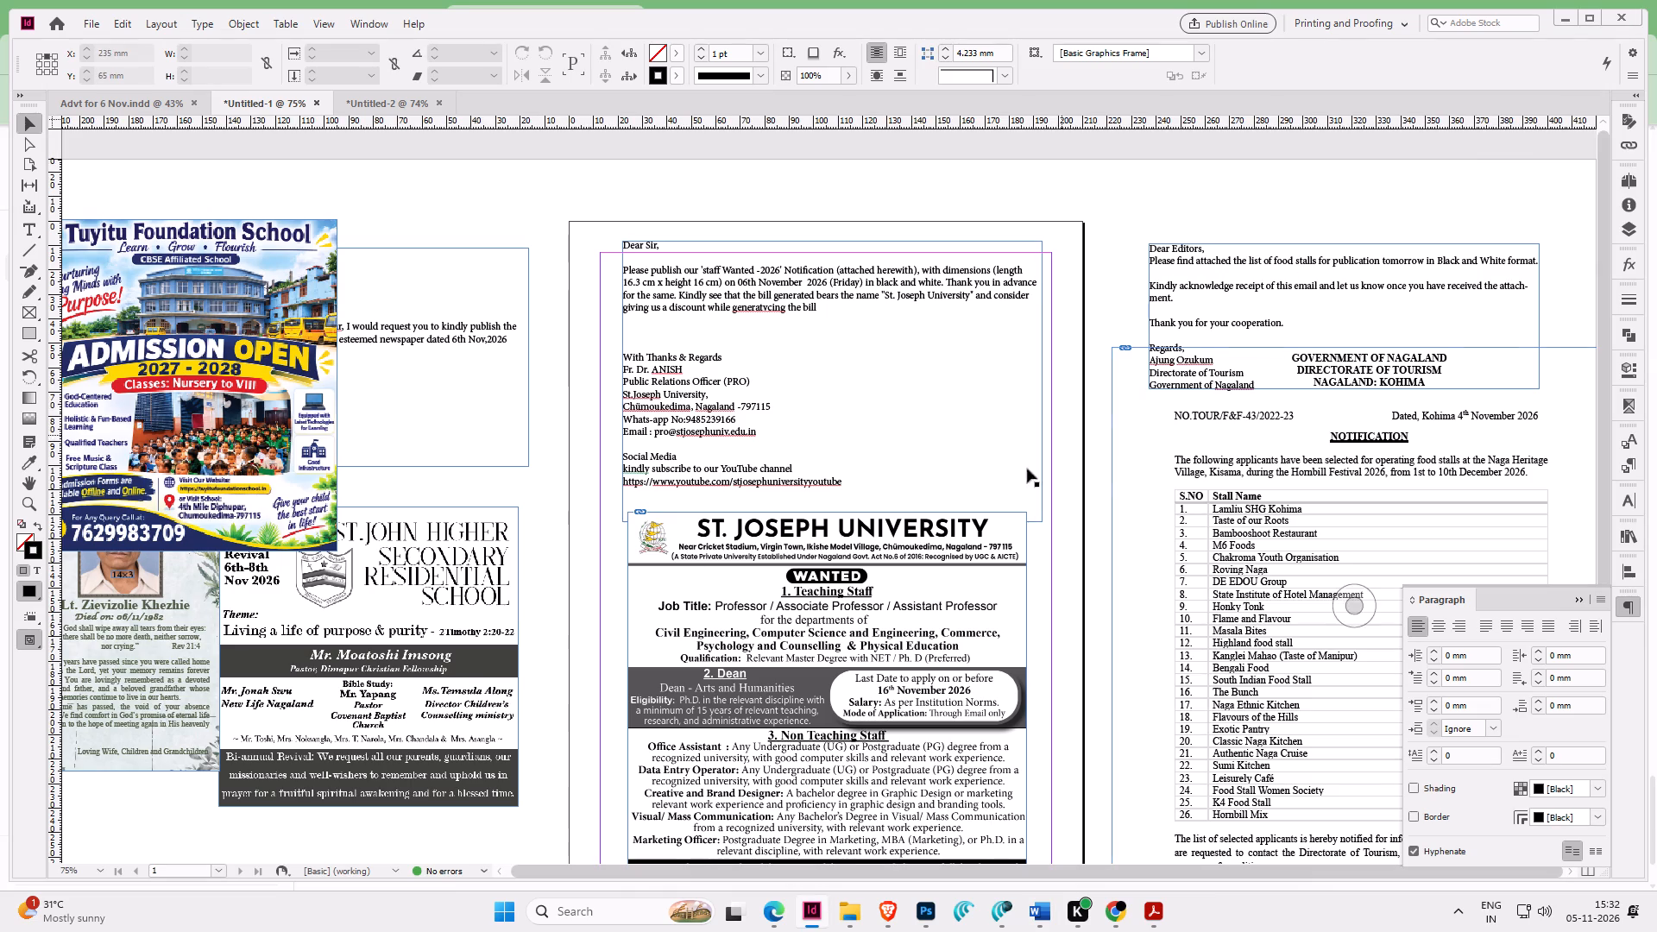
In the k1919 Word document, copy the notice from the PUBLIC NOTICE heading through the D. Khel Council signature, without the booking details.
{"action": "left_click", "coordinate": [1036, 916]}
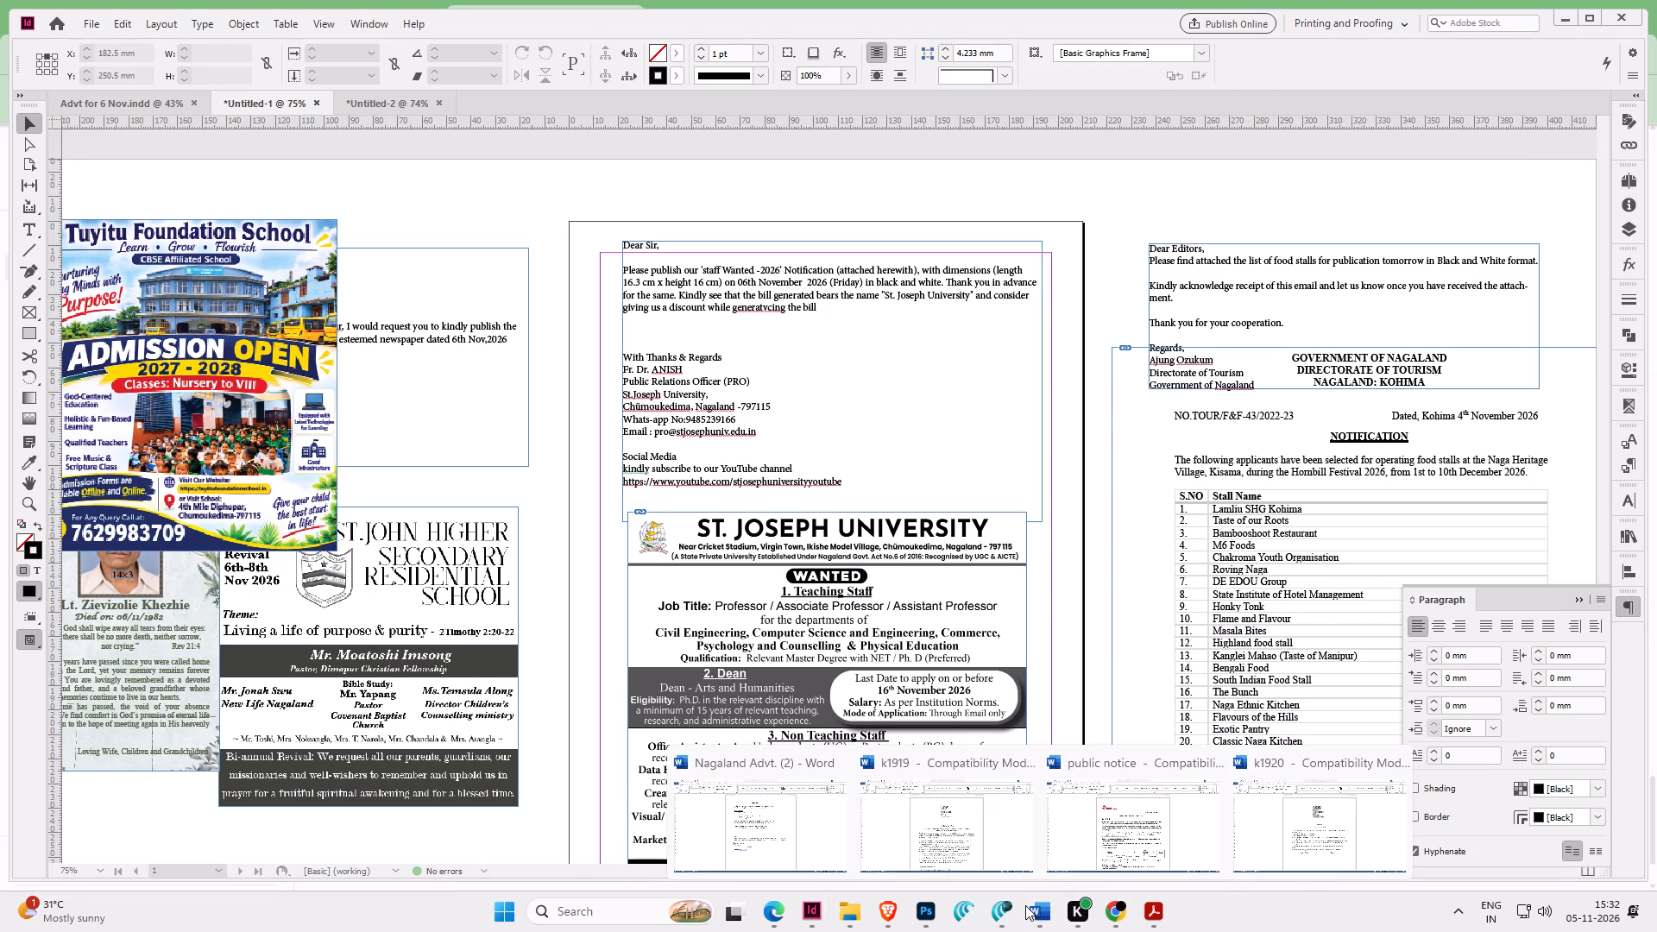
{"action": "left_click", "coordinate": [765, 811]}
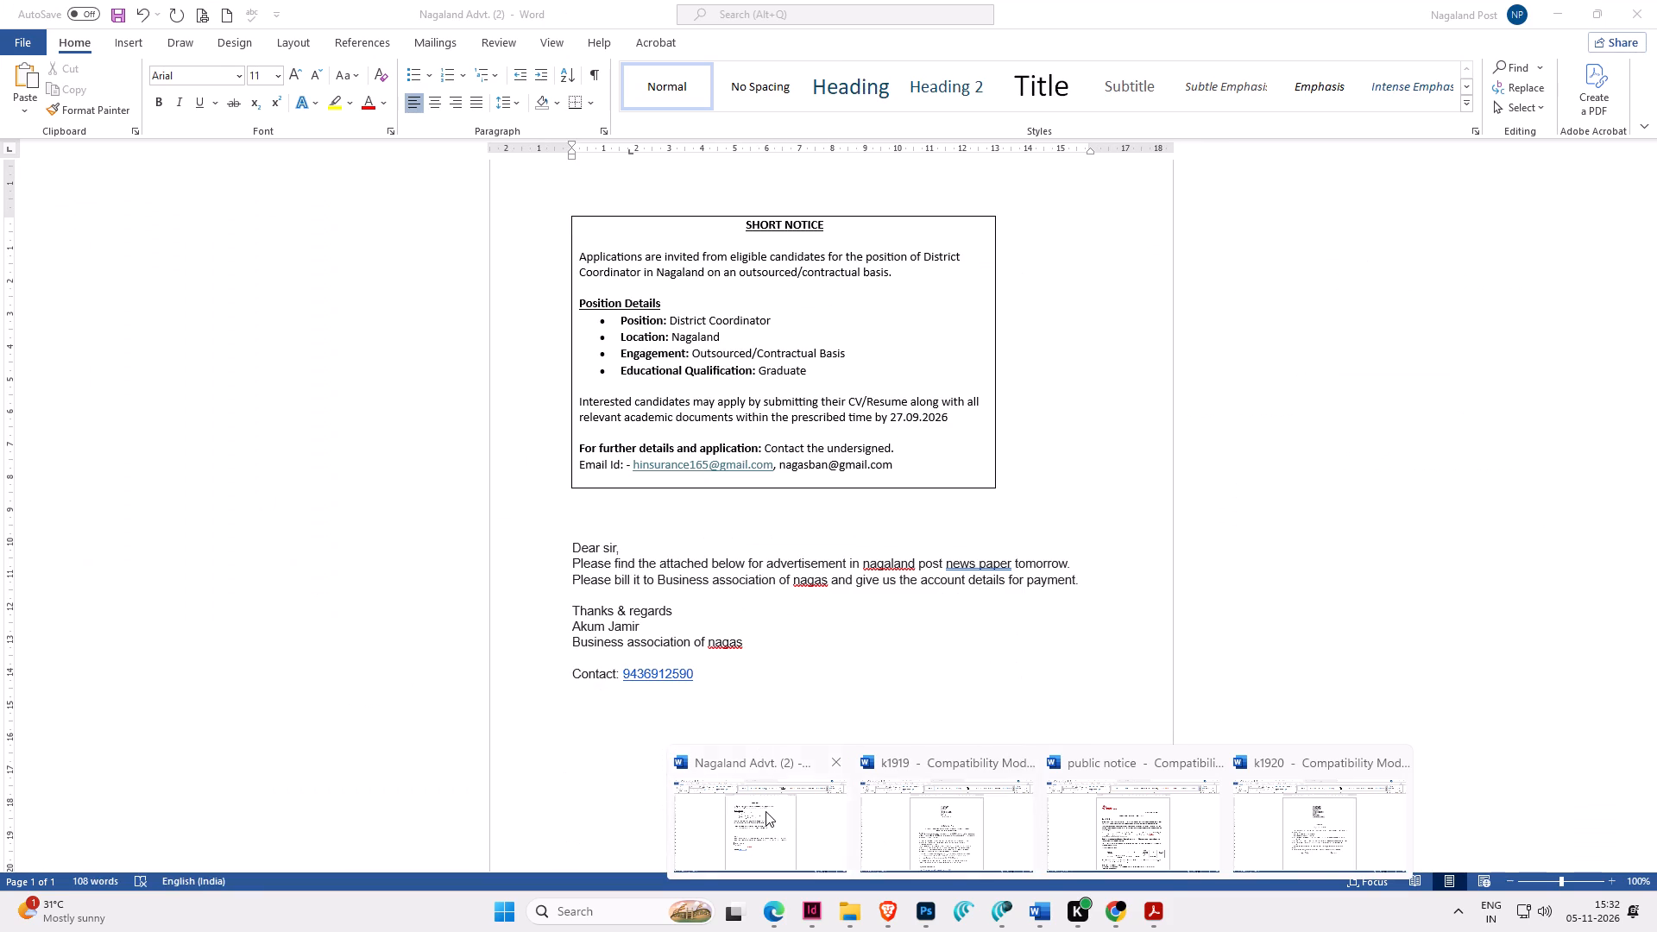
{"action": "left_click", "coordinate": [1047, 931]}
{"action": "left_click", "coordinate": [929, 828]}
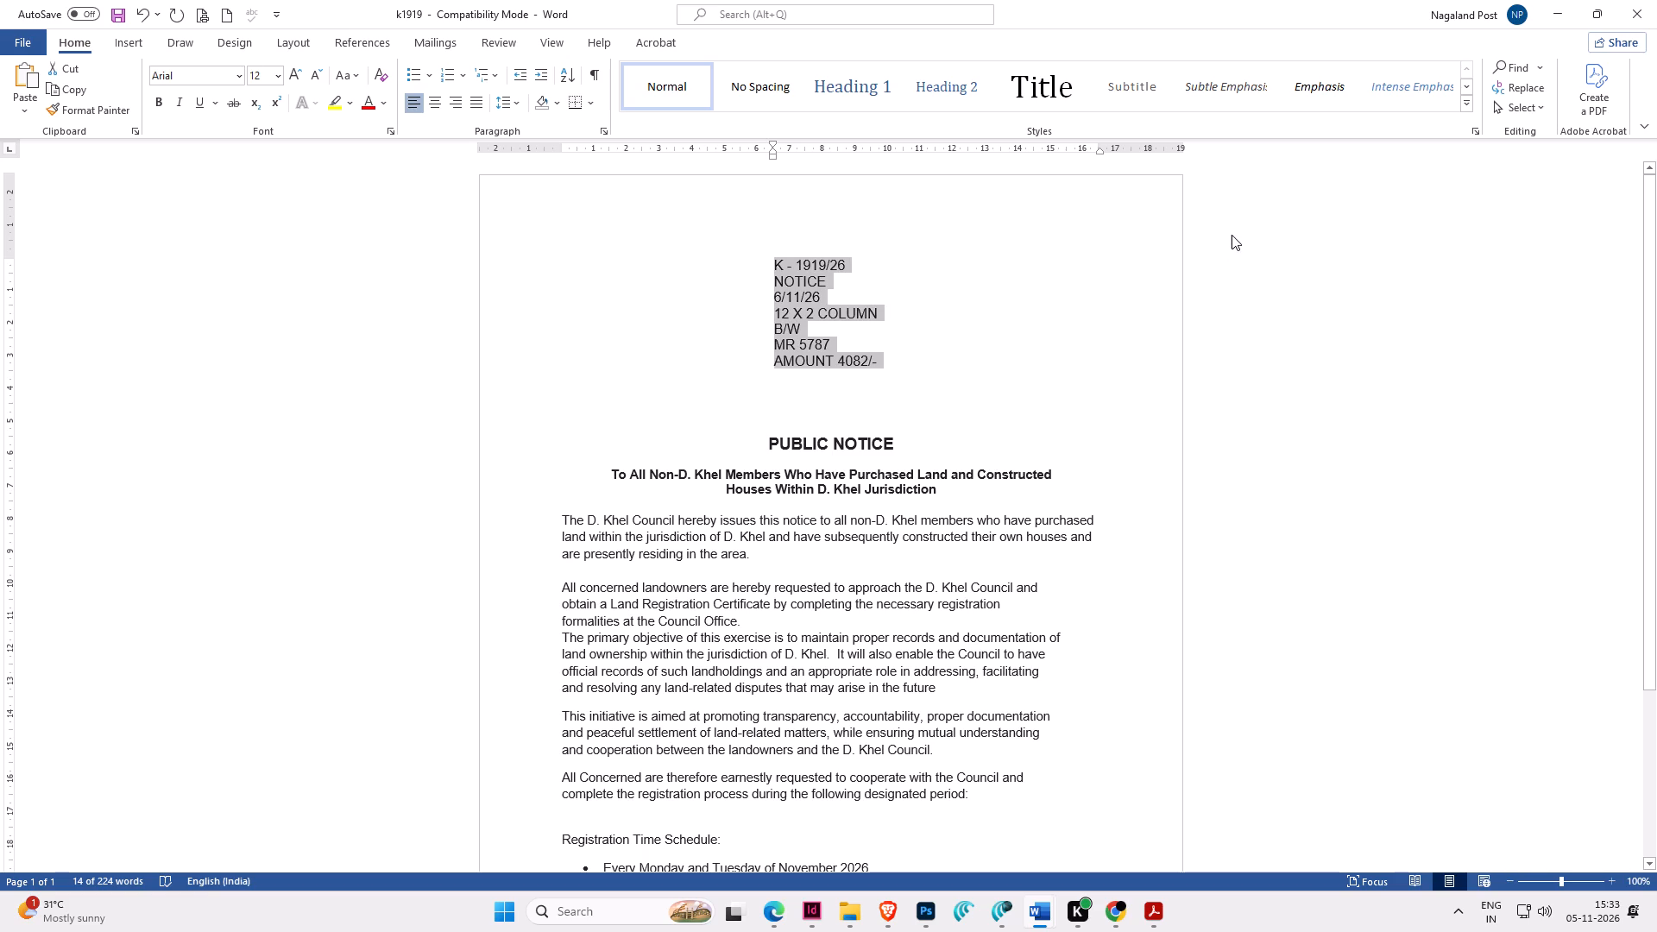
{"action": "left_click", "coordinate": [951, 457]}
{"action": "scroll", "coordinate": [951, 457], "scroll_direction": "down", "scroll_amount": 1}
{"action": "key", "text": "ctrl+a"}
{"action": "scroll", "coordinate": [951, 453], "scroll_direction": "down", "scroll_amount": 2}
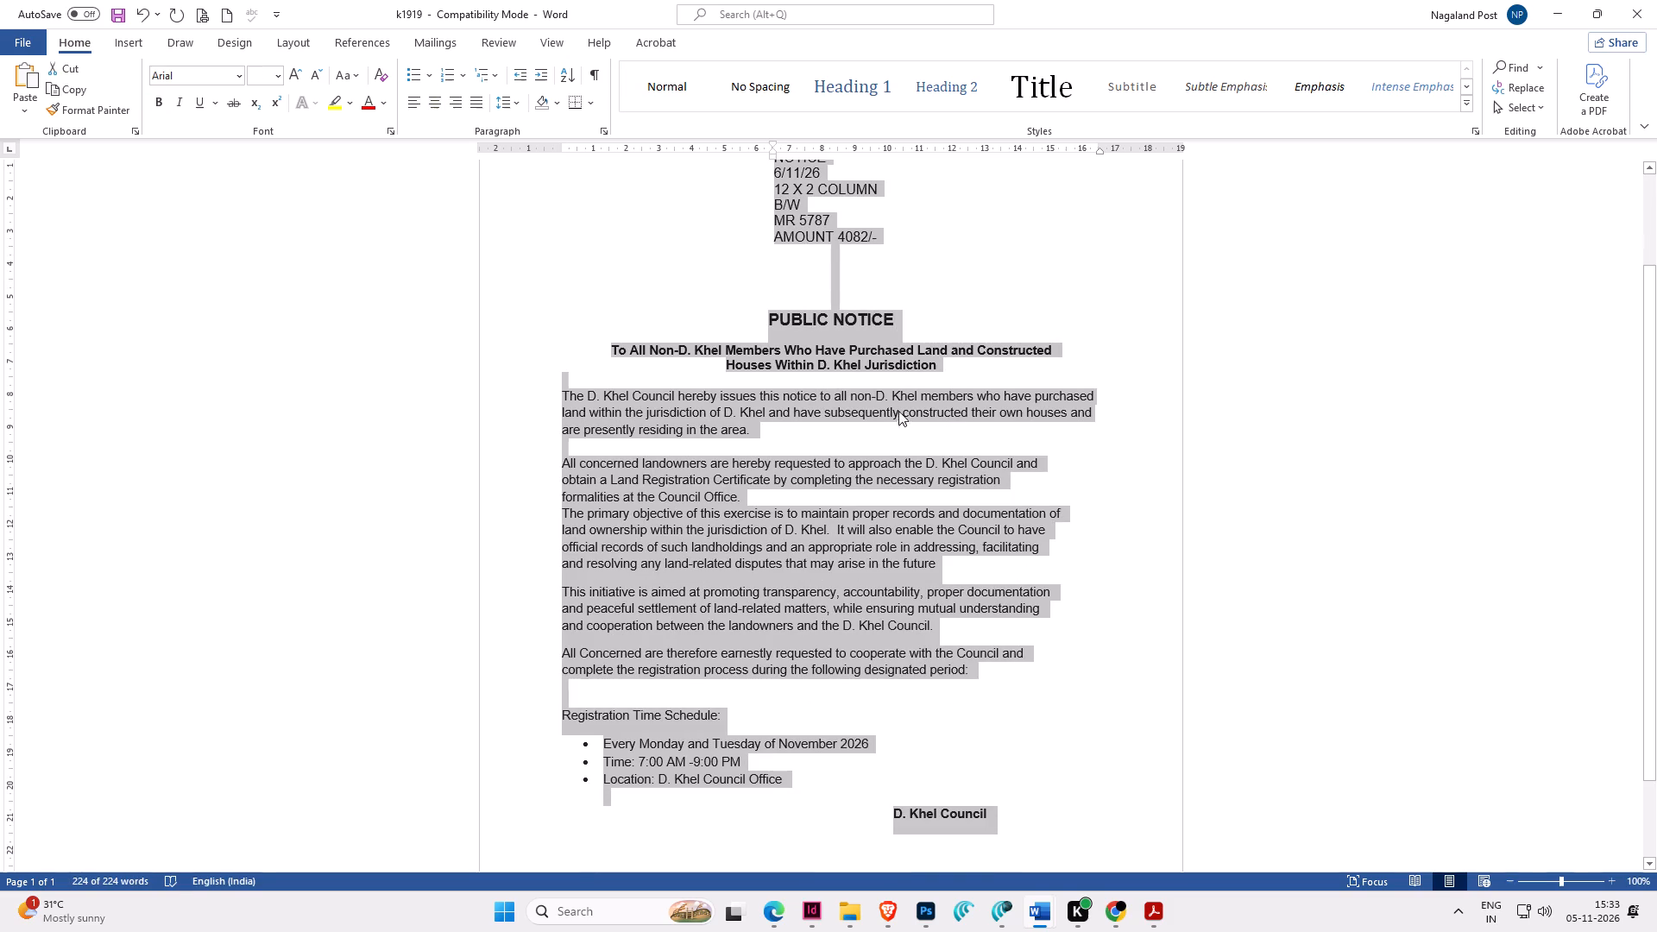
{"action": "left_click", "coordinate": [765, 314], "text": "shift"}
{"action": "left_click_drag", "start_coordinate": [765, 324], "coordinate": [1087, 853]}
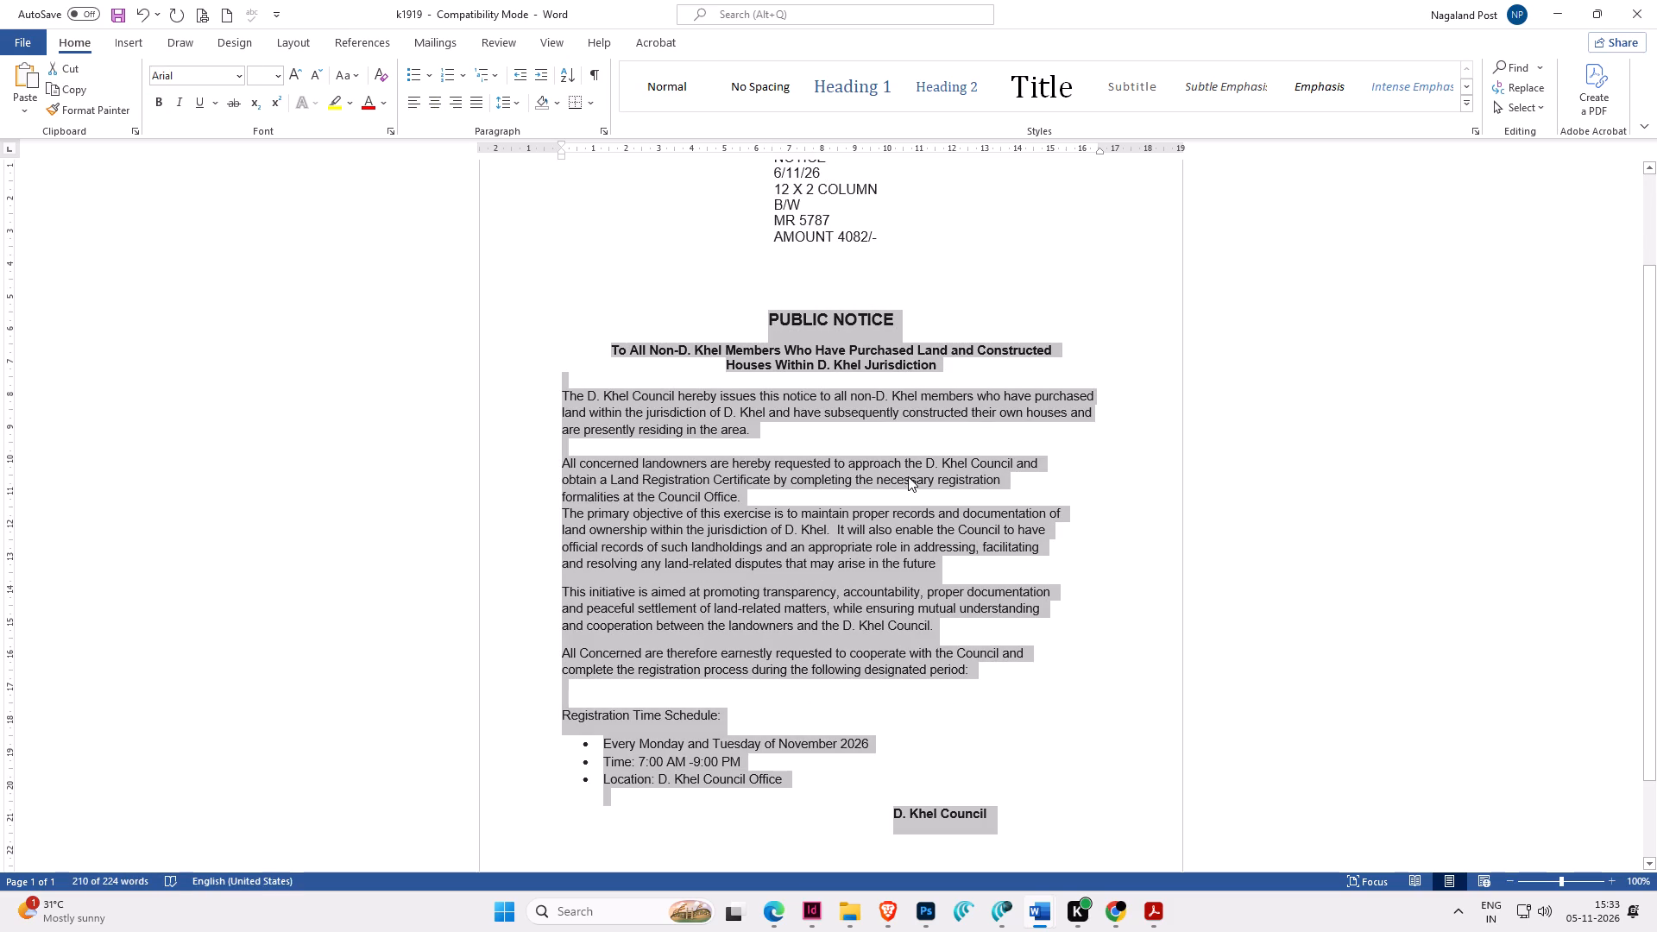
{"action": "key", "text": "ctrl+c"}
{"action": "key", "text": "ctrl+c"}
In InDesign's Advt for 6 Nov, draw a two-column-wide text frame from the third column below page 5's upper guide and paste the notice.
{"action": "left_click", "coordinate": [810, 909]}
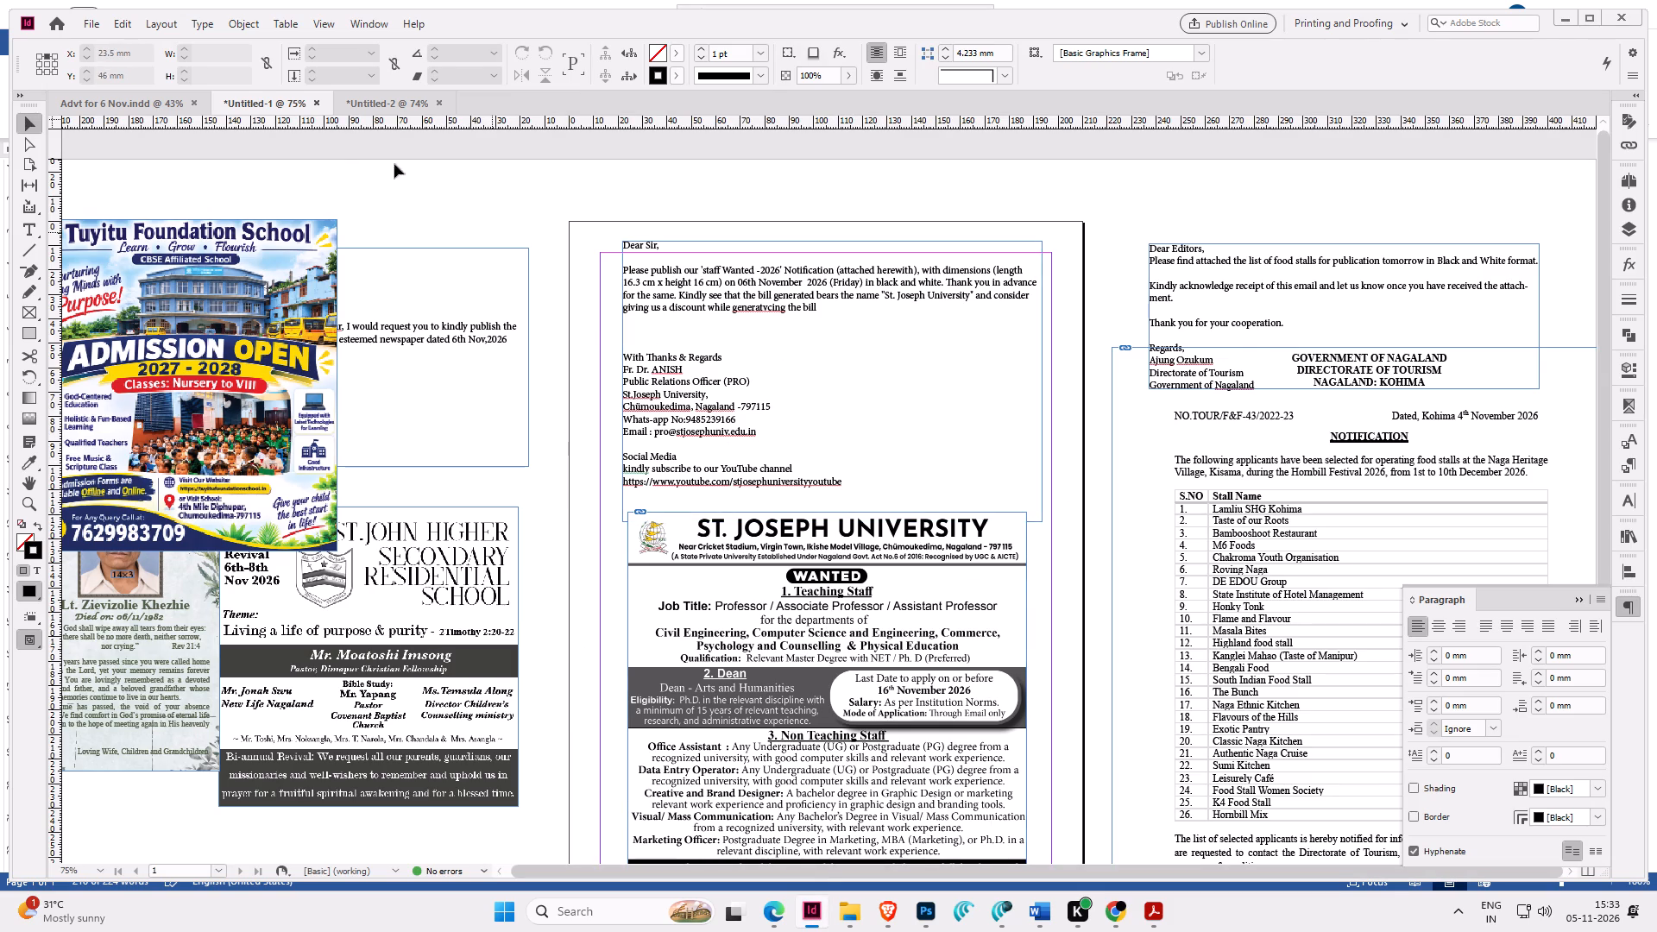
{"action": "left_click", "coordinate": [93, 104]}
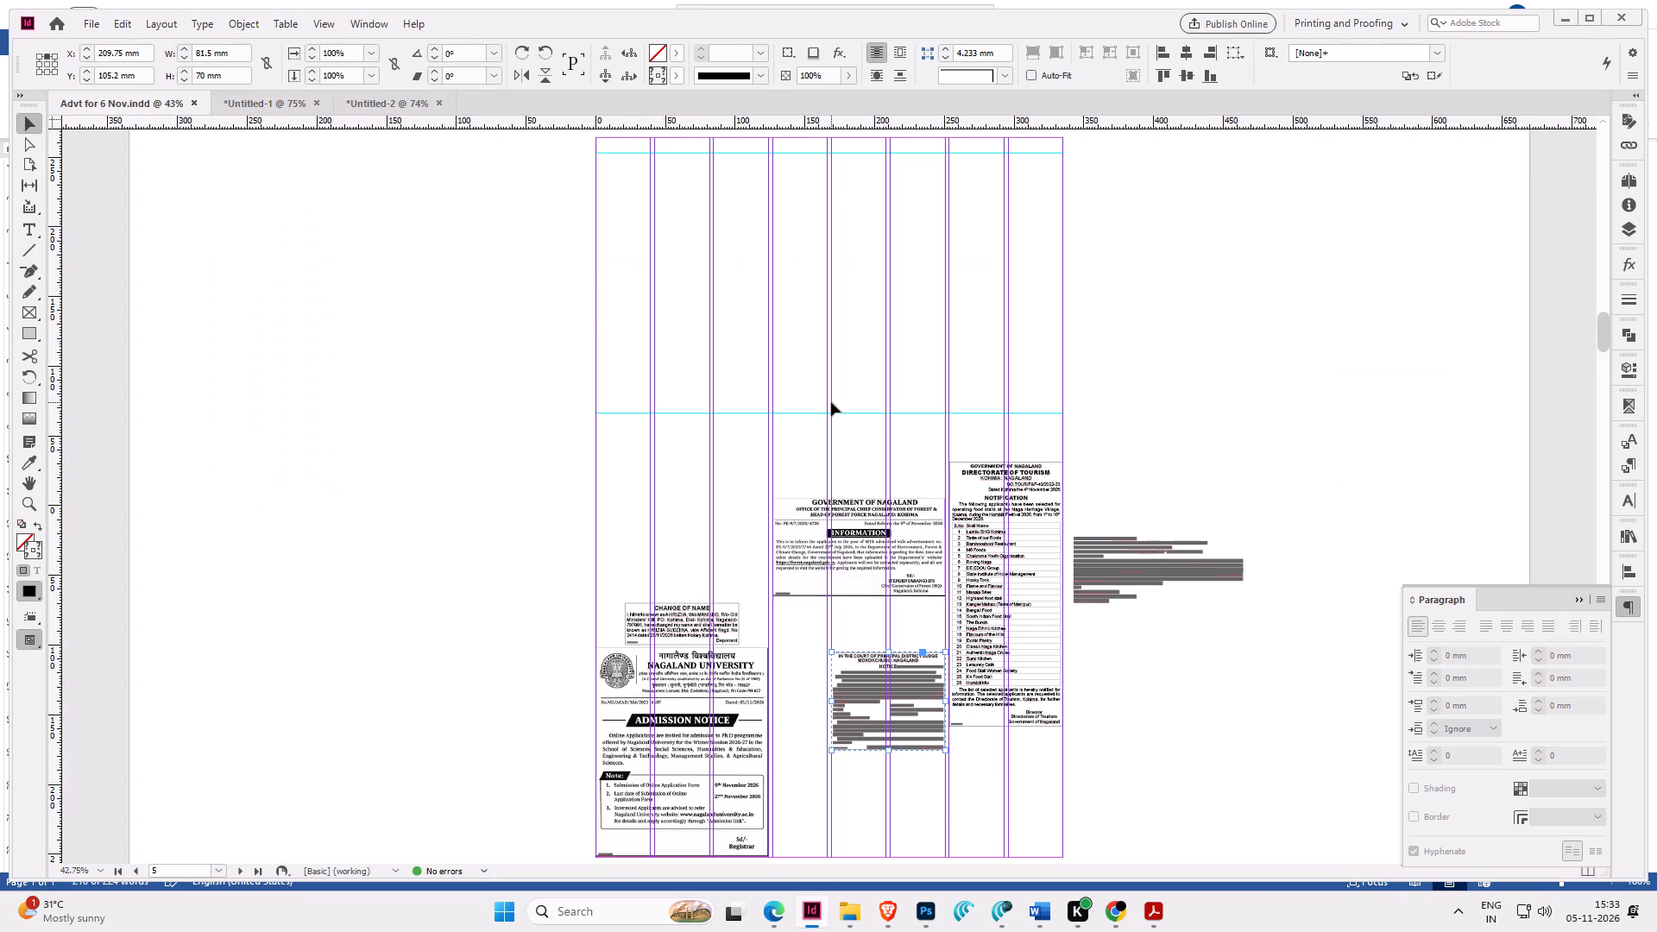
{"action": "scroll", "coordinate": [831, 402], "scroll_direction": "up", "scroll_amount": 3}
{"action": "scroll", "coordinate": [901, 419], "scroll_direction": "up", "scroll_amount": 2, "text": "alt"}
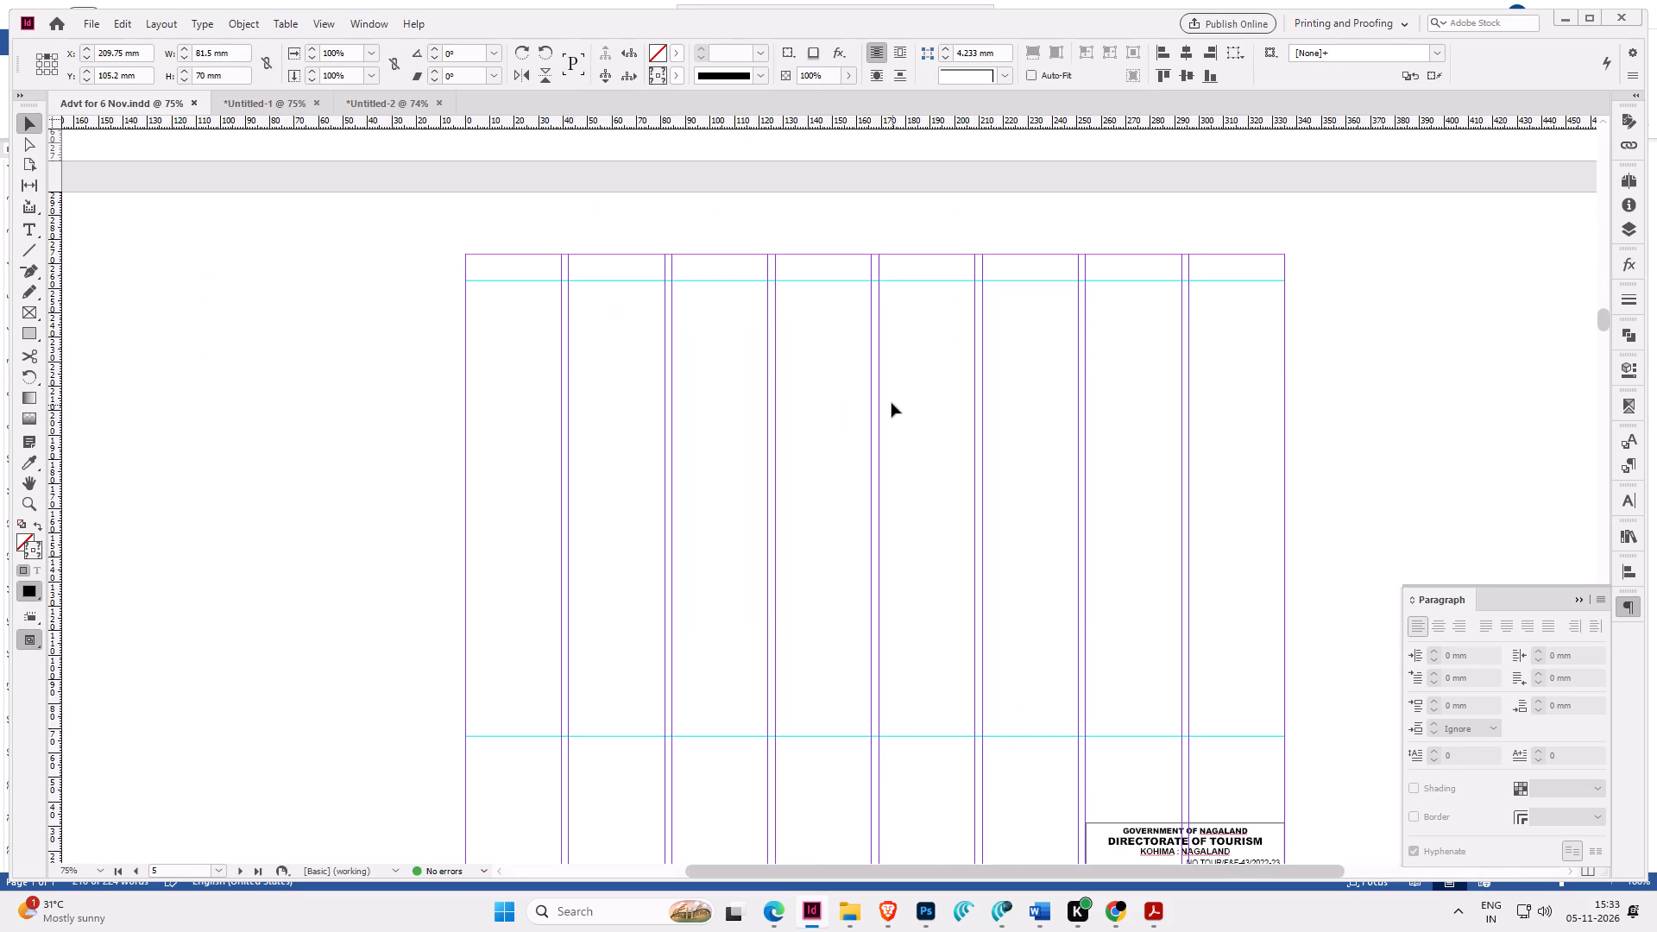
{"action": "scroll", "coordinate": [892, 403], "scroll_direction": "up", "scroll_amount": 1}
{"action": "scroll", "coordinate": [735, 362], "scroll_direction": "up", "scroll_amount": 1, "text": "alt"}
{"action": "scroll", "coordinate": [735, 362], "scroll_direction": "down", "scroll_amount": 1}
{"action": "double_click", "coordinate": [735, 362]}
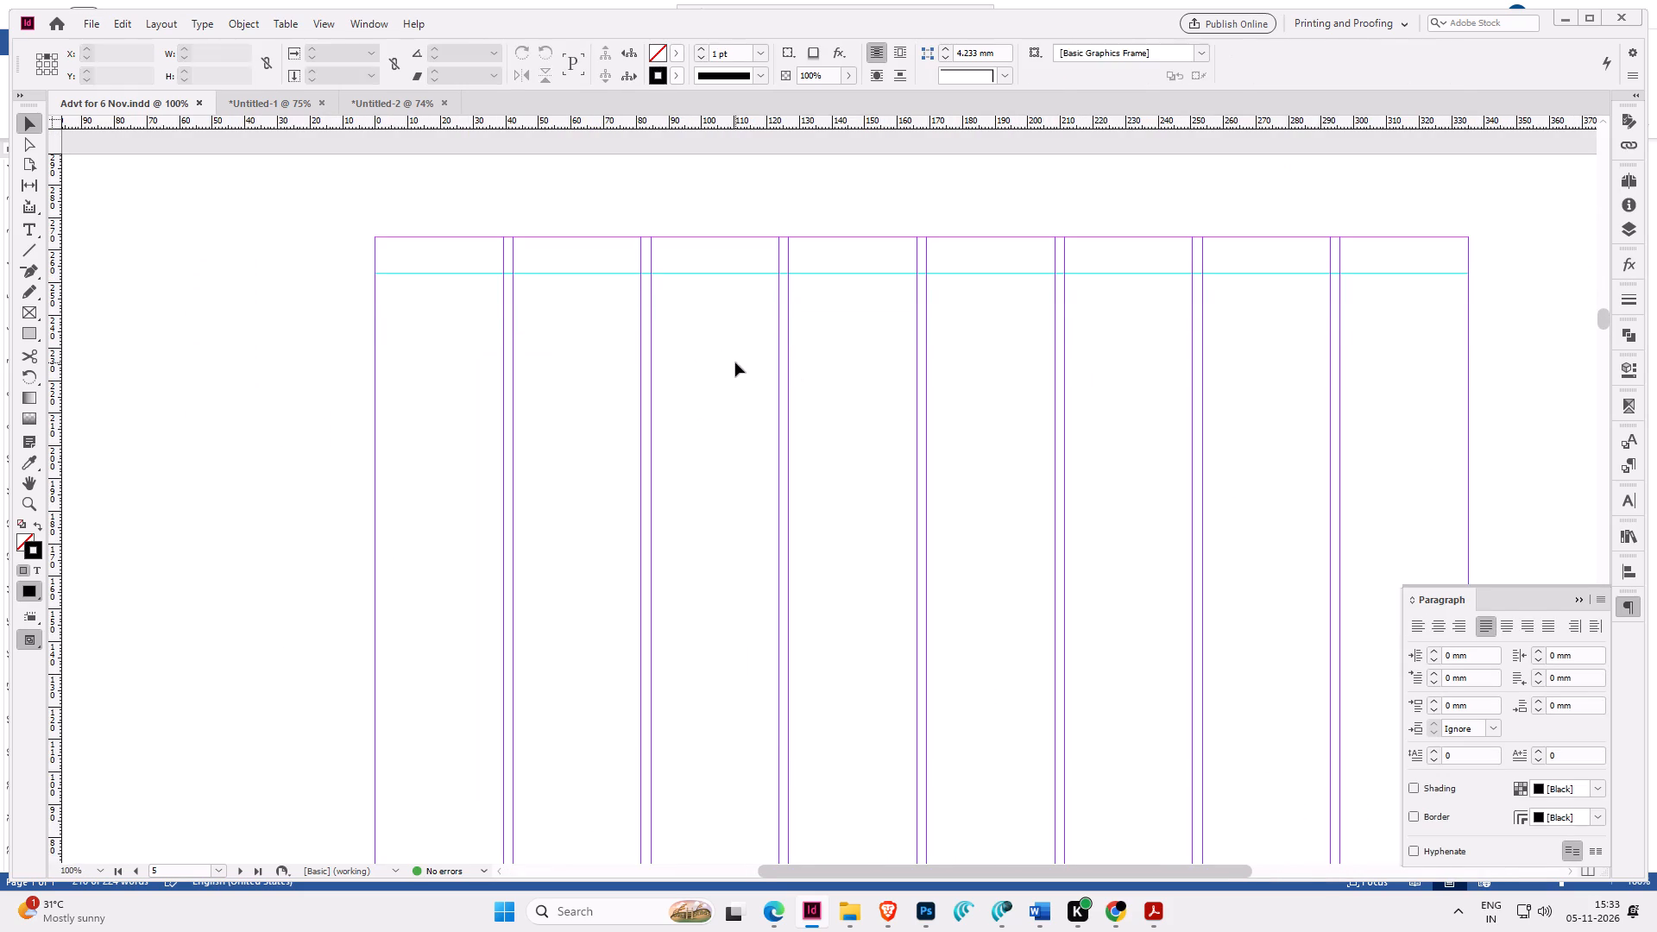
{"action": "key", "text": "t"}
{"action": "left_click_drag", "start_coordinate": [649, 273], "coordinate": [892, 699]}
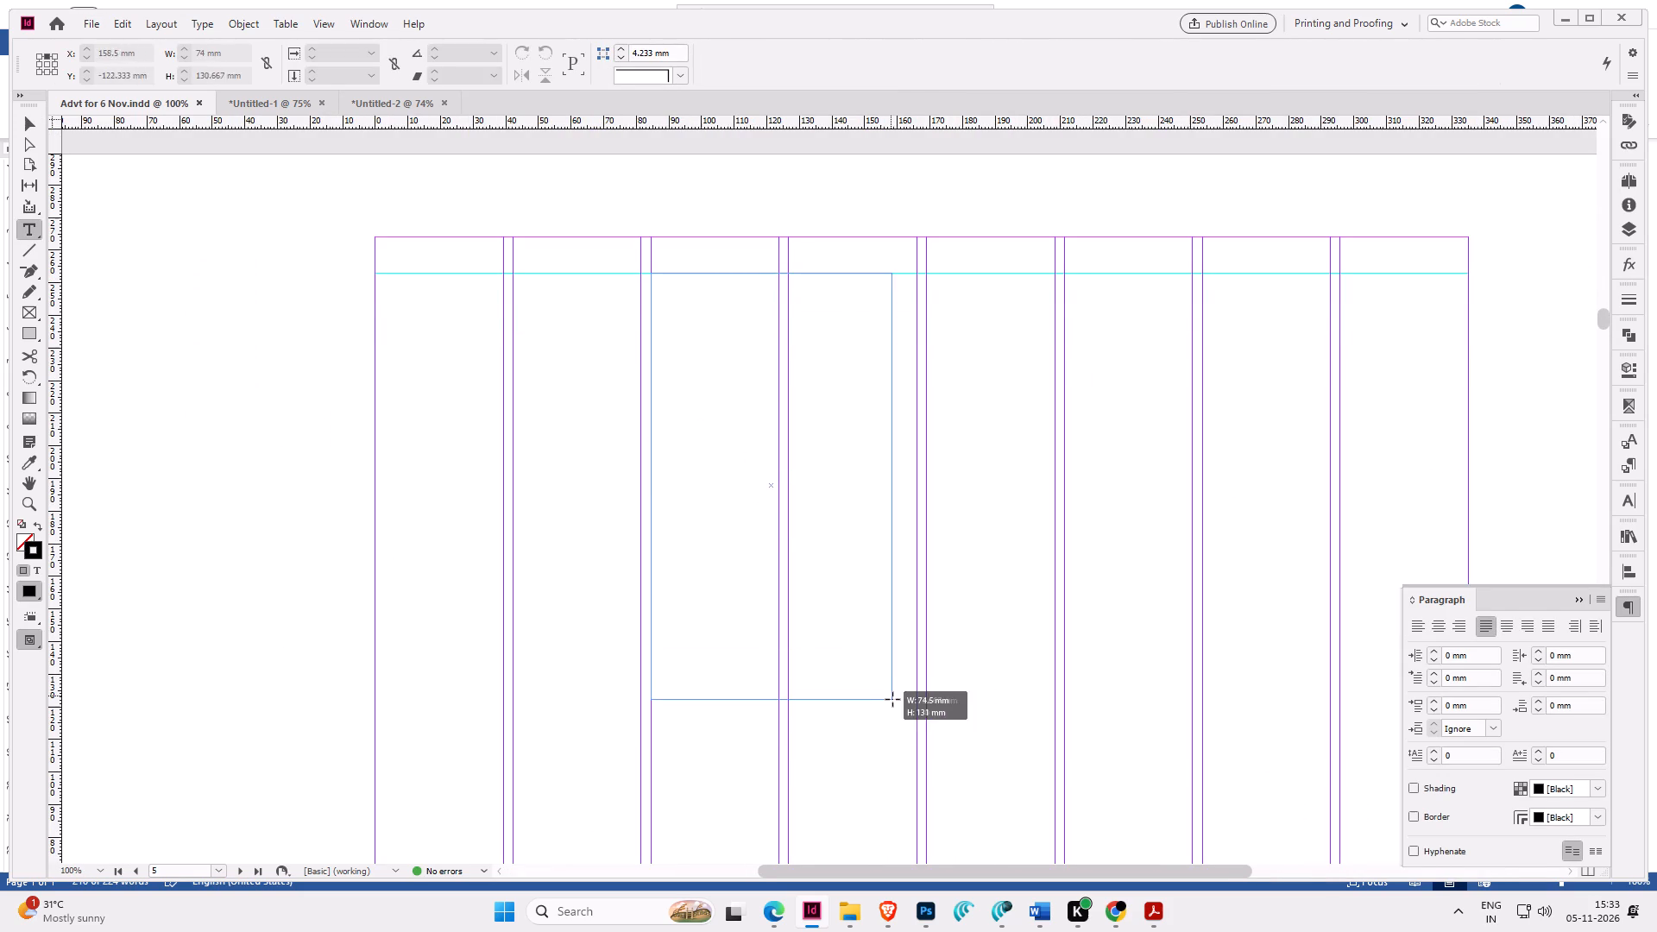
{"action": "left_click_drag", "start_coordinate": [892, 699], "coordinate": [917, 736]}
{"action": "key", "text": "ctrl+v"}
{"action": "scroll", "coordinate": [819, 559], "scroll_direction": "up", "scroll_amount": 1, "text": "alt"}
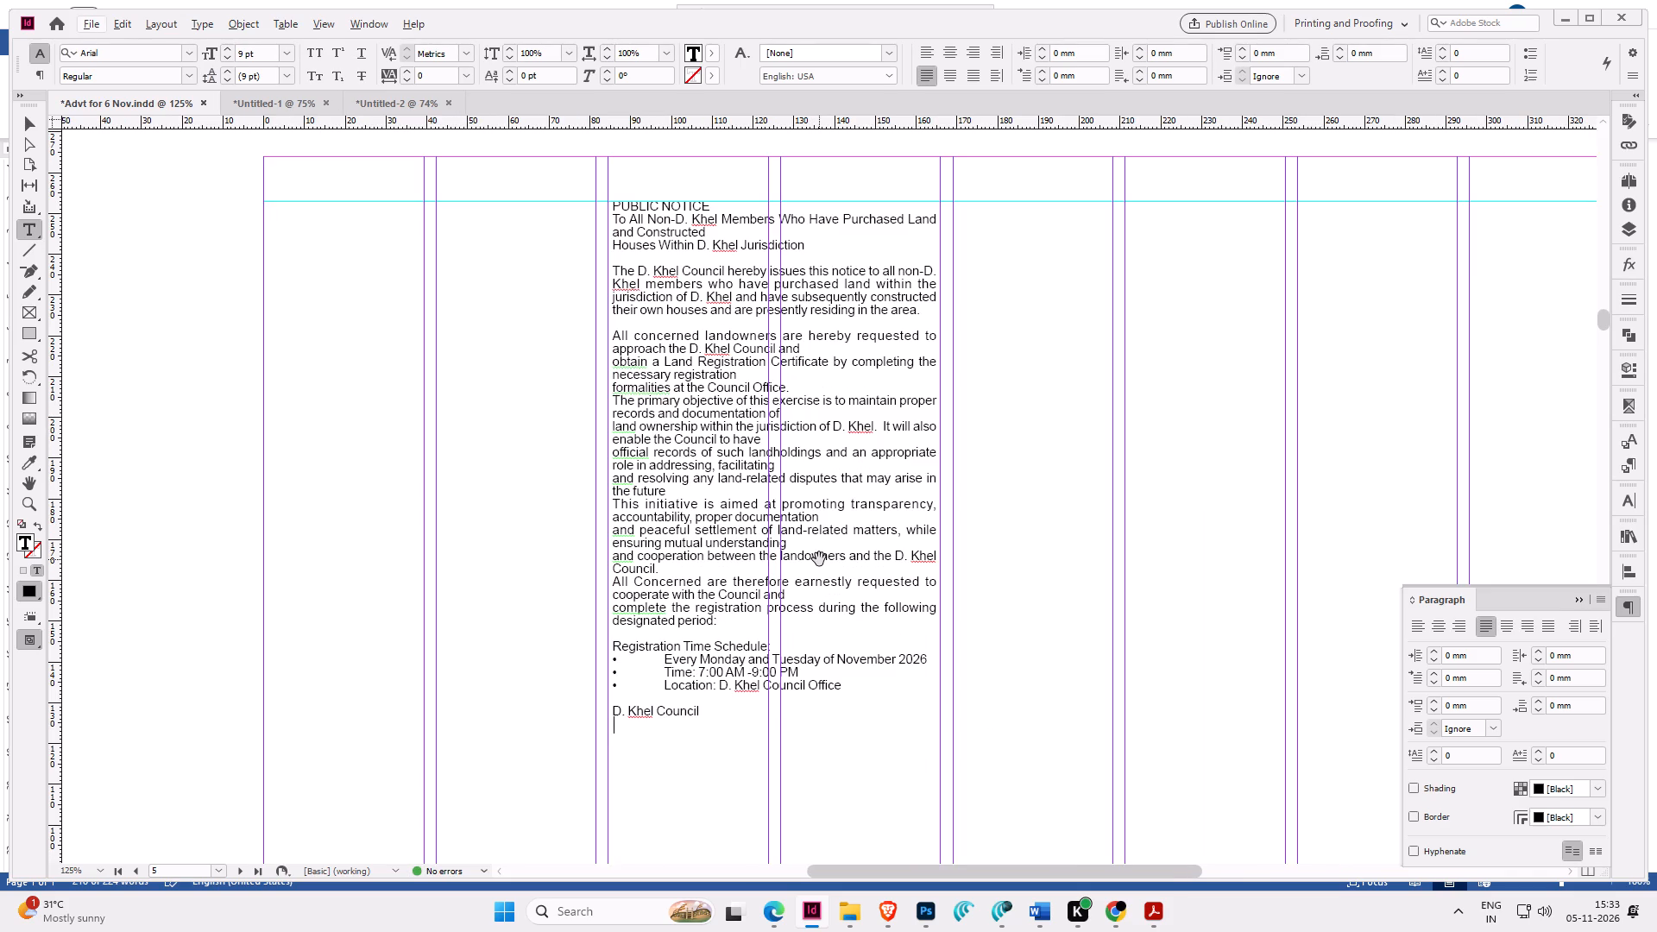